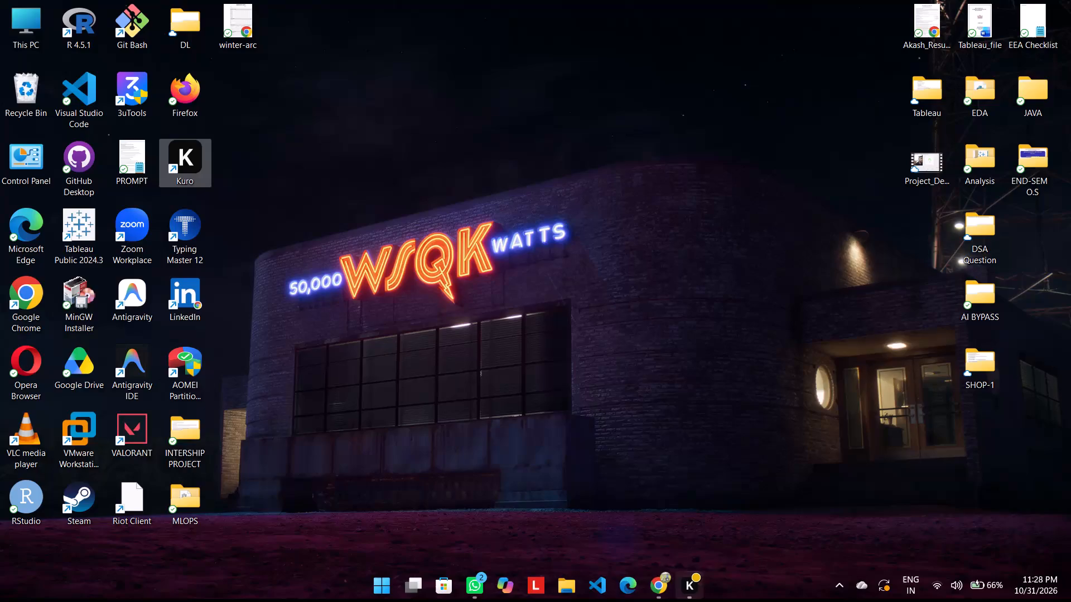
In Chrome, convert the Project_Report_30Day_Readmission PDF to Word with iLovePDF, keeping No OCR, and download the resulting document.
left_click(654, 589)
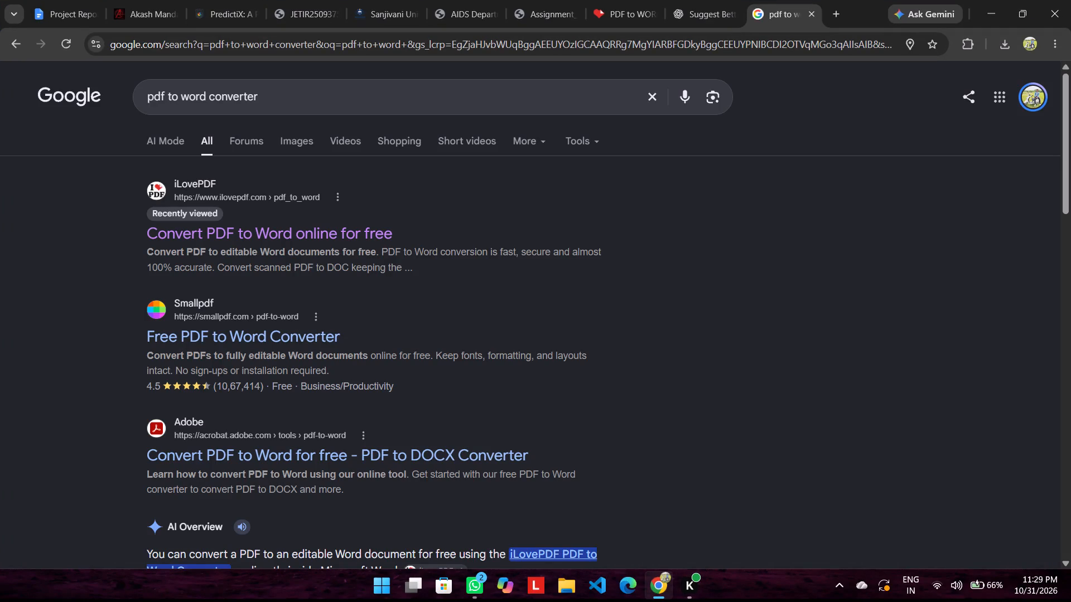
left_click(312, 232)
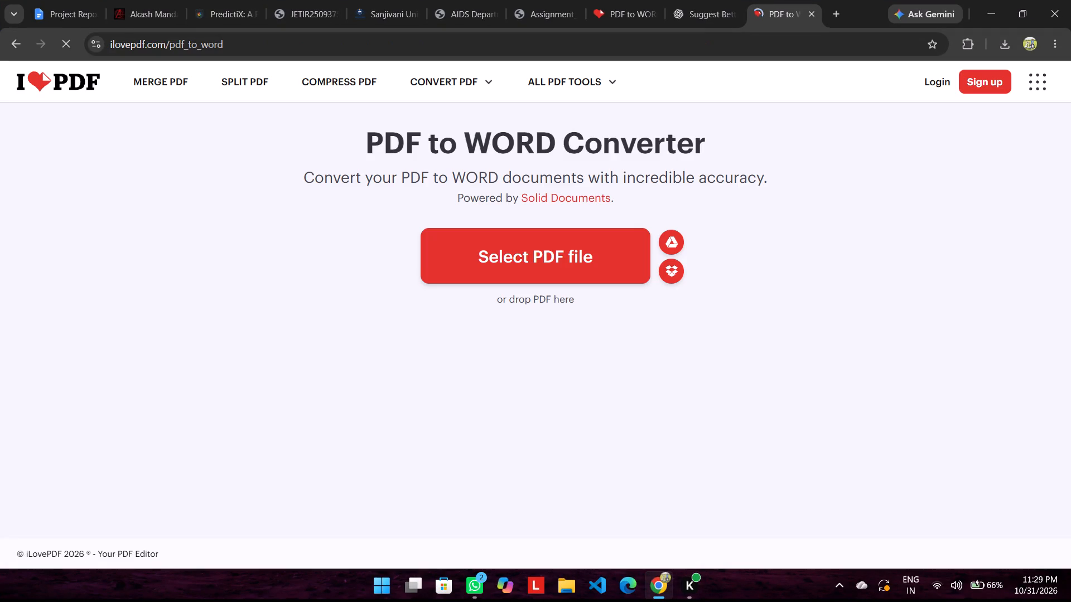
left_click(569, 254)
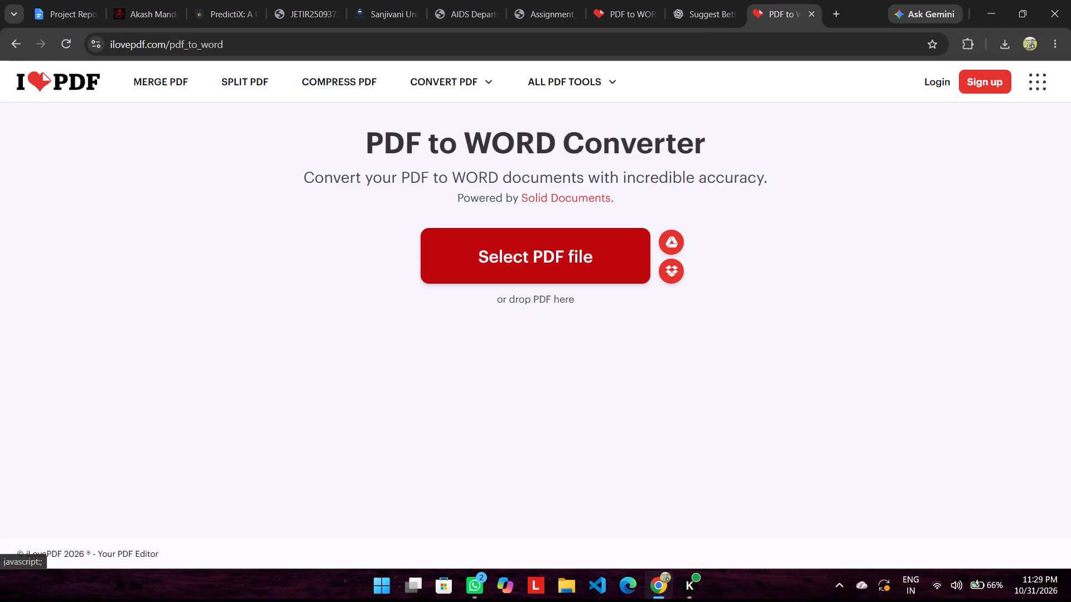
left_click(357, 148)
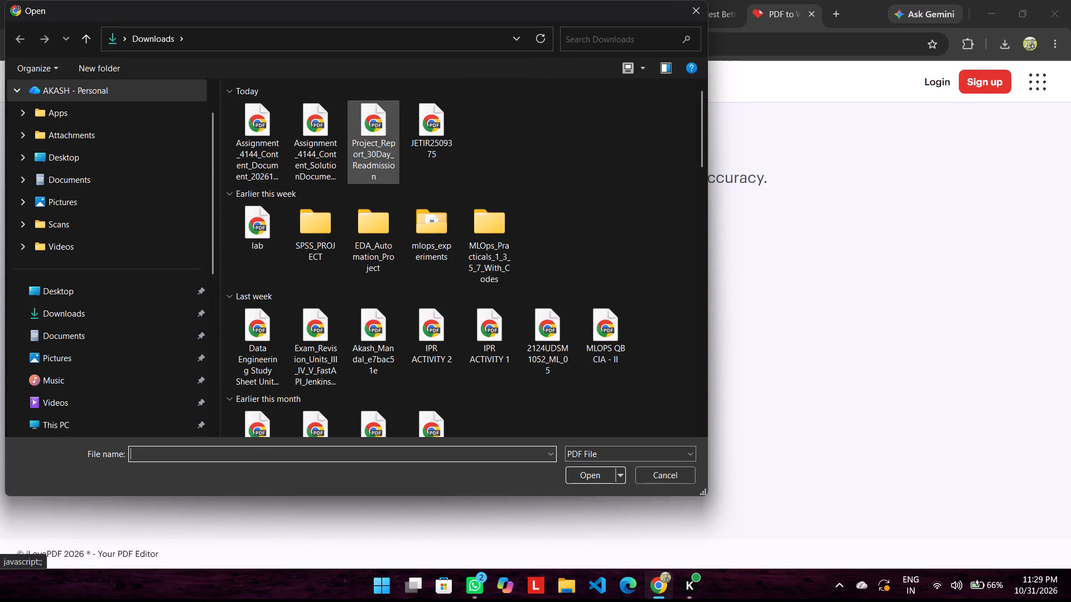
left_click(595, 478)
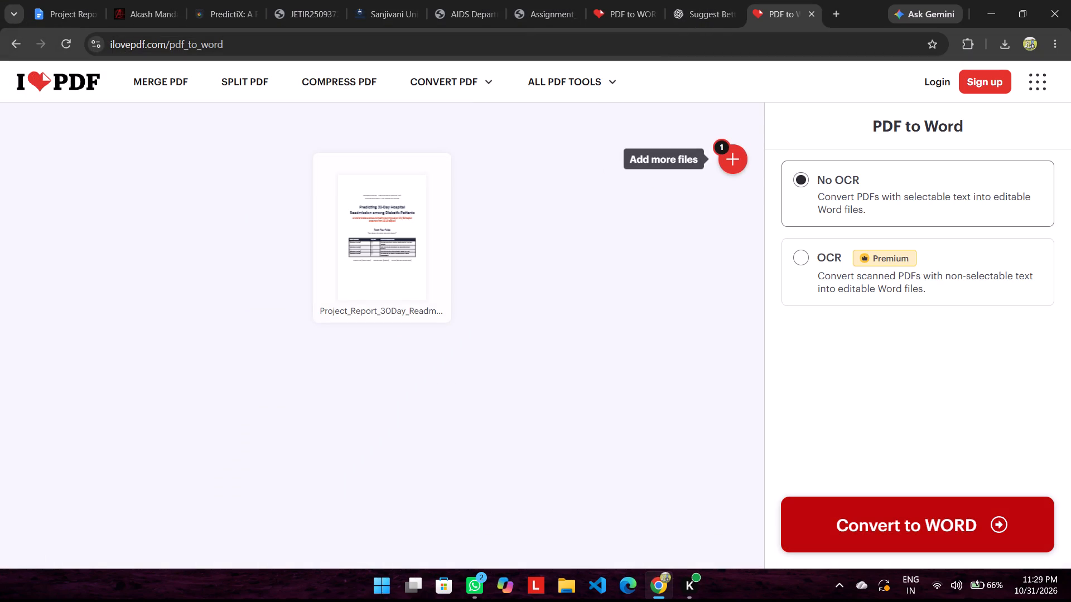
left_click(824, 537)
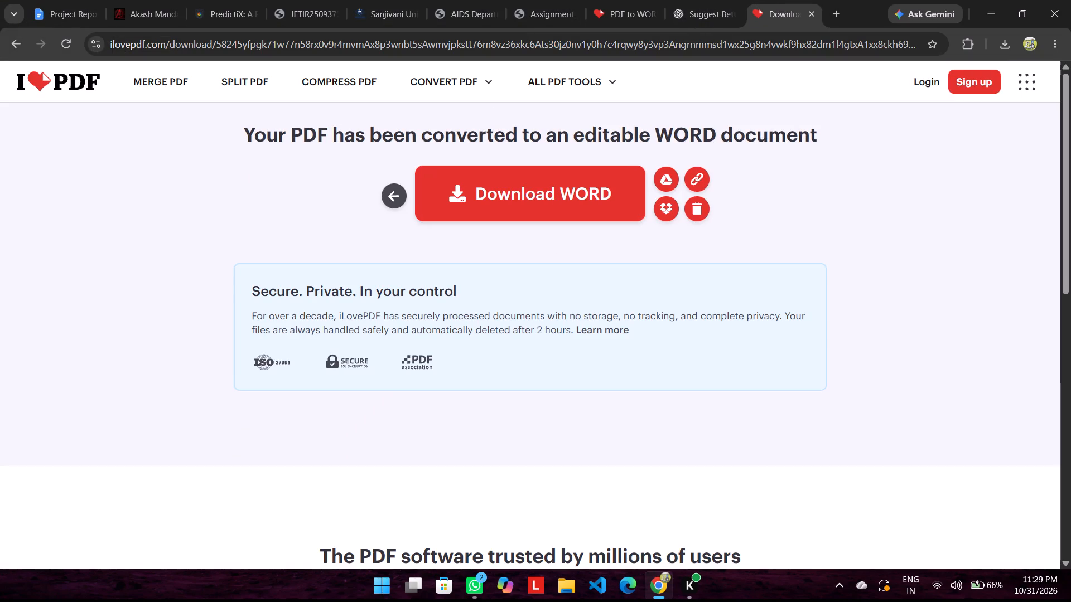
left_click(561, 197)
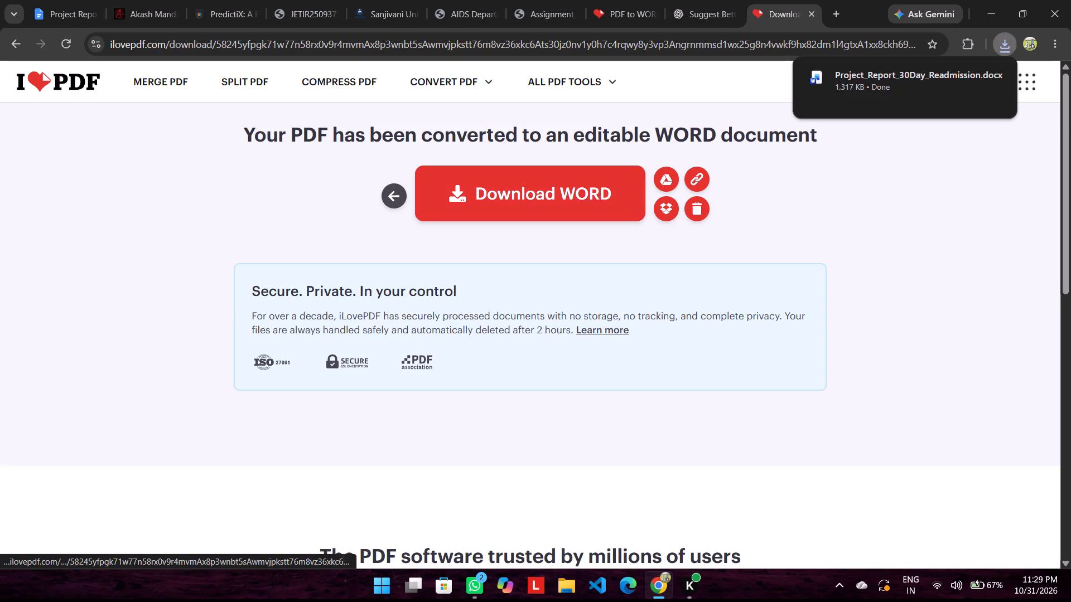
Open the downloaded Project_Report_30Day_Readmission.docx in Word and enable editing.
left_click(922, 88)
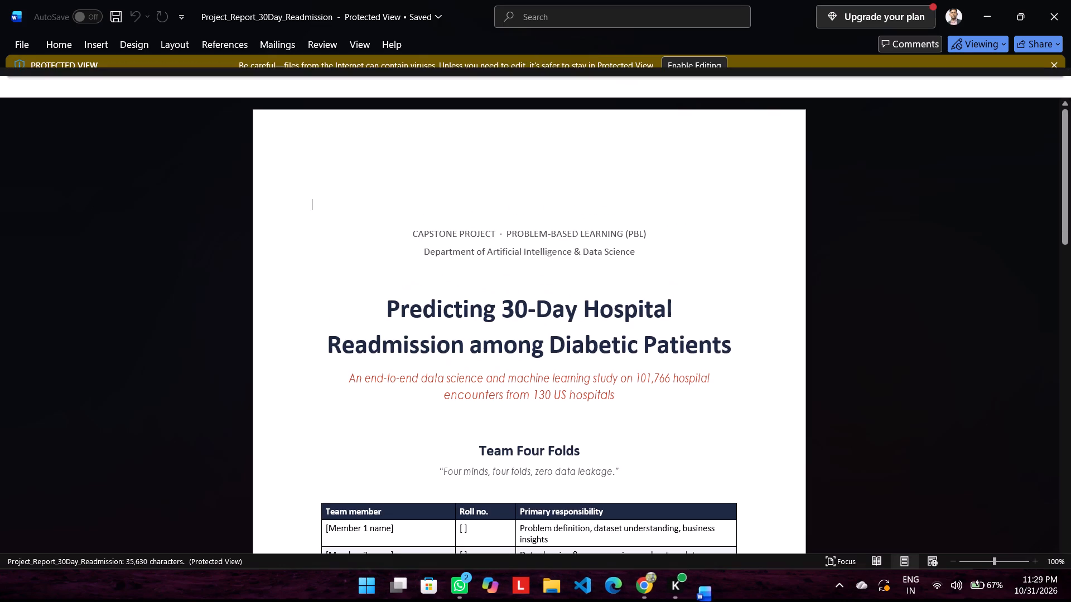
left_click(687, 69)
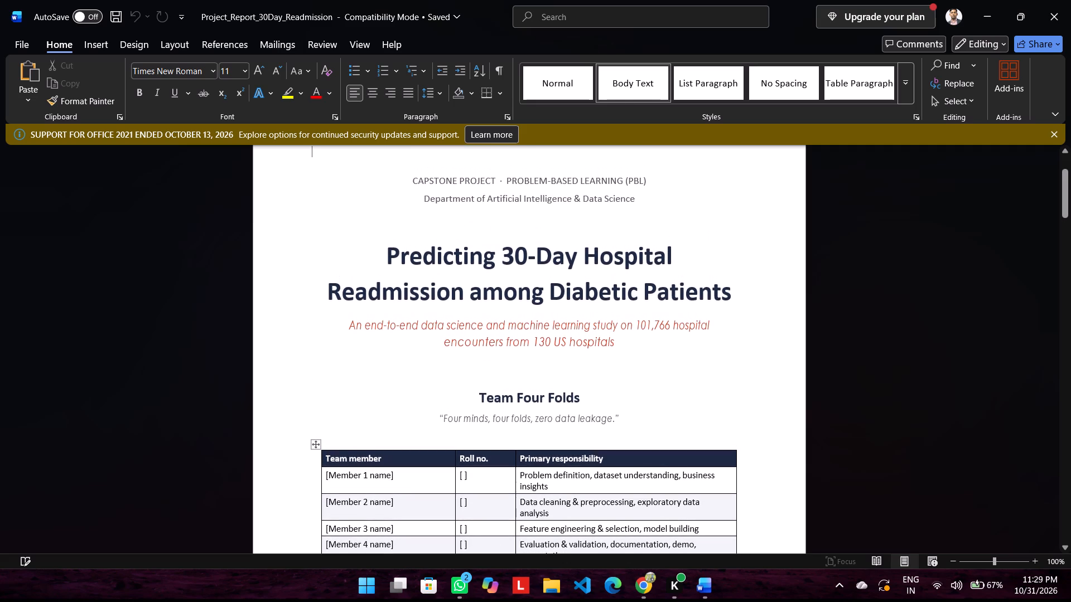
Replace the cover page title with the copied title "TRANSIT-30 Explainable 30-Day Hospital Readmission Risk Stratification".
scroll(616, 372, "up", 1)
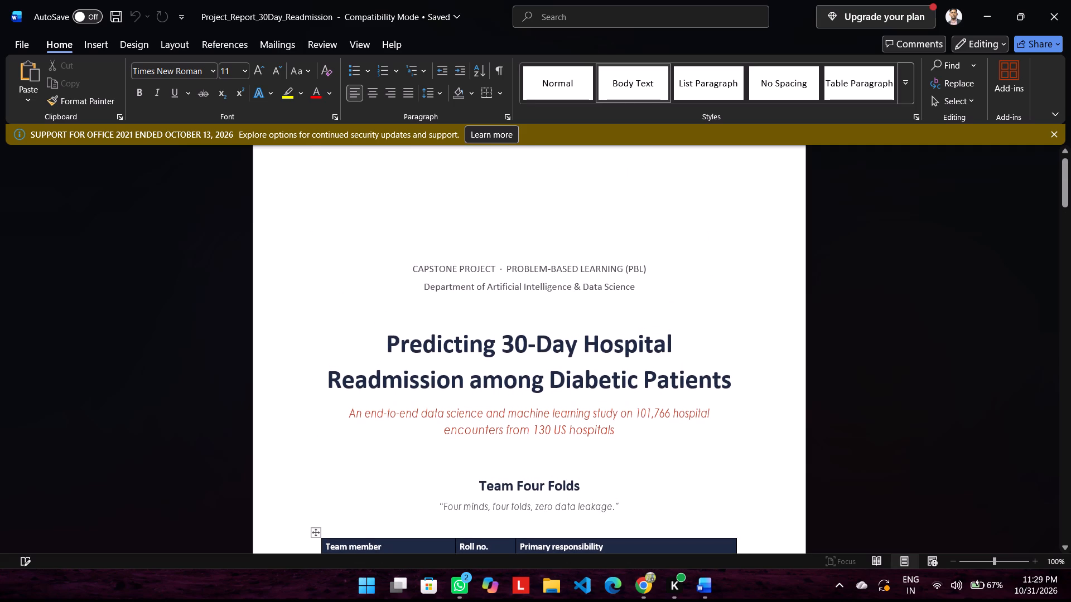
left_click_drag(380, 342, 735, 373)
key("ctrl+v")
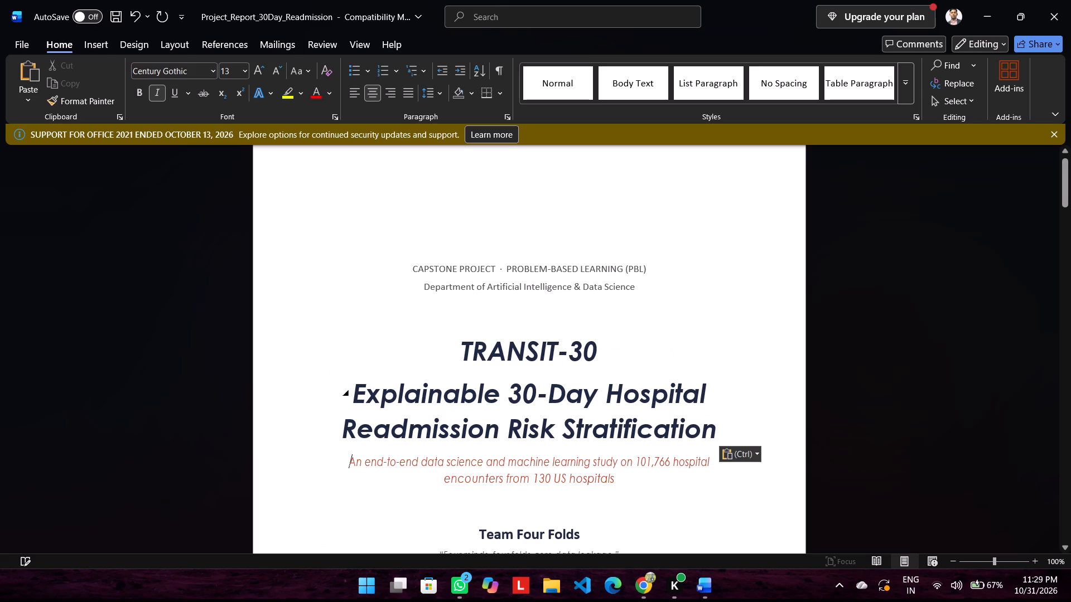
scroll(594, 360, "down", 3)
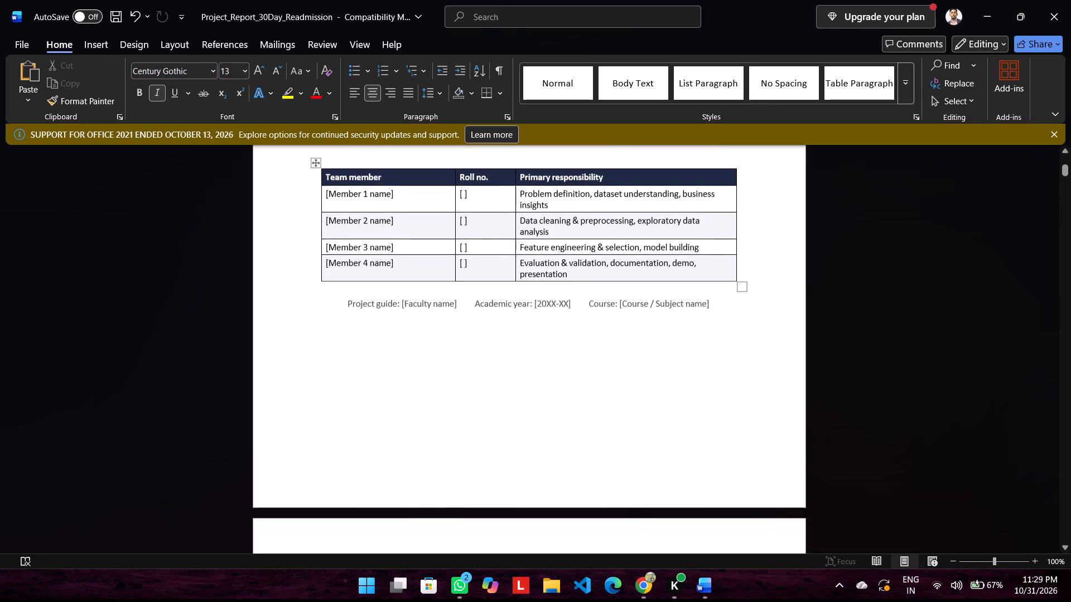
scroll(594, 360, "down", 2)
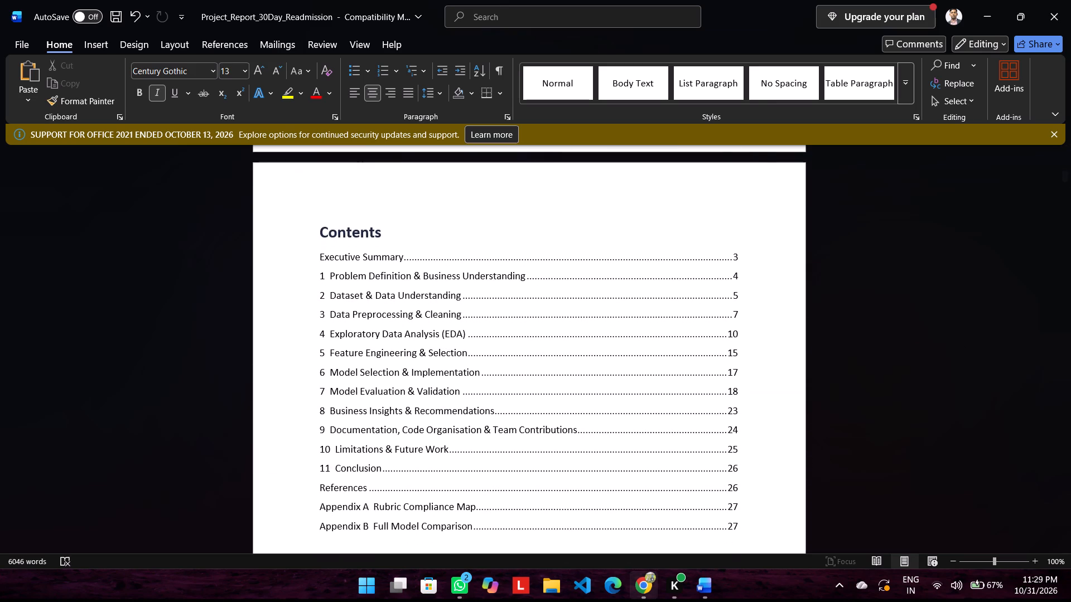
Switch back to Chrome.
left_click(636, 571)
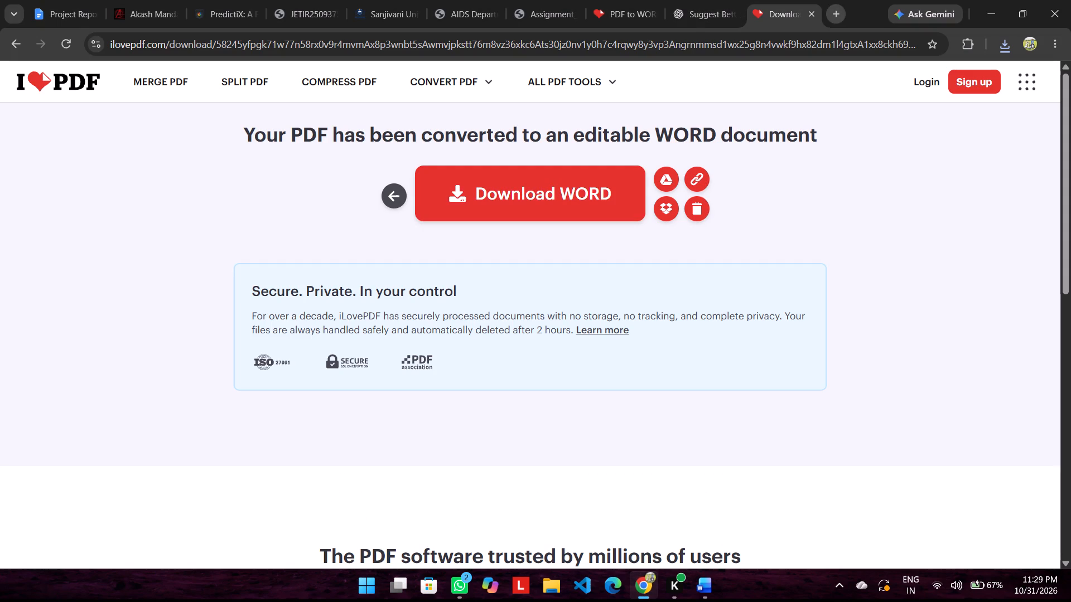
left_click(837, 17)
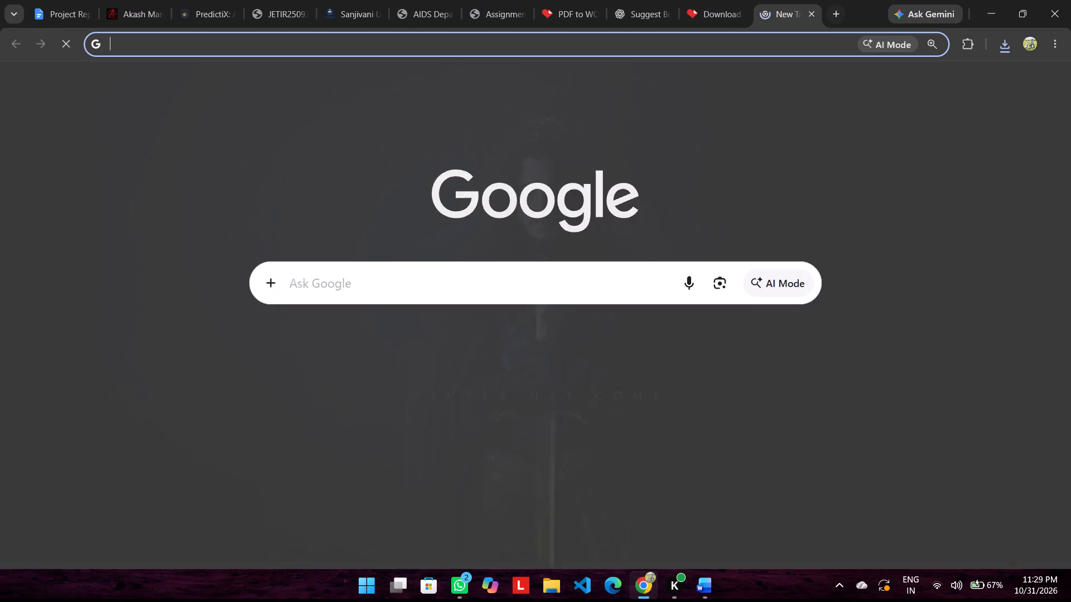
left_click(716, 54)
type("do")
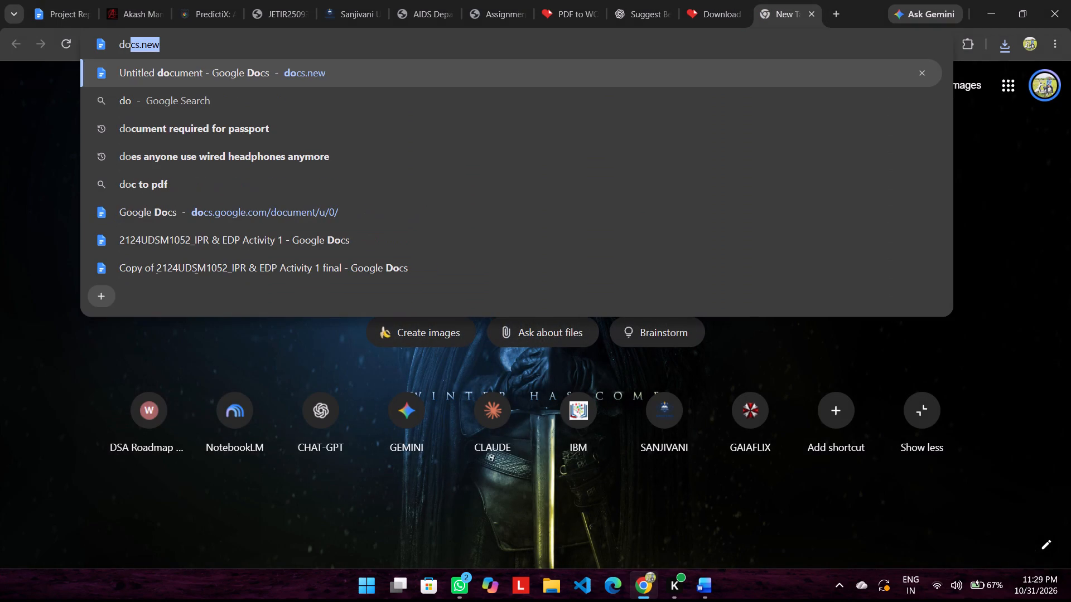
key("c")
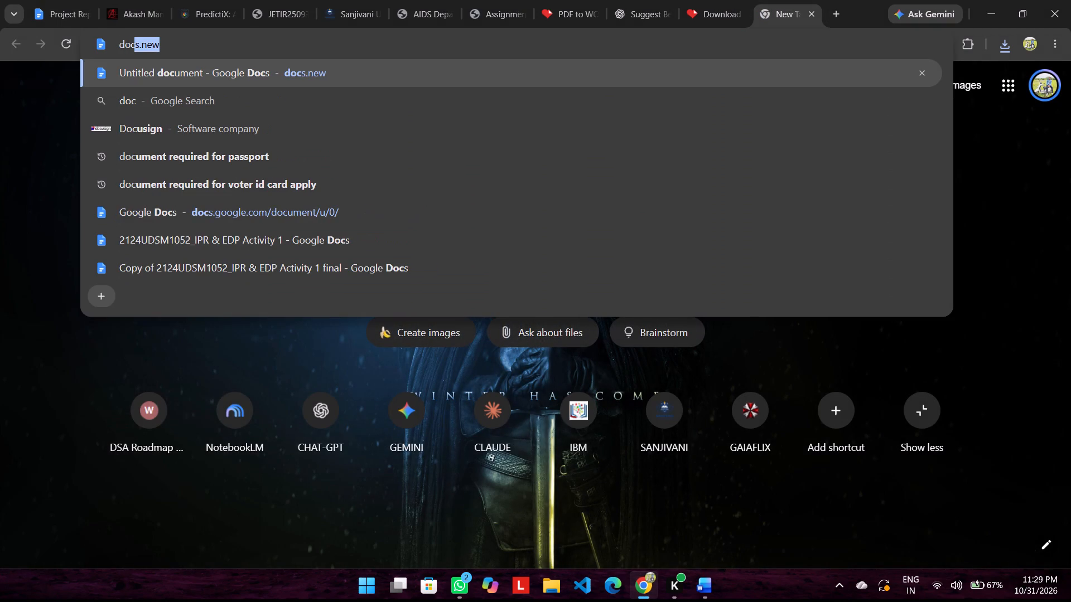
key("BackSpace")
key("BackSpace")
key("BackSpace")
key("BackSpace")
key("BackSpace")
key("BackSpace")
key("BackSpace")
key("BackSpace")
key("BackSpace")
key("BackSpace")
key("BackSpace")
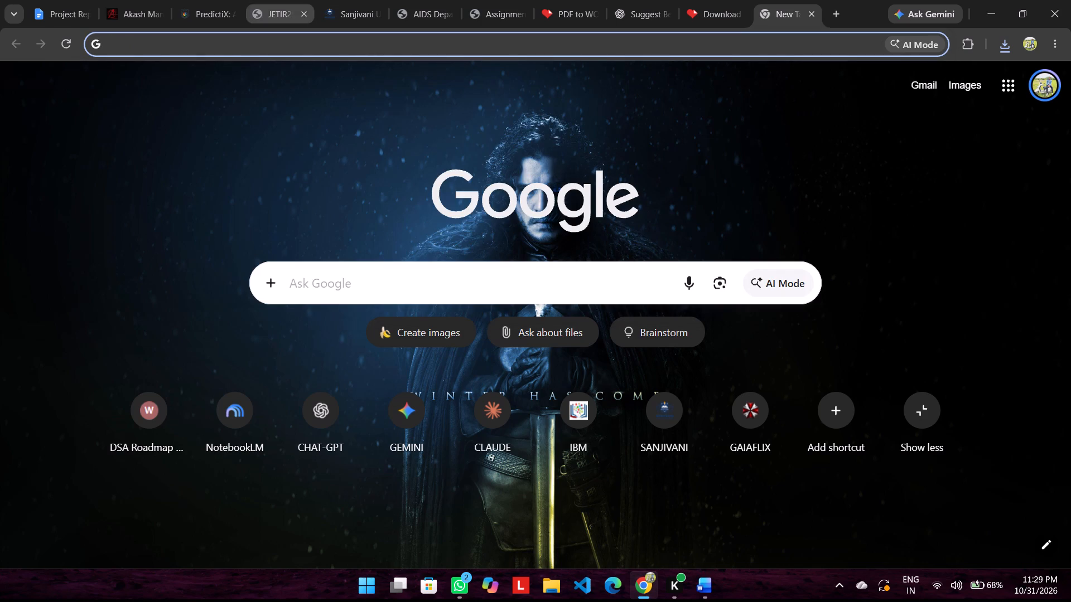
Return from the open PredictiX project report to the Google Docs home page and open the original IPR & EDP Activity 1 document.
left_click(80, 4)
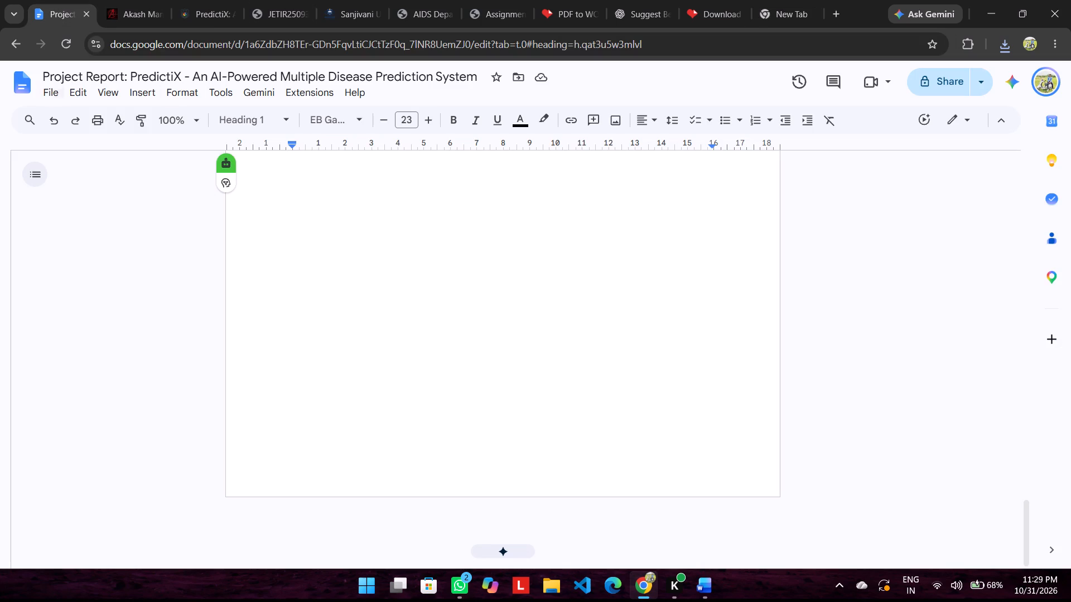
left_click(20, 43)
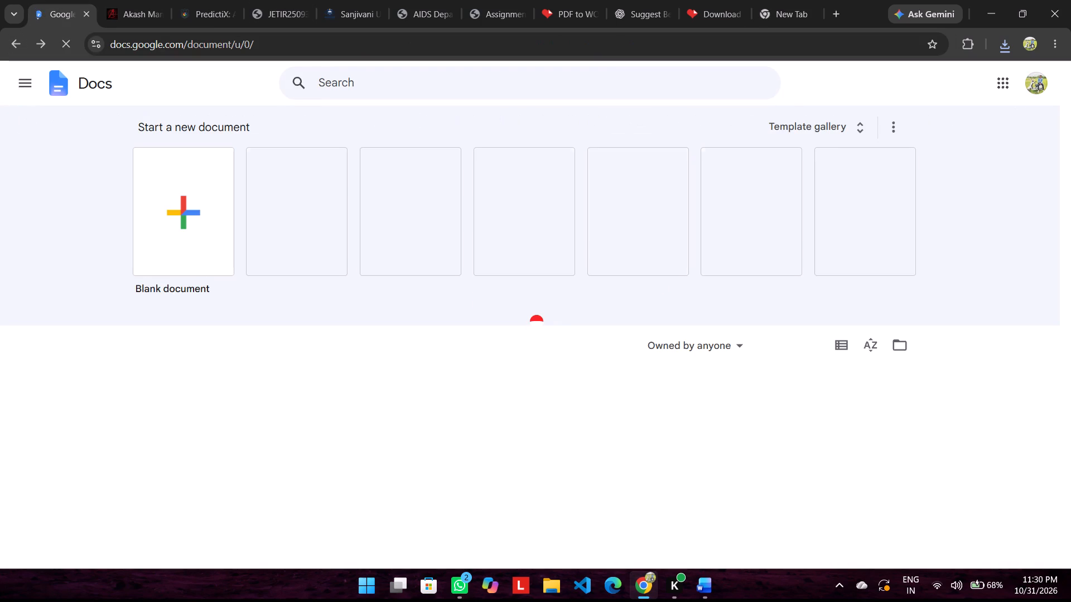
scroll(345, 187, "up", 2)
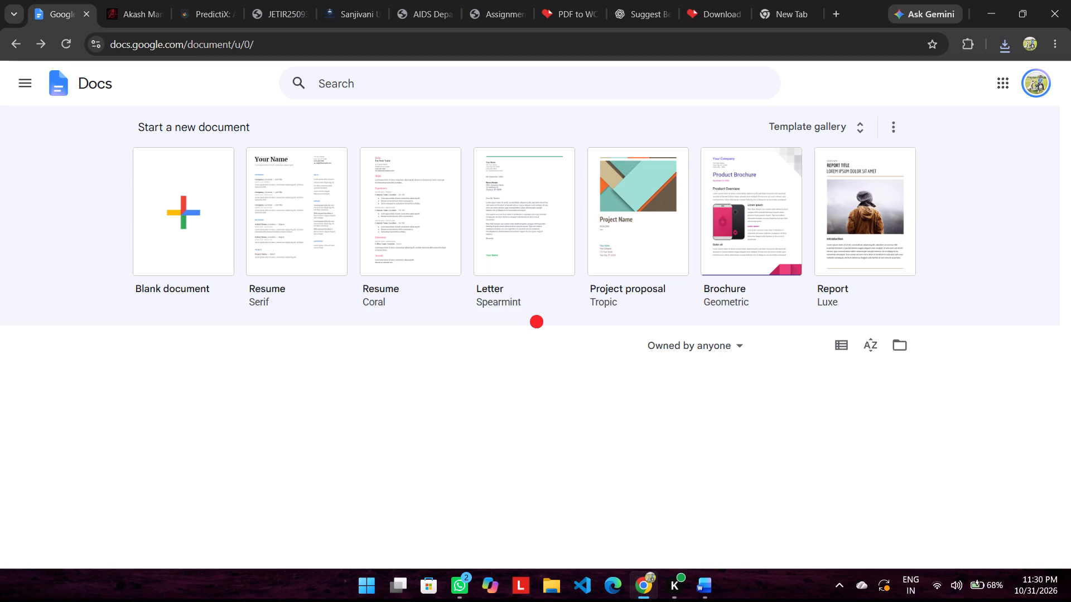
scroll(401, 397, "down", 1)
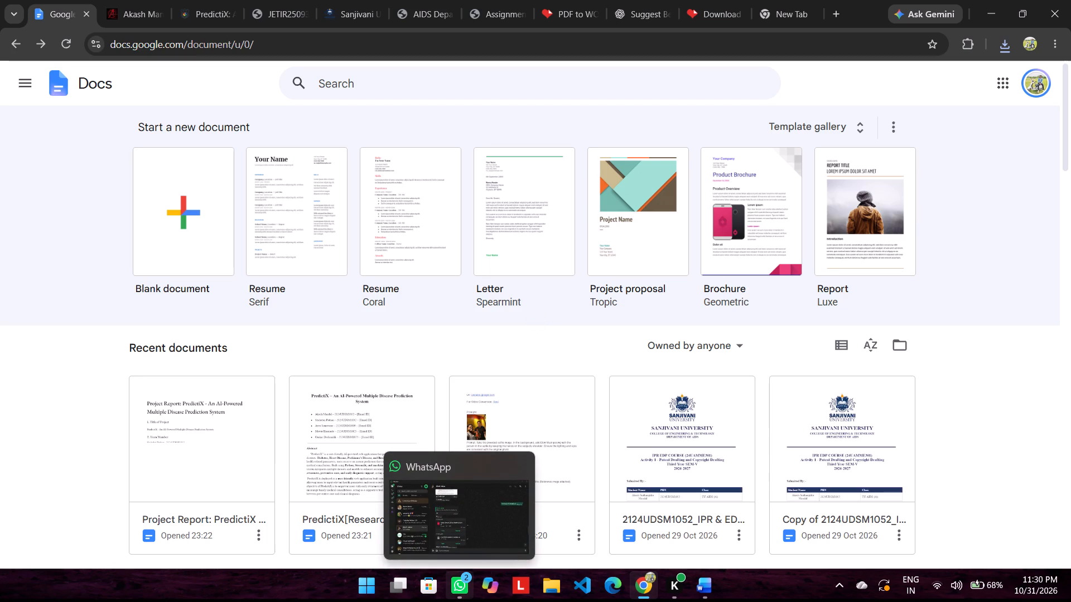
left_click(697, 445)
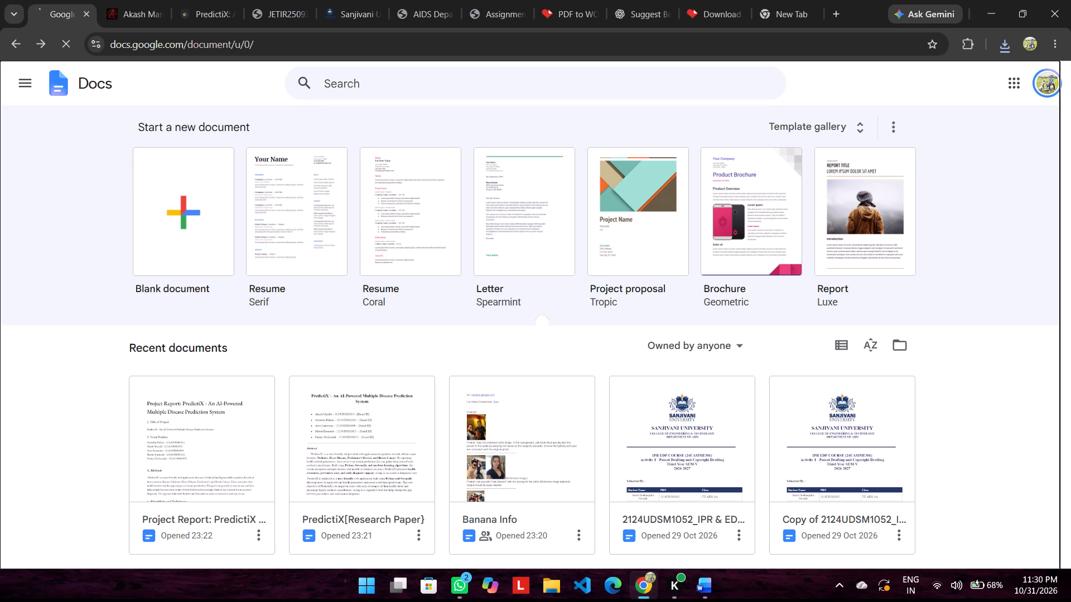
Copy the activity document's cover page content from the Sanjivani University logo through the student details table.
scroll(697, 445, "down", 1)
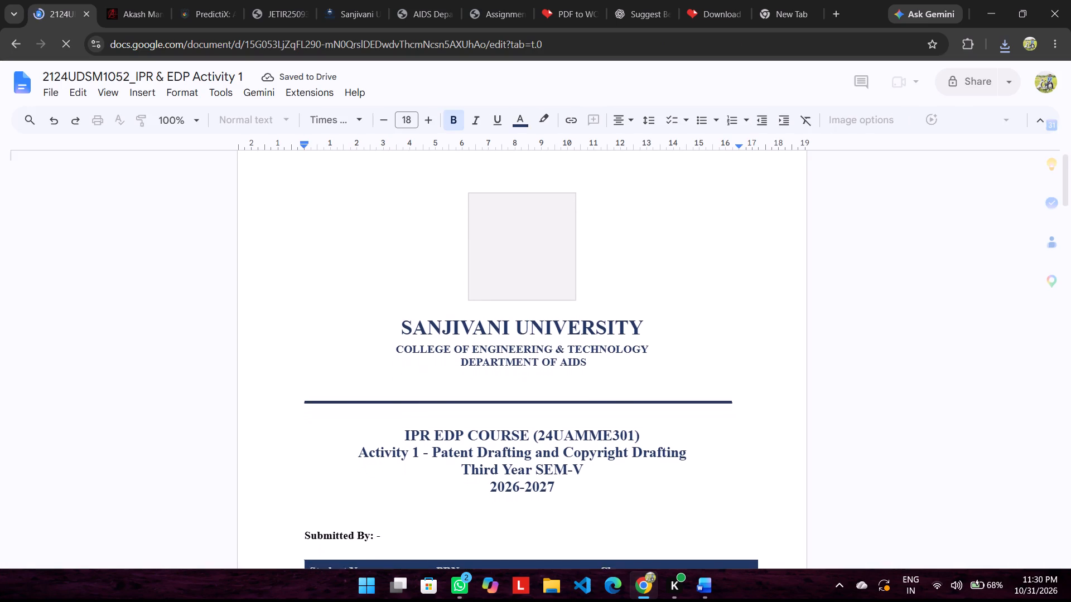
scroll(697, 445, "down", 3)
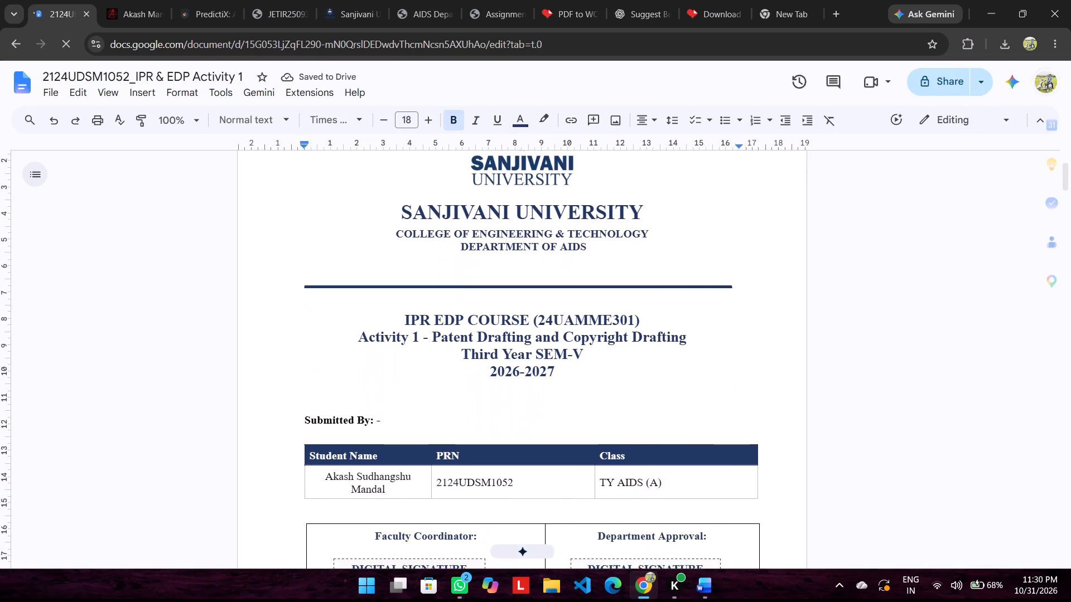
scroll(697, 445, "down", 2)
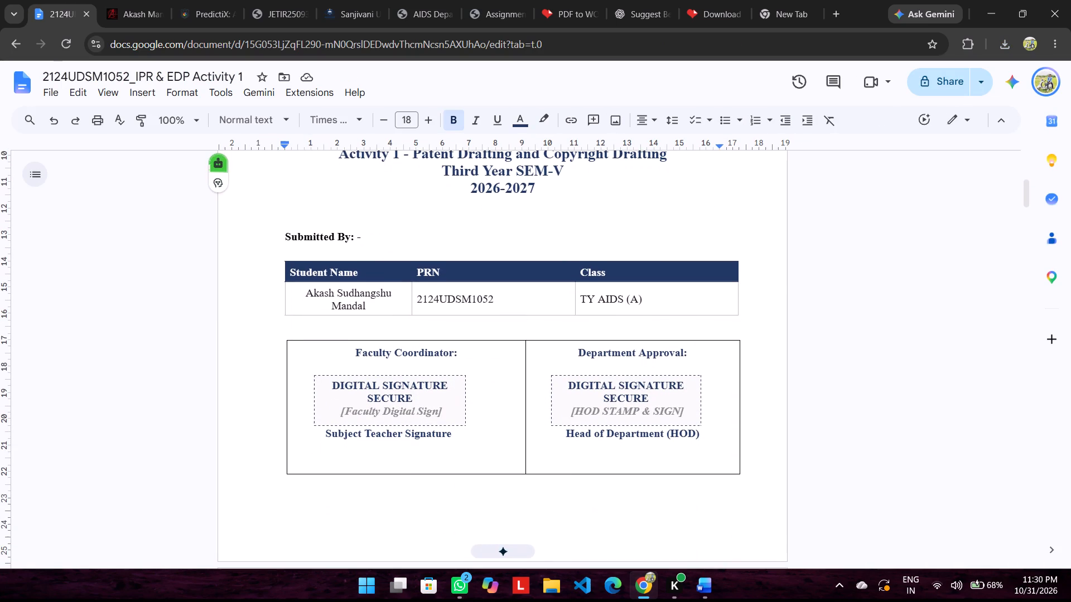
scroll(697, 445, "up", 3)
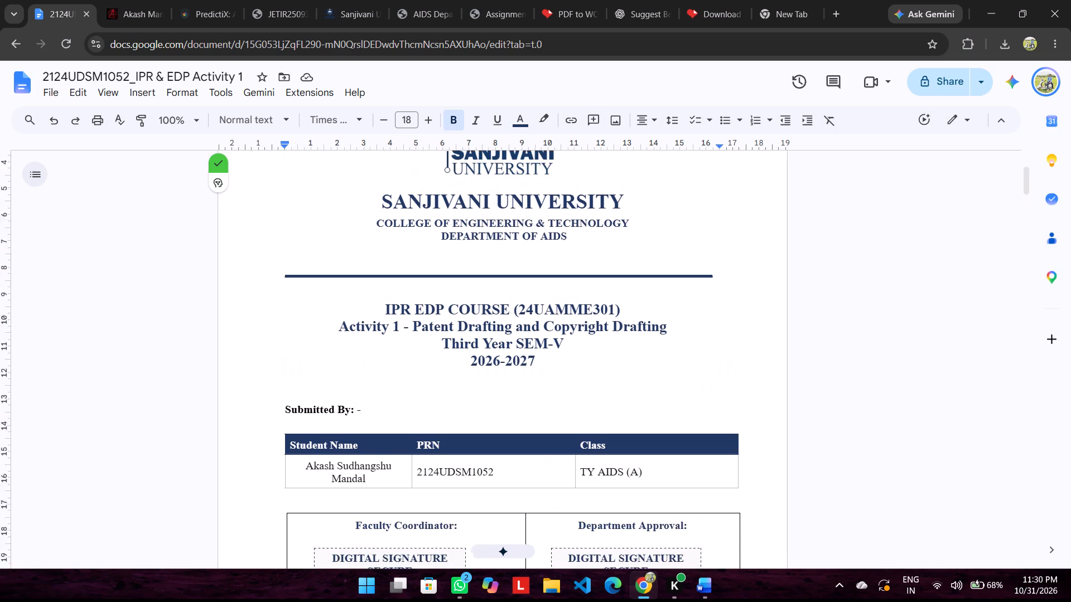
scroll(697, 445, "up", 3)
left_click(612, 434)
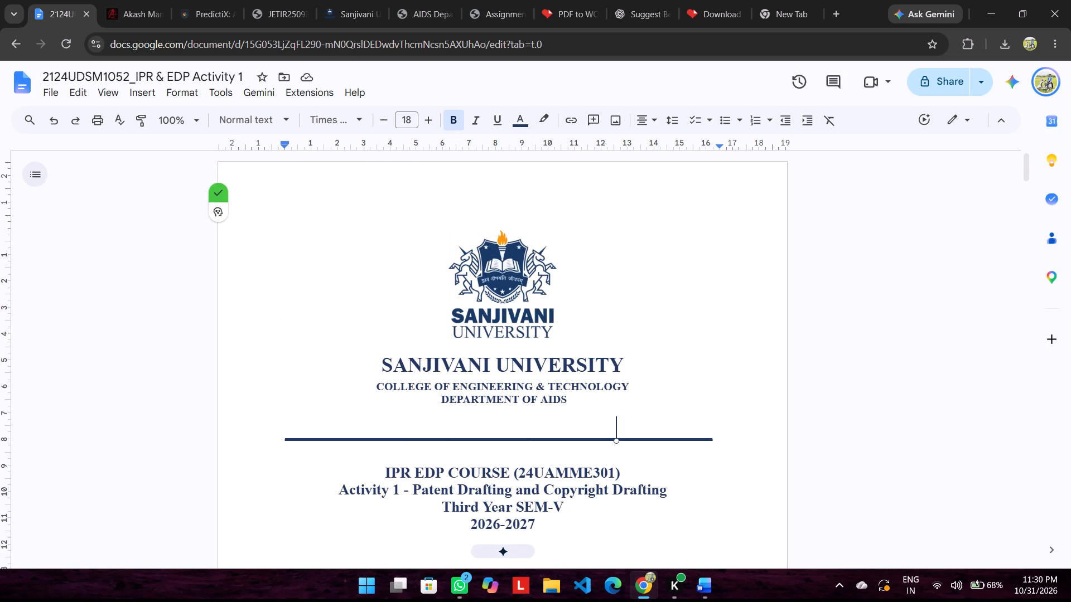
scroll(612, 434, "down", 3)
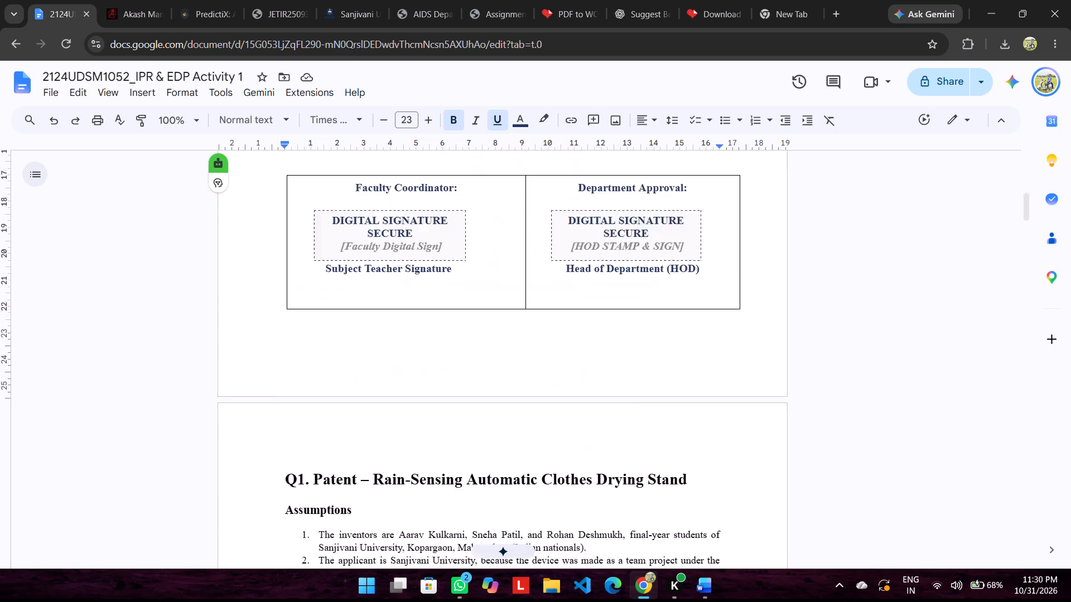
scroll(612, 434, "down", 3)
left_click_drag(508, 410, 493, 55)
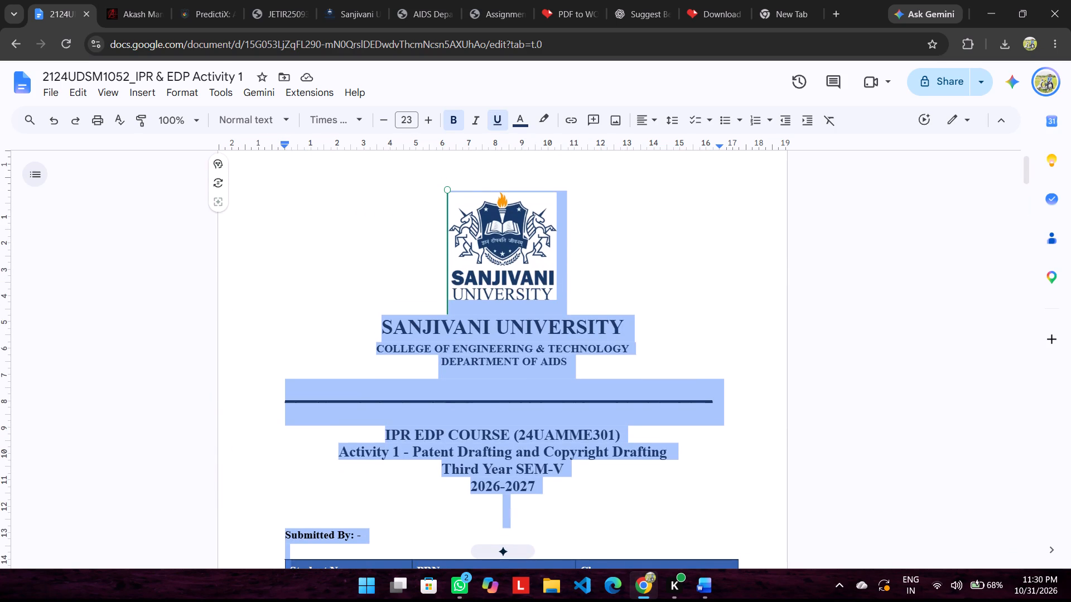
left_click_drag(493, 55, 455, 278)
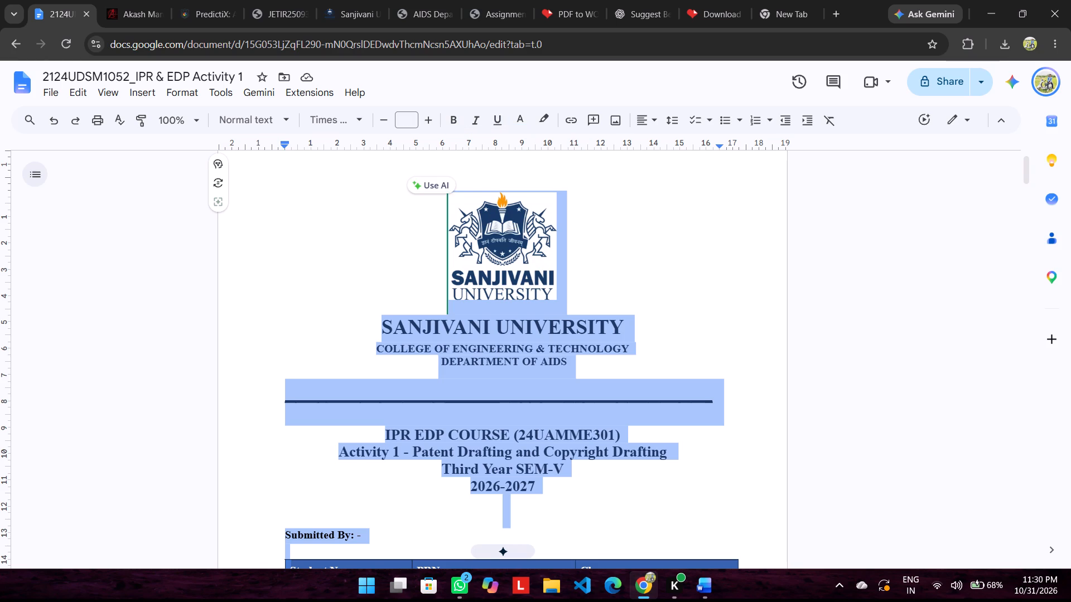
scroll(455, 278, "down", 2)
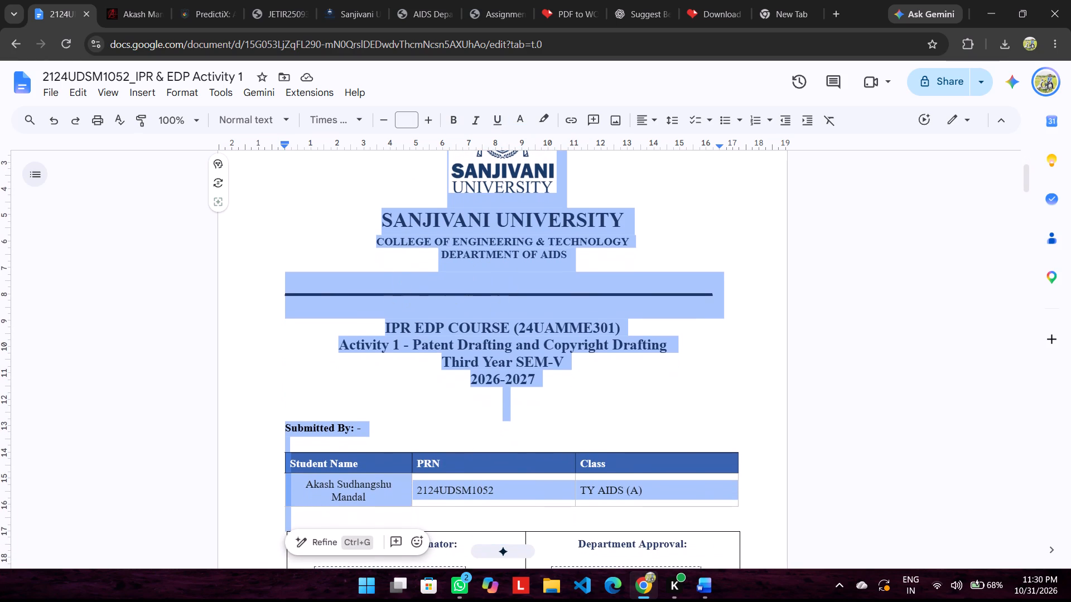
key("ctrl+c")
key("ctrl+c")
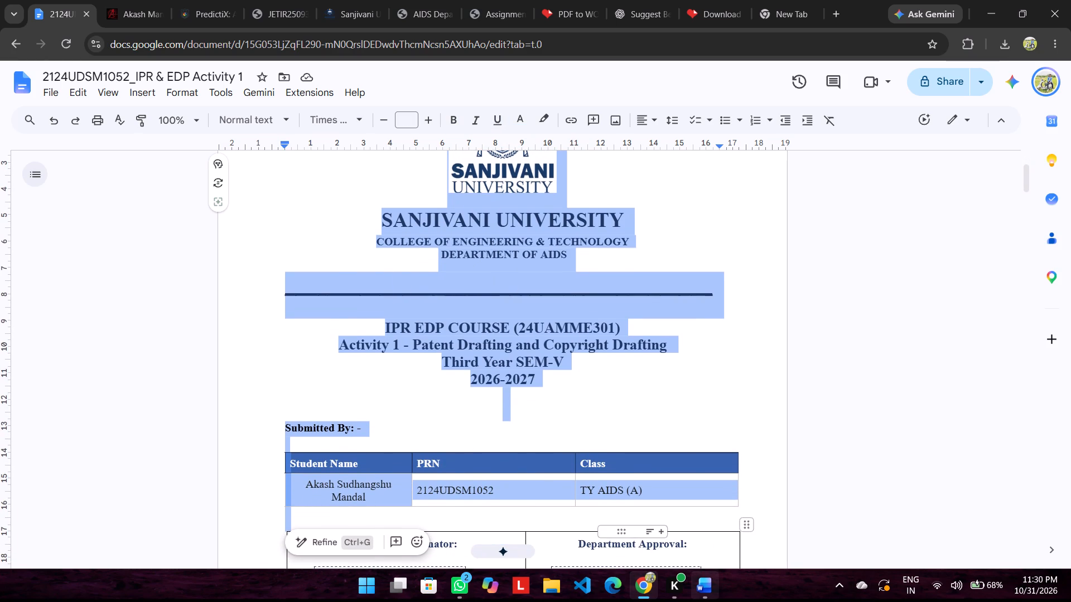
Switch to Word and replace the old cover content, from the top through the project guide line, with the copied Sanjivani University cover.
left_click(699, 576)
scroll(558, 468, "up", 4)
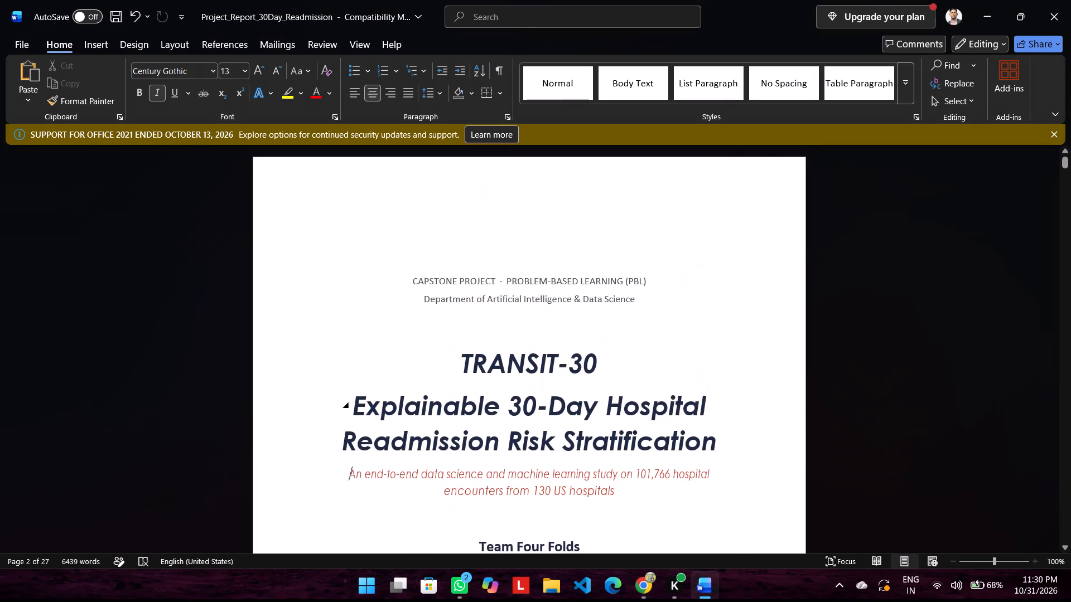
scroll(542, 415, "down", 1)
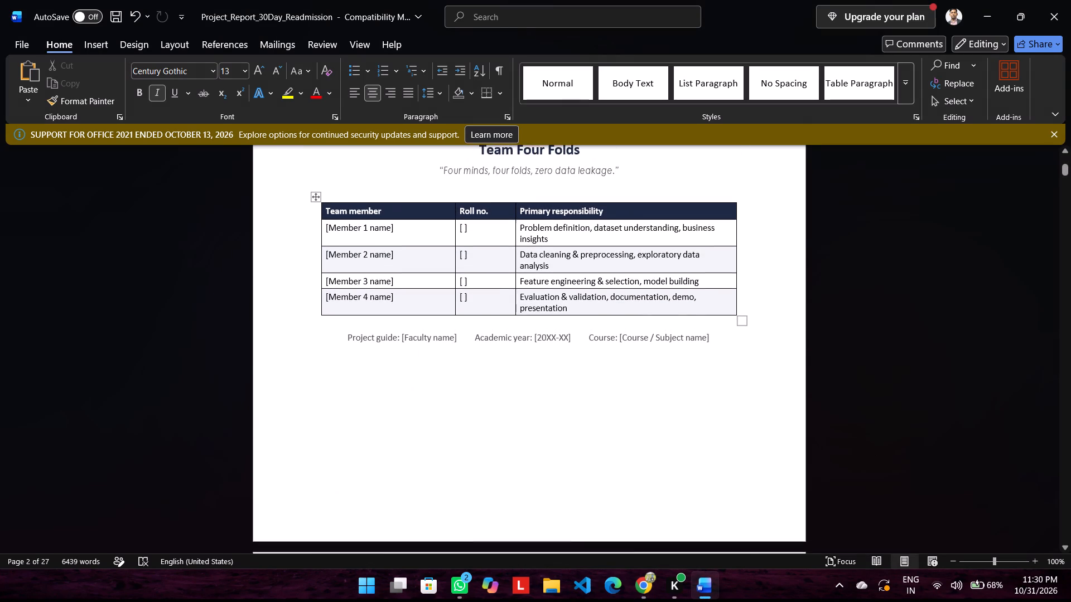
left_click_drag(520, 415, 505, 140)
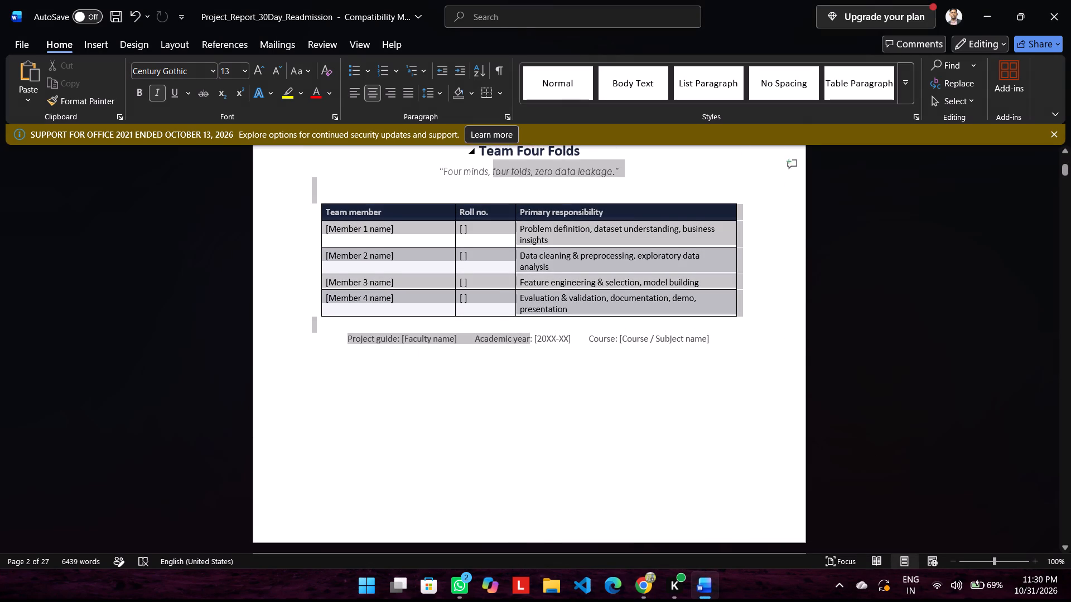
left_click_drag(505, 140, 486, 133)
key("ctrl+v")
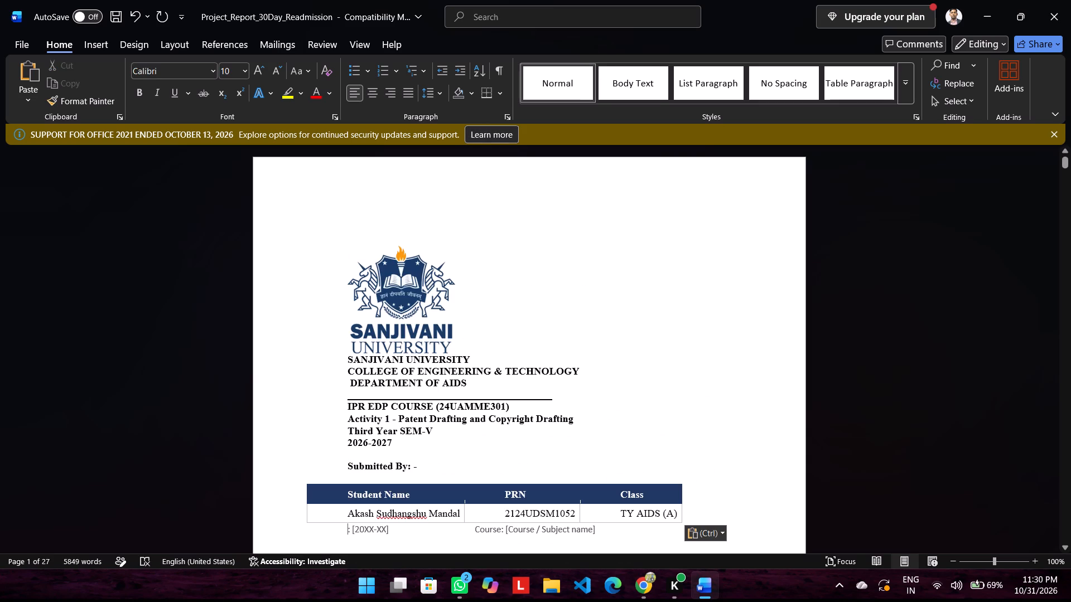
Centre the logo, the university and department heading, the divider line, and the course, activity, semester and year lines.
left_click(349, 276)
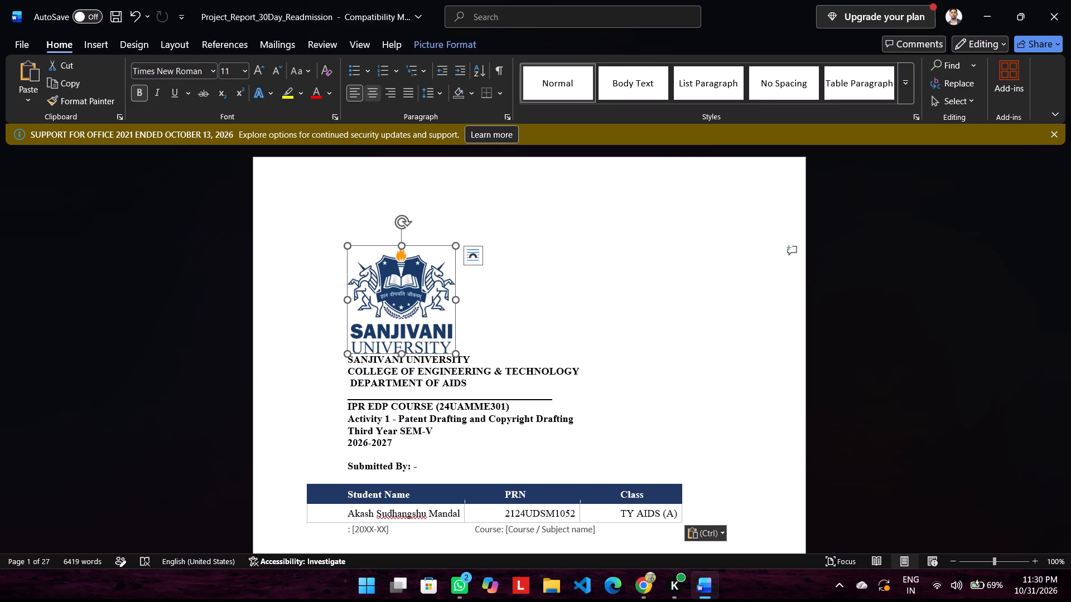
left_click(369, 86)
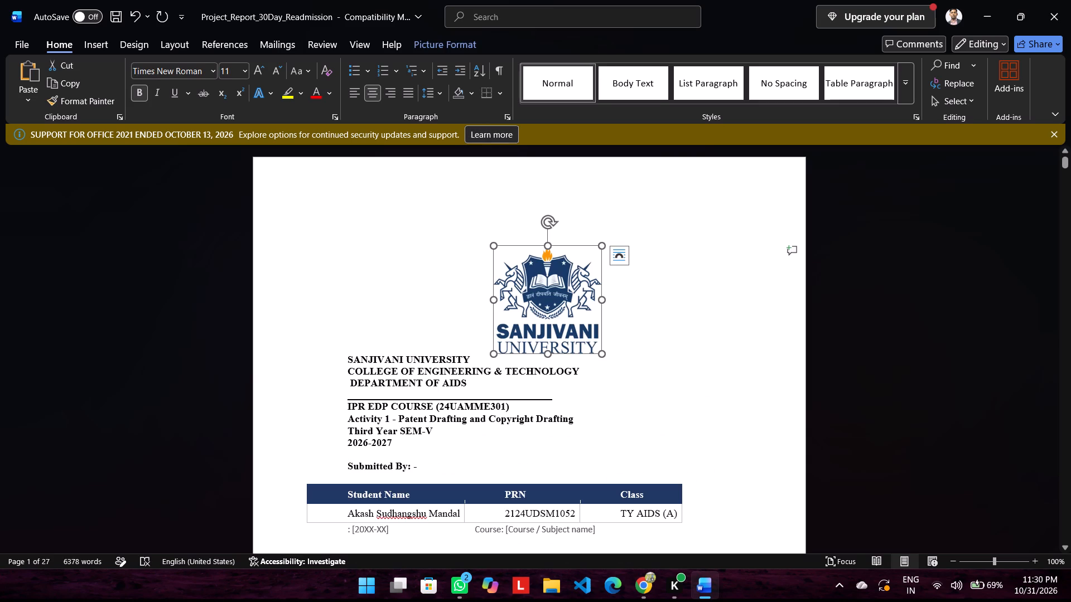
left_click_drag(344, 358, 490, 382)
left_click(375, 93)
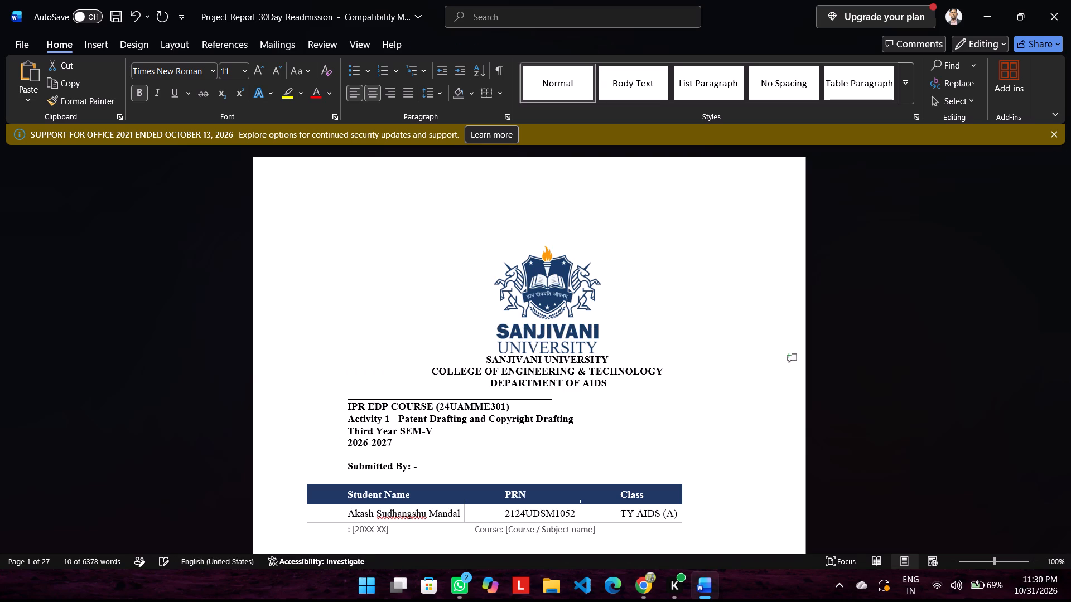
left_click(451, 393)
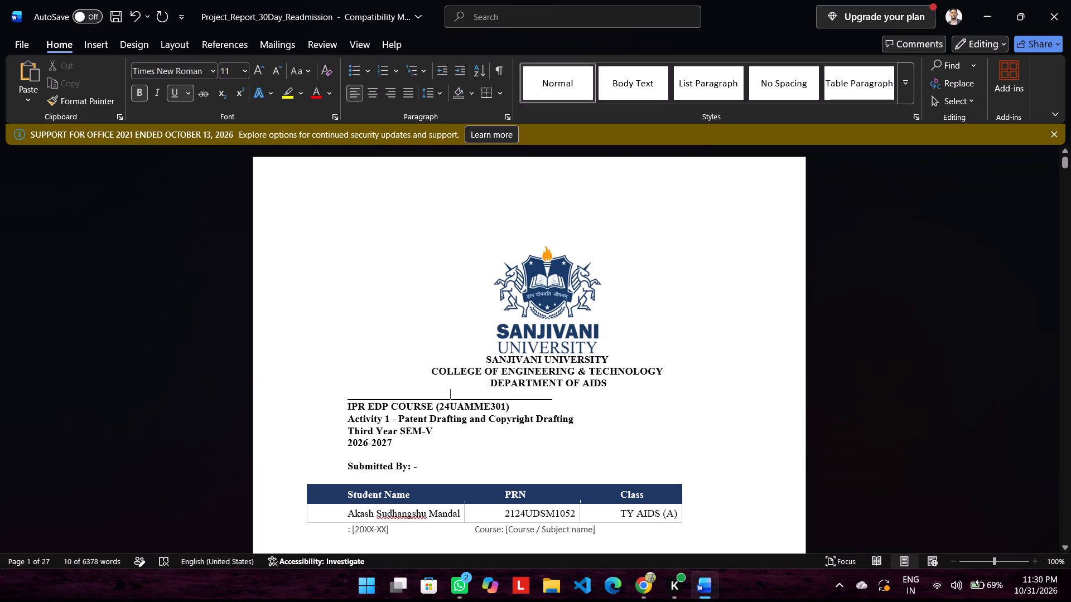
left_click_drag(340, 398, 423, 446)
left_click(377, 98)
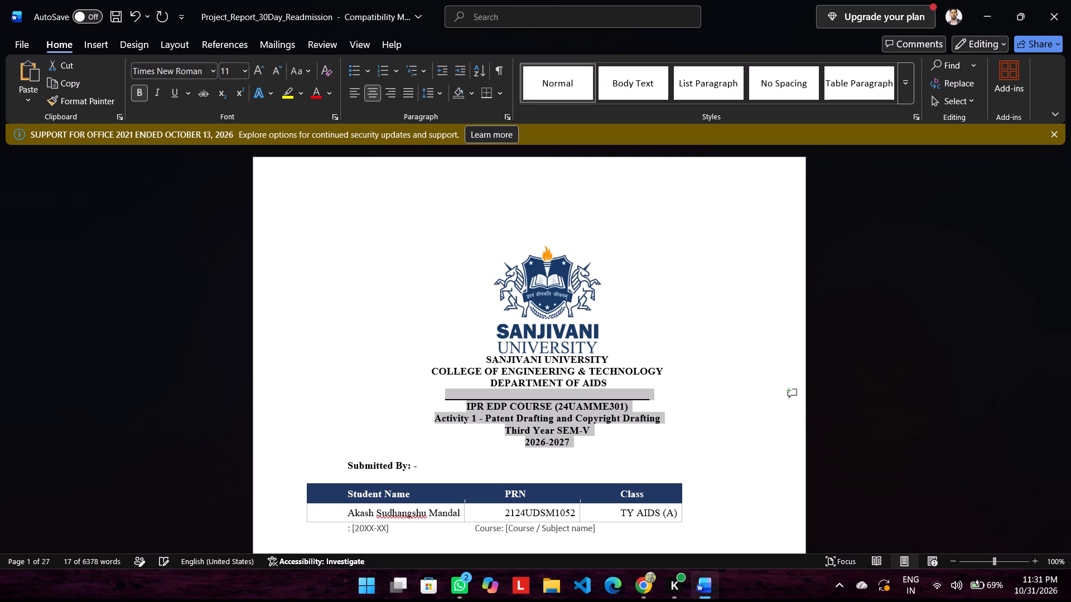
left_click(652, 373)
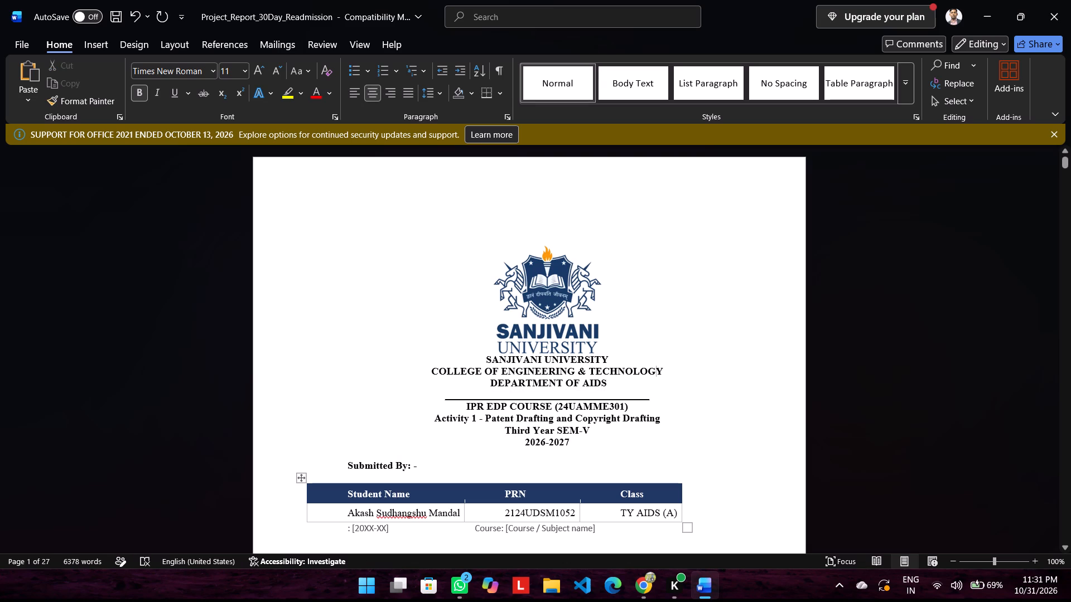
Move the student details table rightward so its edge roughly lines up with the "Submitted By" text.
left_click(342, 463)
left_click_drag(300, 476, 325, 477)
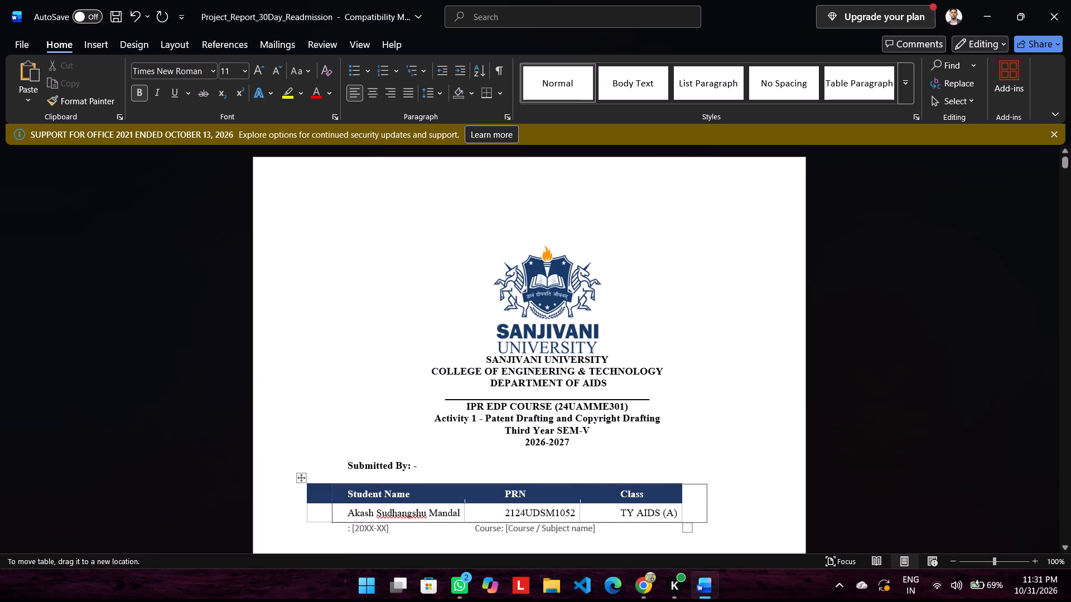
left_click_drag(325, 477, 343, 475)
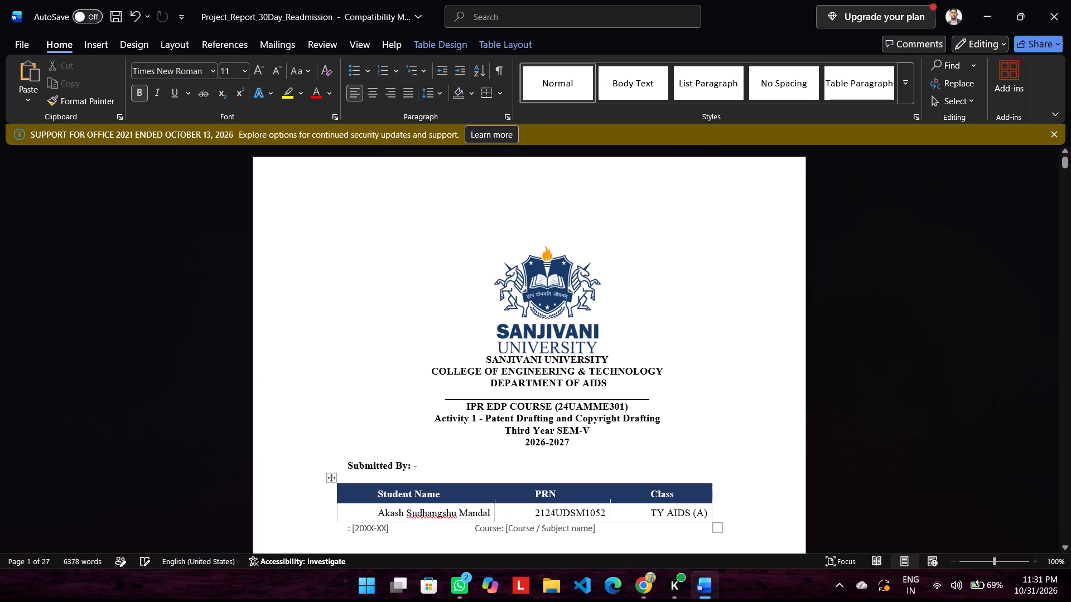
Insert a blank line between the Sanjivani University logo and the SANJIVANI UNIVERSITY heading.
scroll(537, 531, "down", 2)
scroll(537, 531, "up", 1)
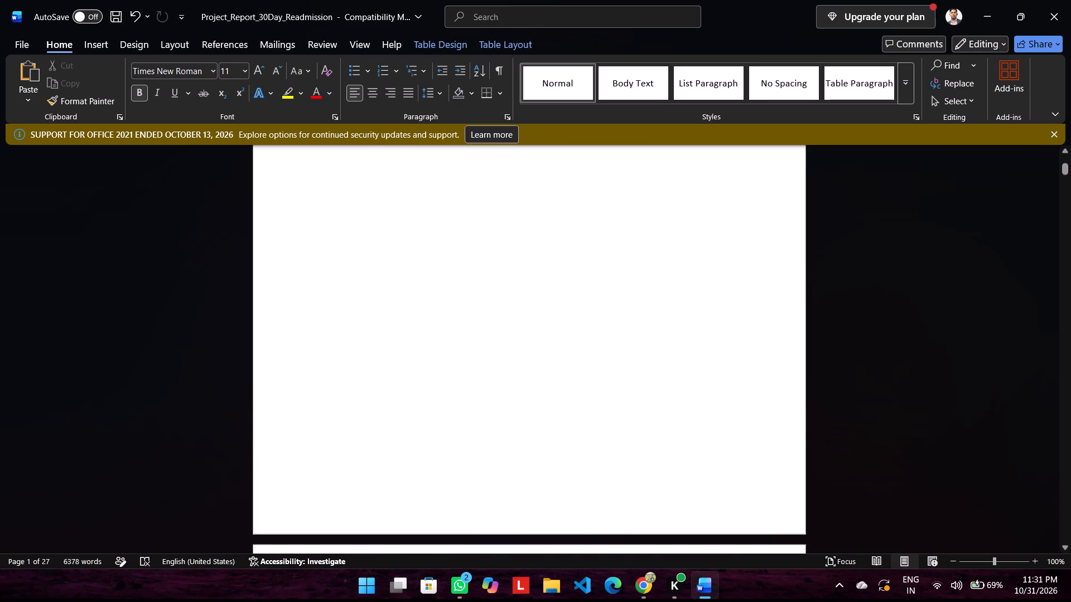
scroll(537, 531, "up", 2)
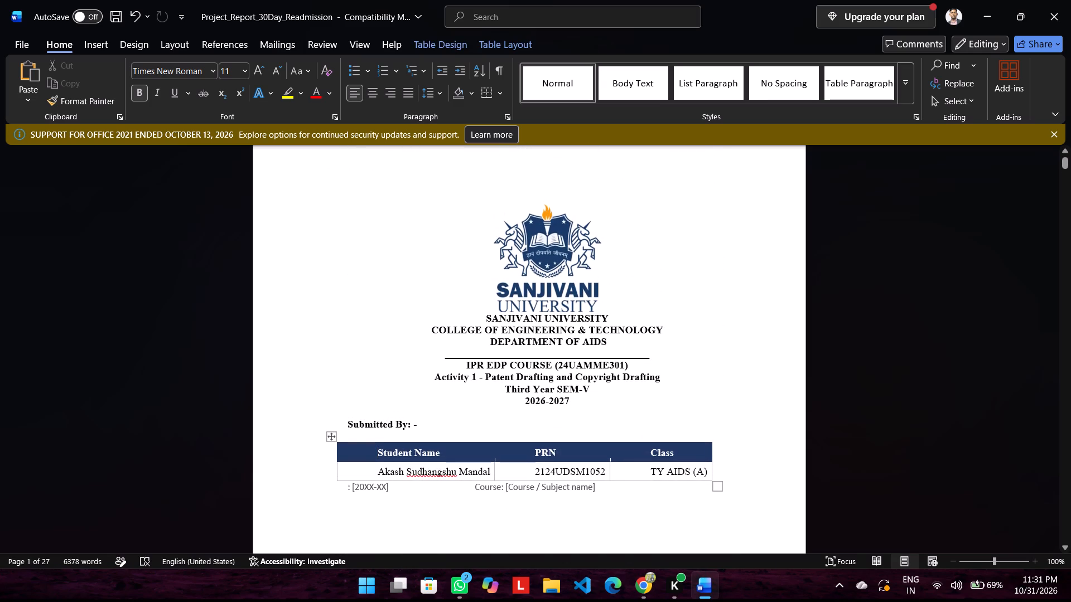
left_click(626, 303)
key("Return")
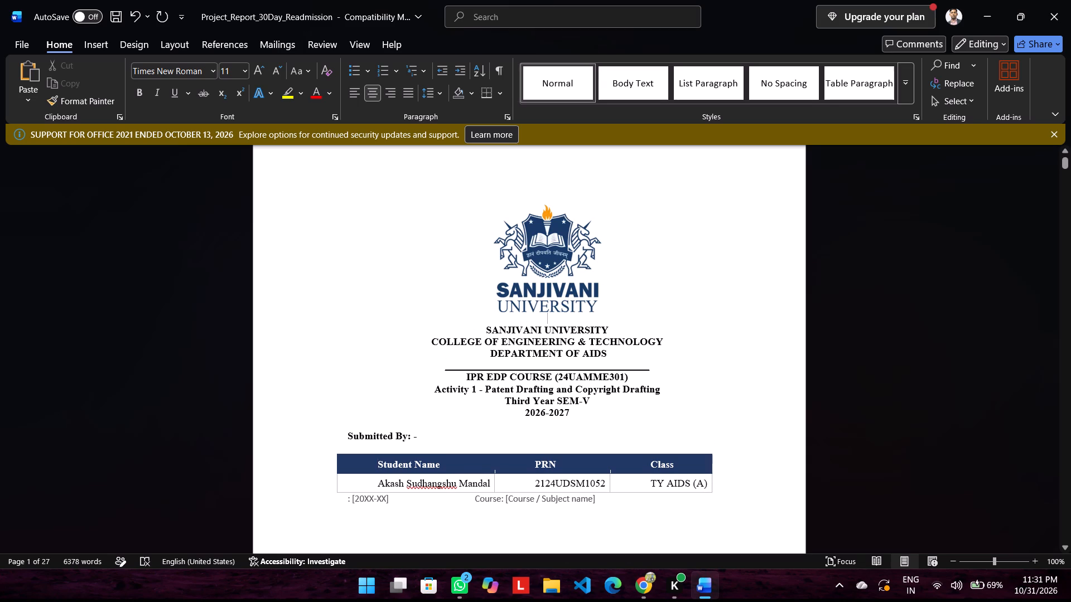
Set the cover text from SANJIVANI UNIVERSITY through 2026-2027 to size 16 in the dark blue theme colour.
left_click_drag(577, 413, 490, 329)
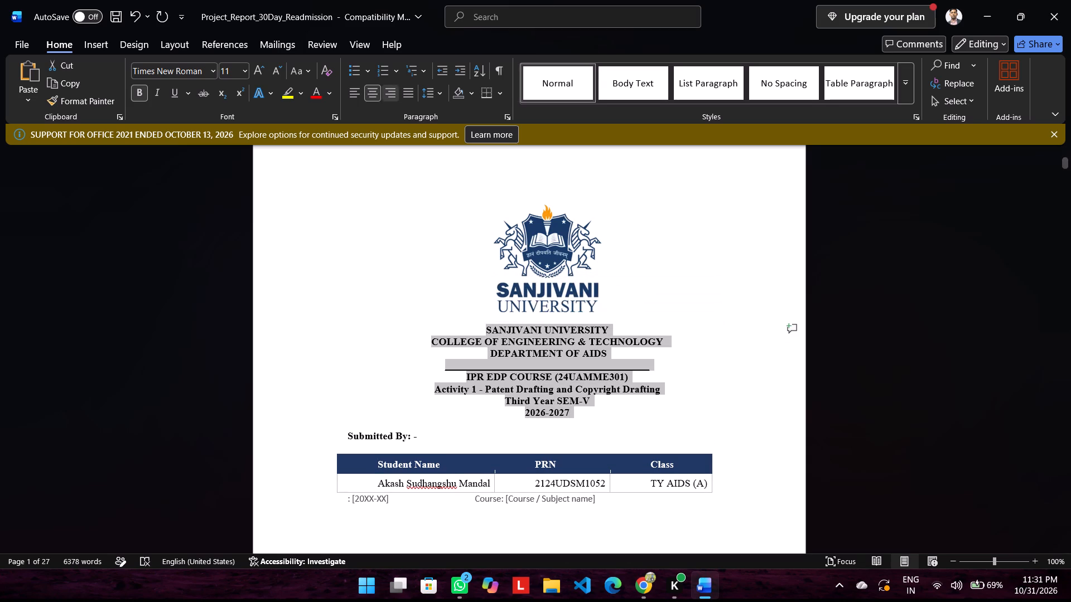
left_click(244, 72)
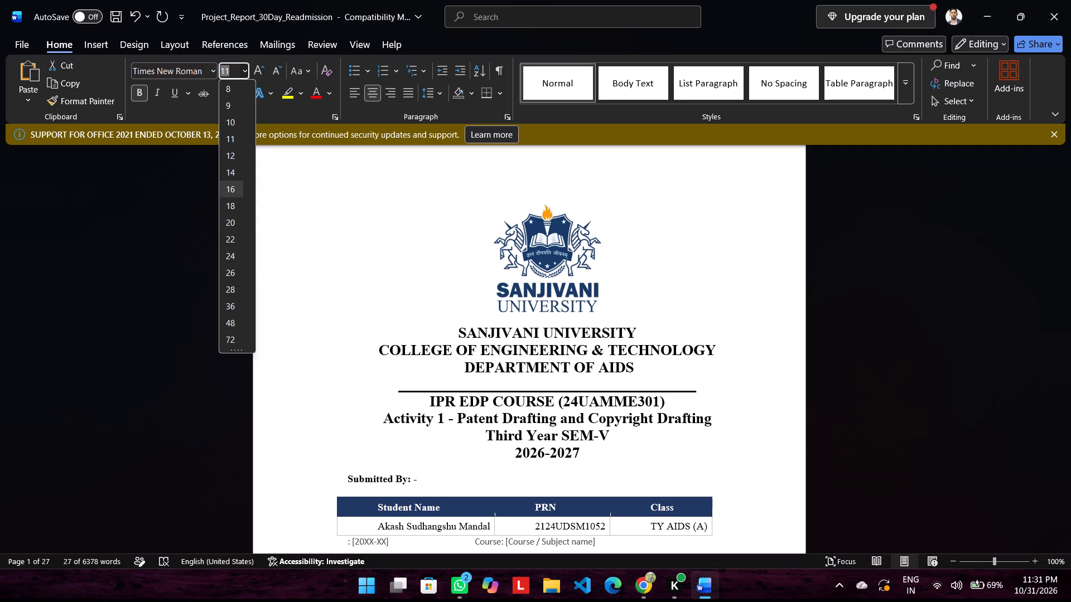
left_click(236, 193)
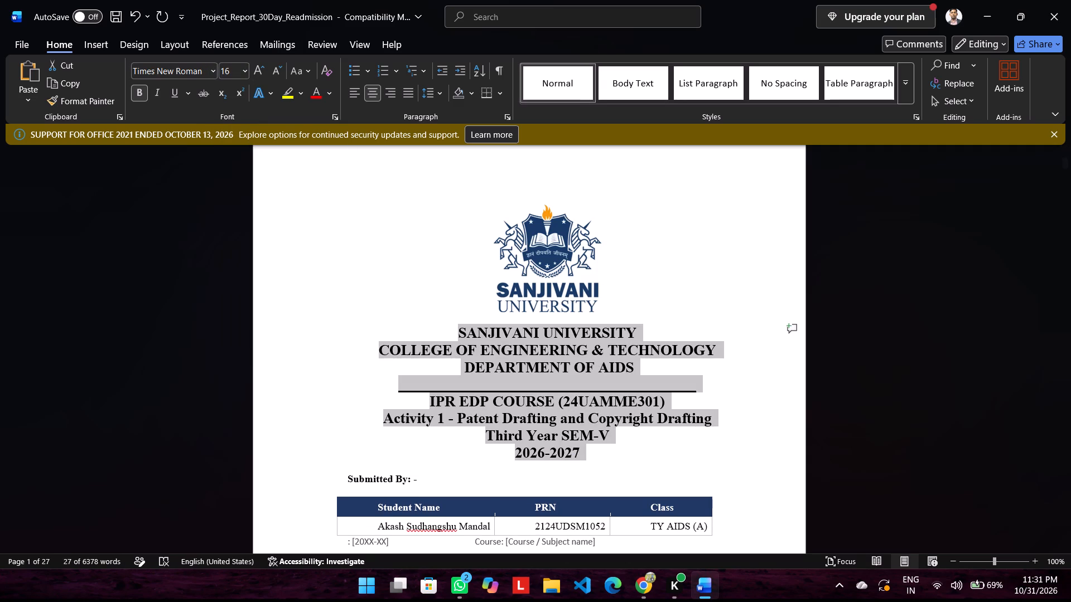
left_click(325, 94)
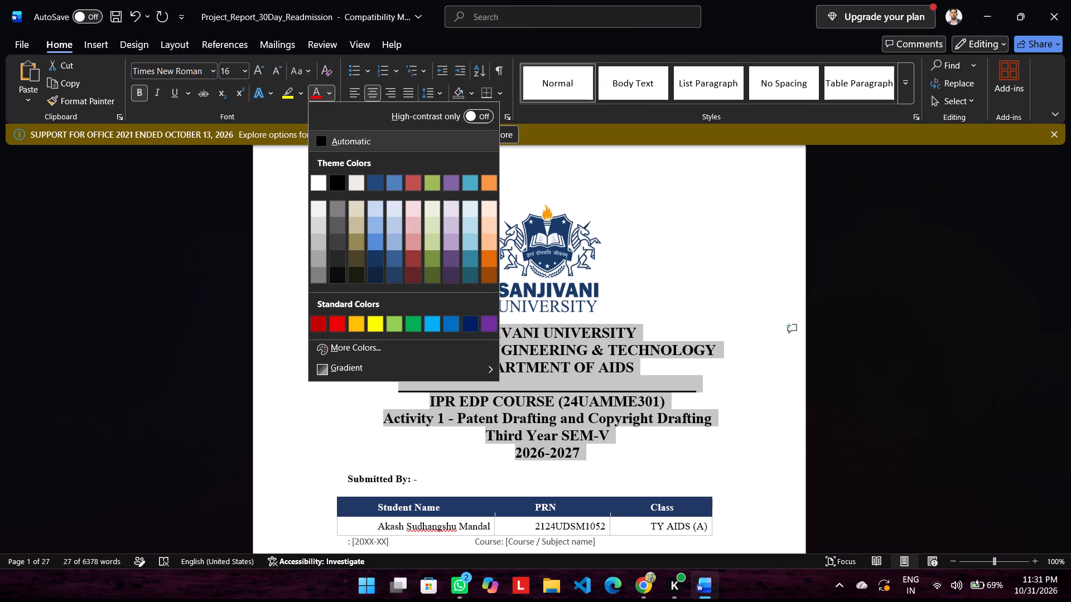
left_click(376, 182)
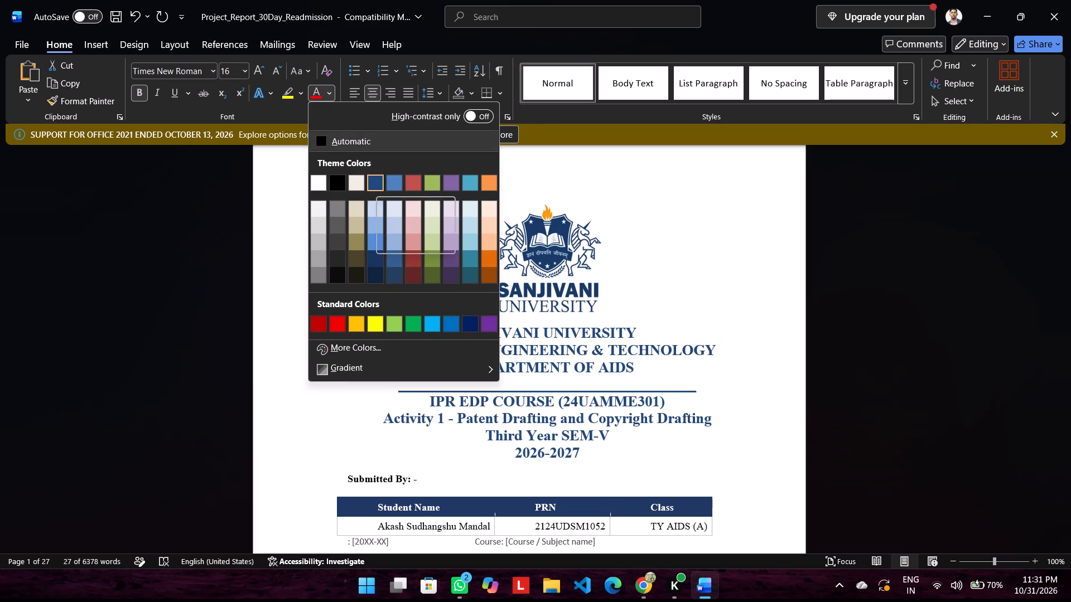
left_click(683, 448)
Dismiss the Office 2021 end-of-support notice.
scroll(683, 448, "down", 1)
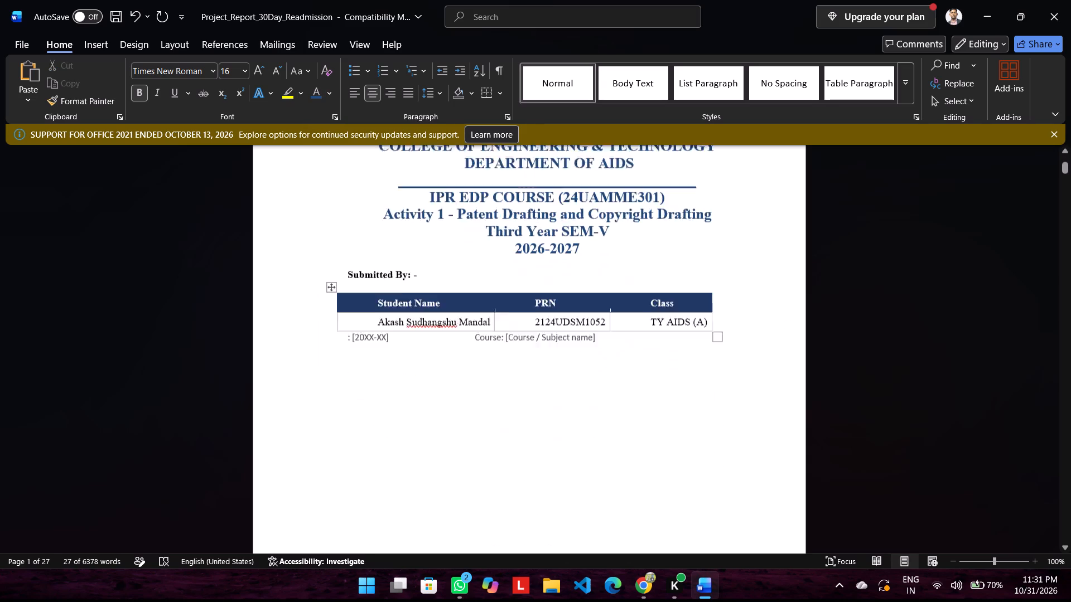
scroll(683, 448, "down", 1)
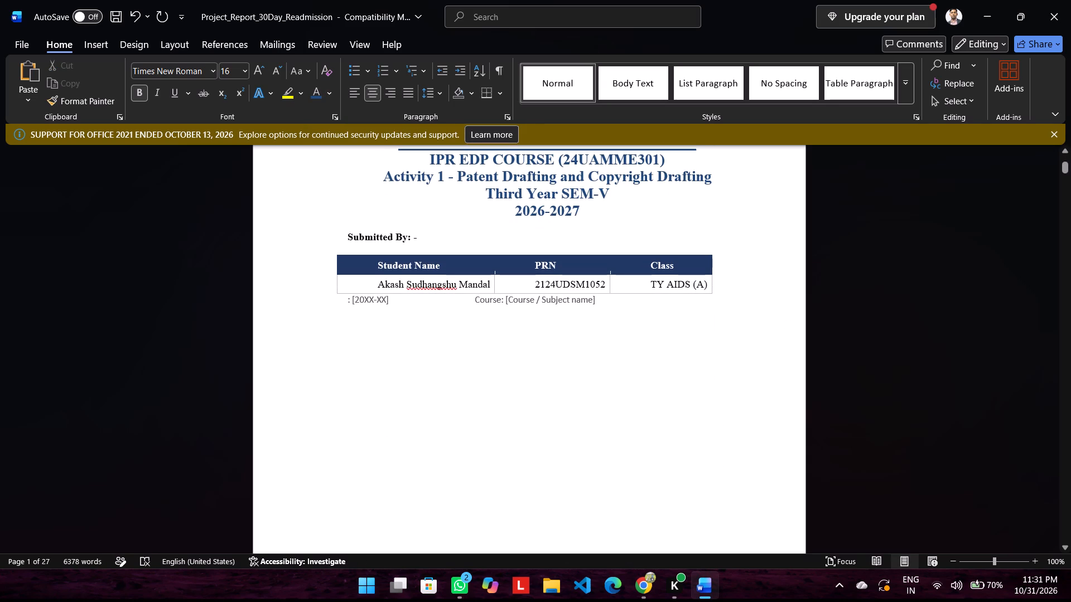
left_click(698, 283)
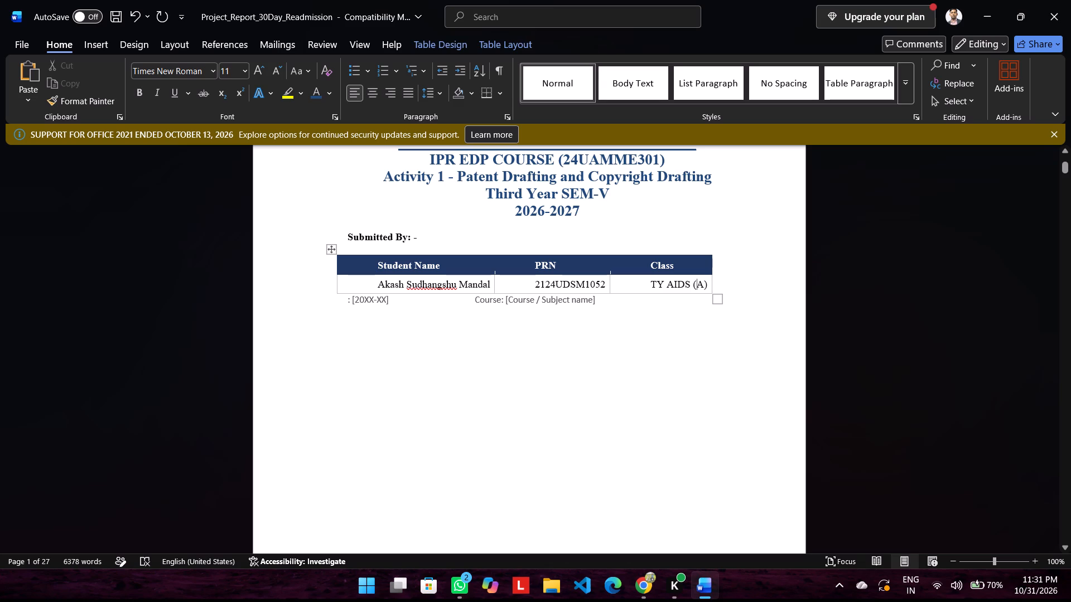
left_click(1053, 134)
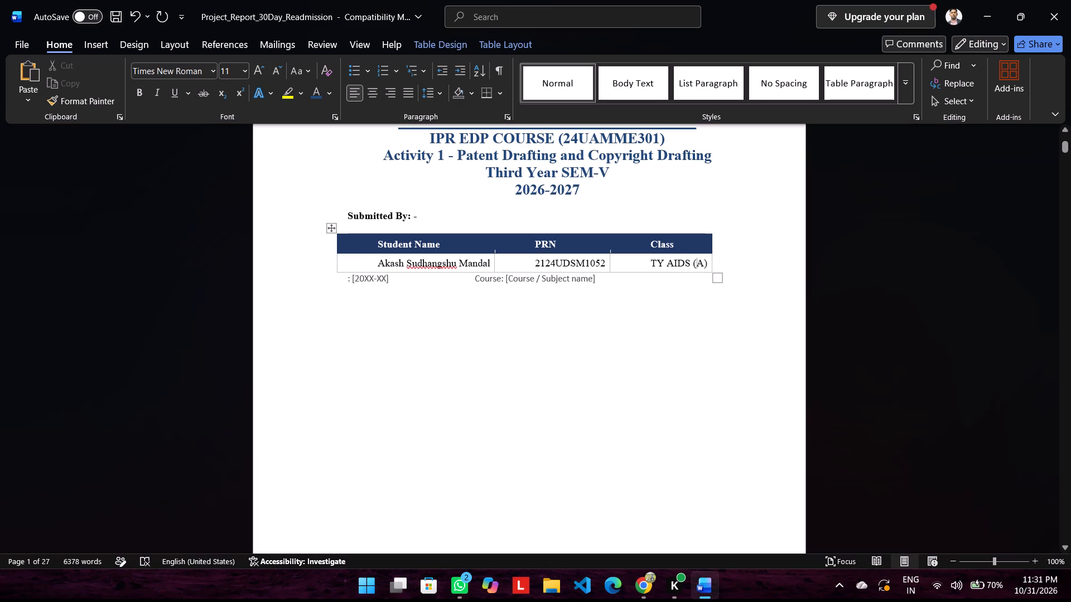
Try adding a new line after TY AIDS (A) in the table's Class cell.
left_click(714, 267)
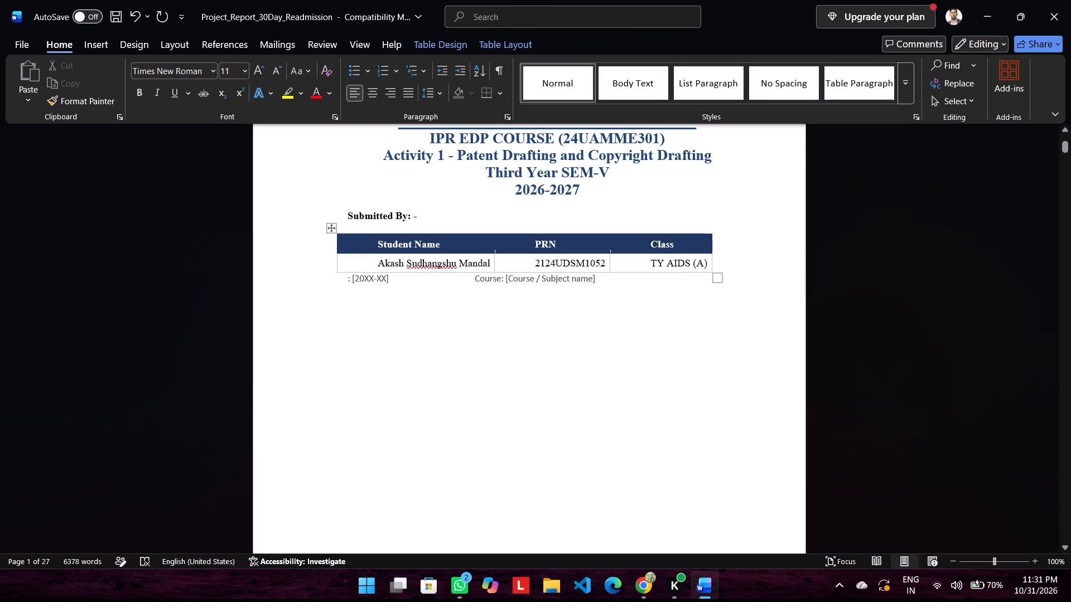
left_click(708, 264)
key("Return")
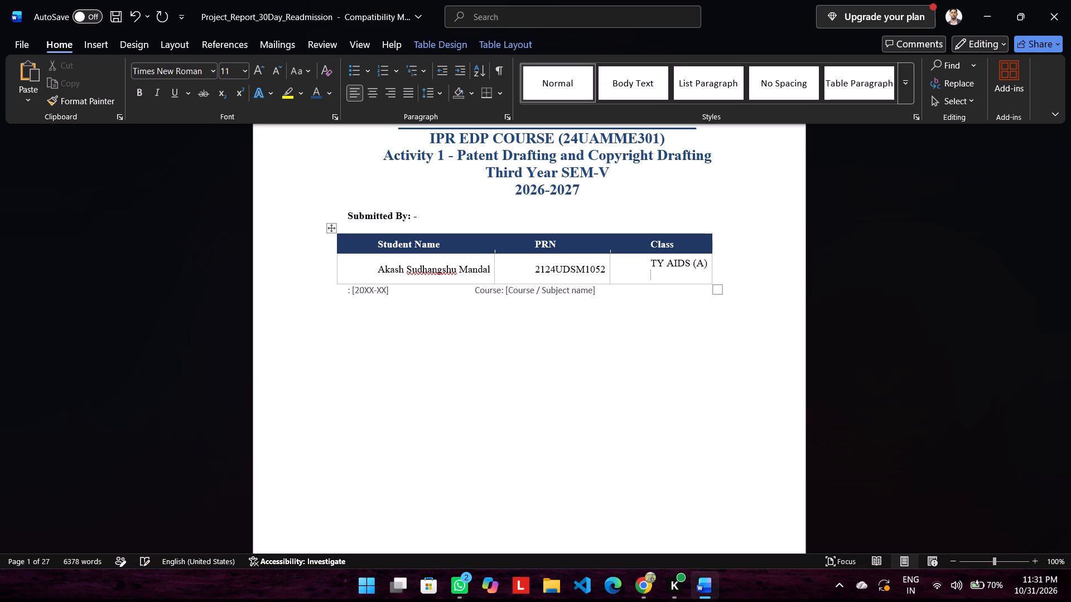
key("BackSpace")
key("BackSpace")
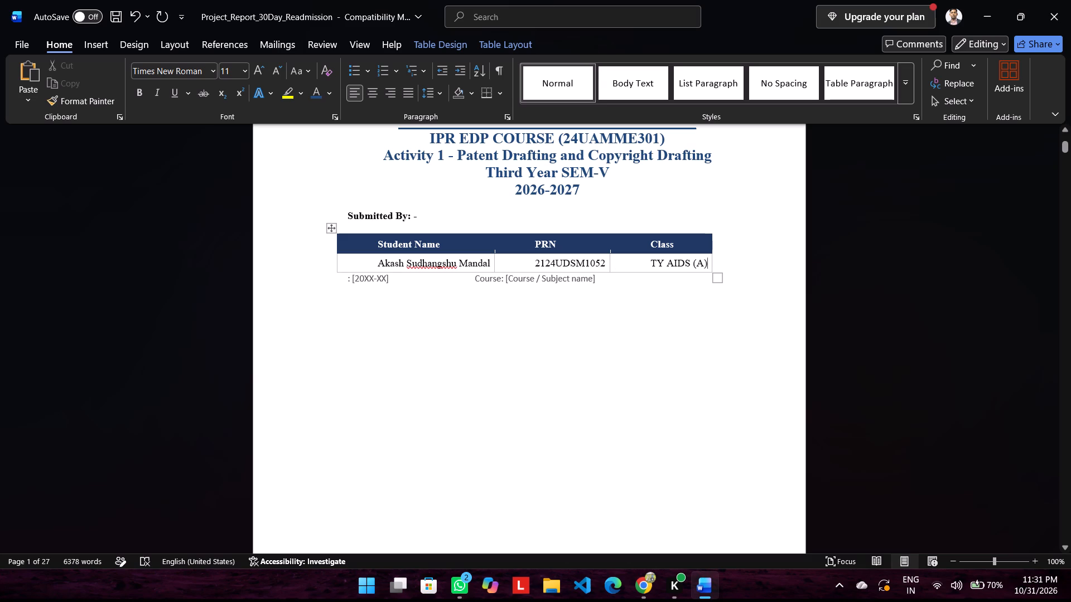
Delete the leftover academic year and course placeholder line below the student details table.
left_click_drag(605, 283, 350, 280)
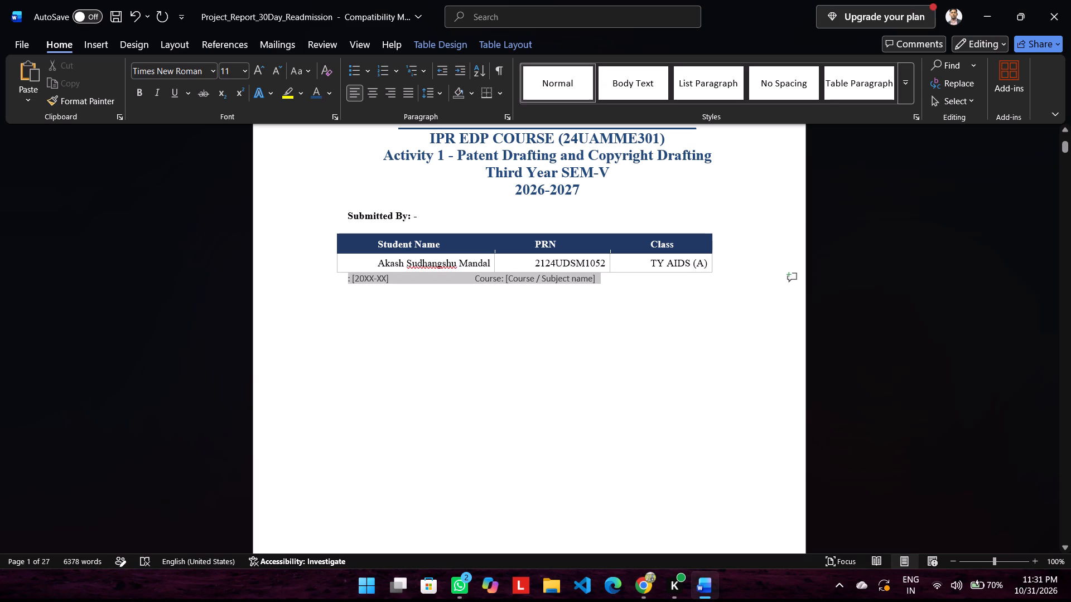
left_click_drag(350, 280, 349, 280)
key("BackSpace")
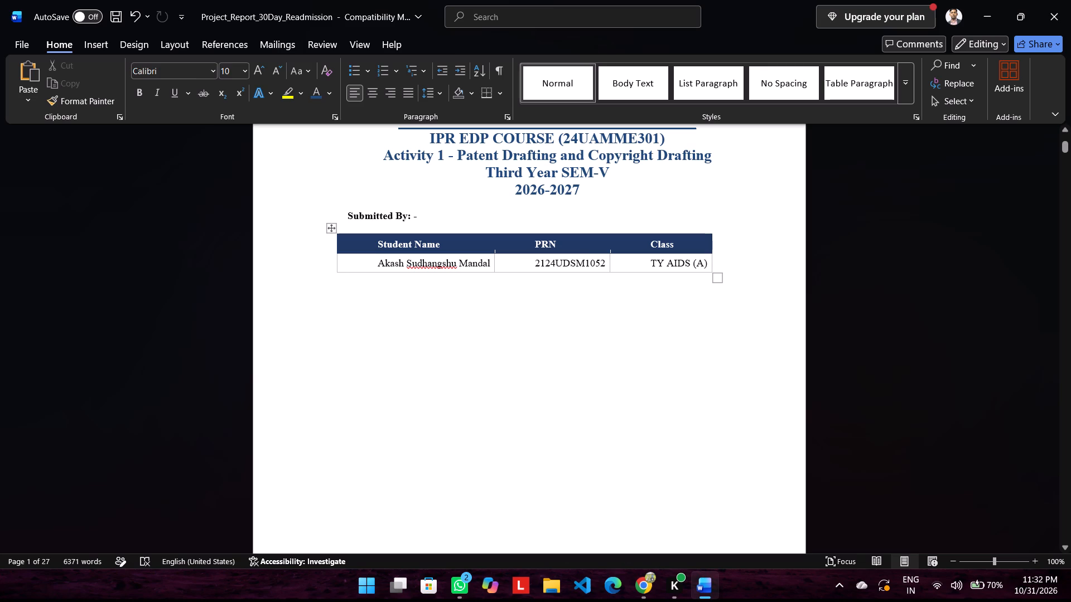
Resize the student details table to be slightly wider with slightly taller rows.
left_click_drag(720, 276, 735, 320)
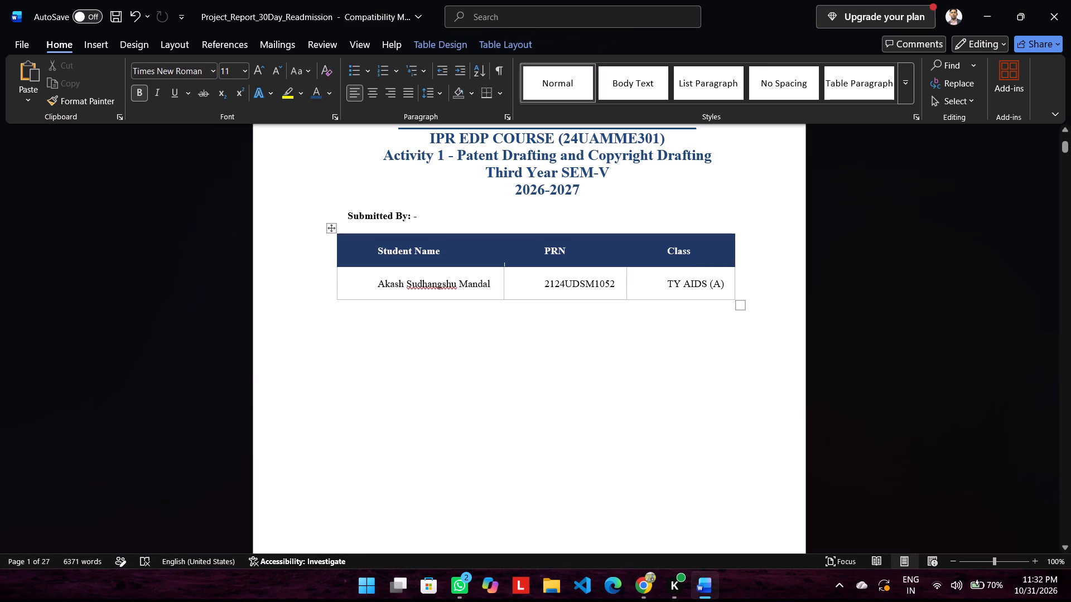
left_click_drag(742, 308, 716, 289)
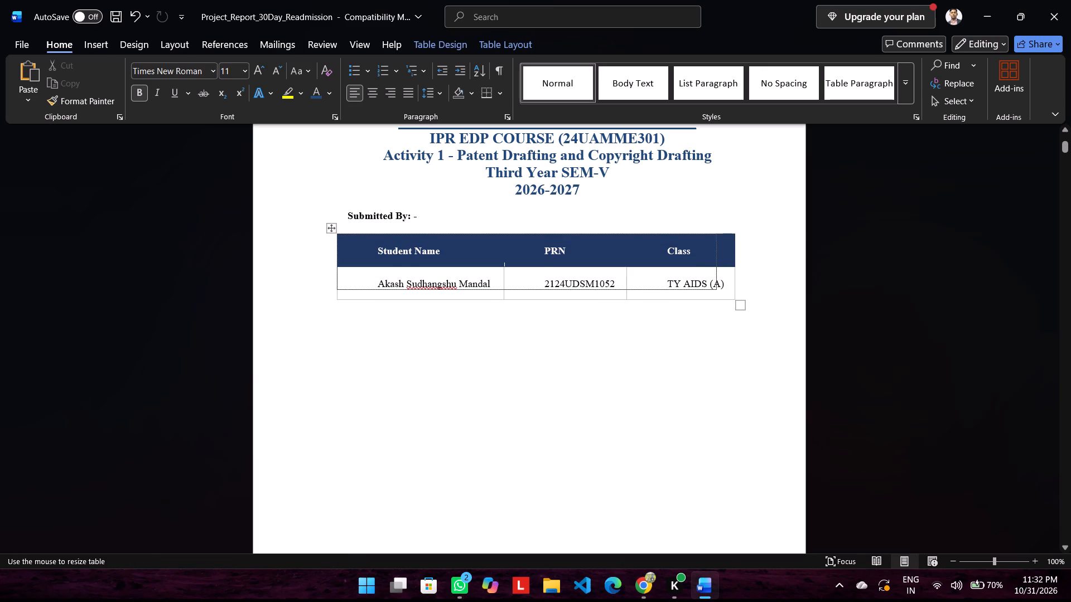
left_click_drag(716, 289, 718, 270)
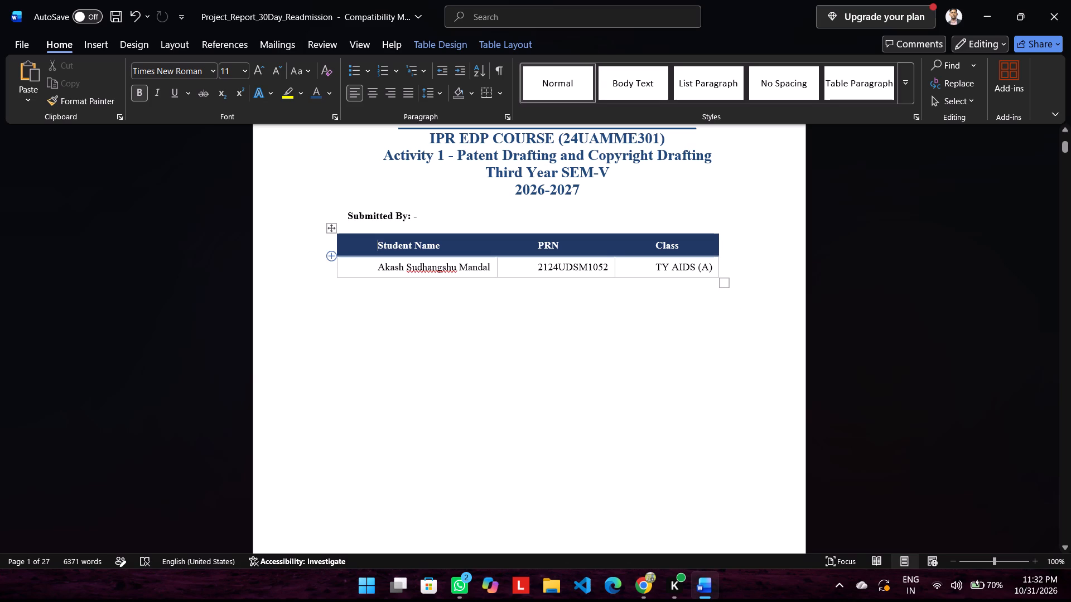
Insert a blank row directly below the header row of the student details table.
left_click(331, 256)
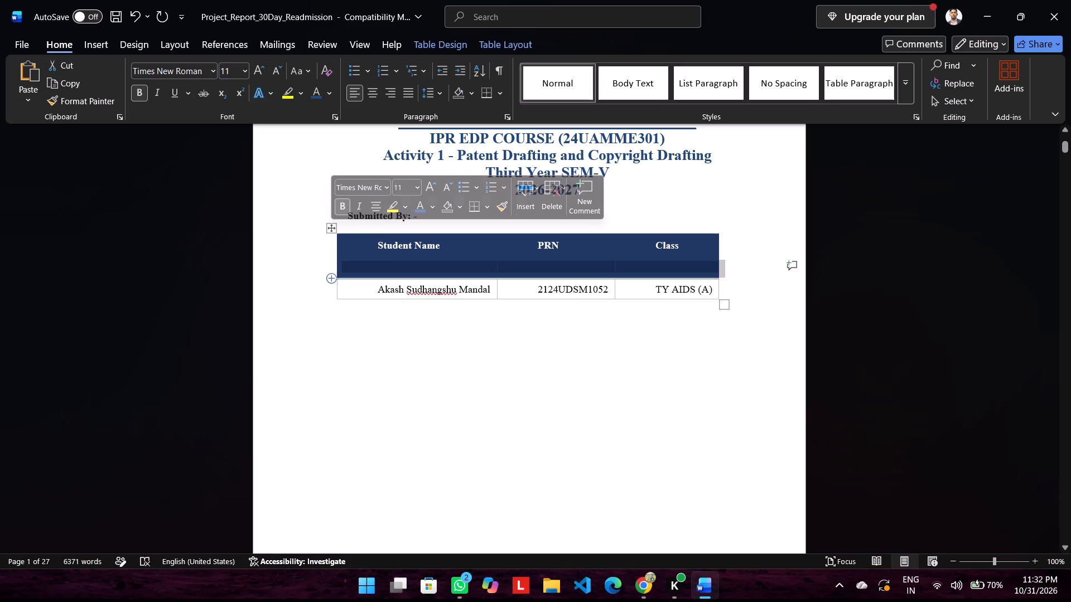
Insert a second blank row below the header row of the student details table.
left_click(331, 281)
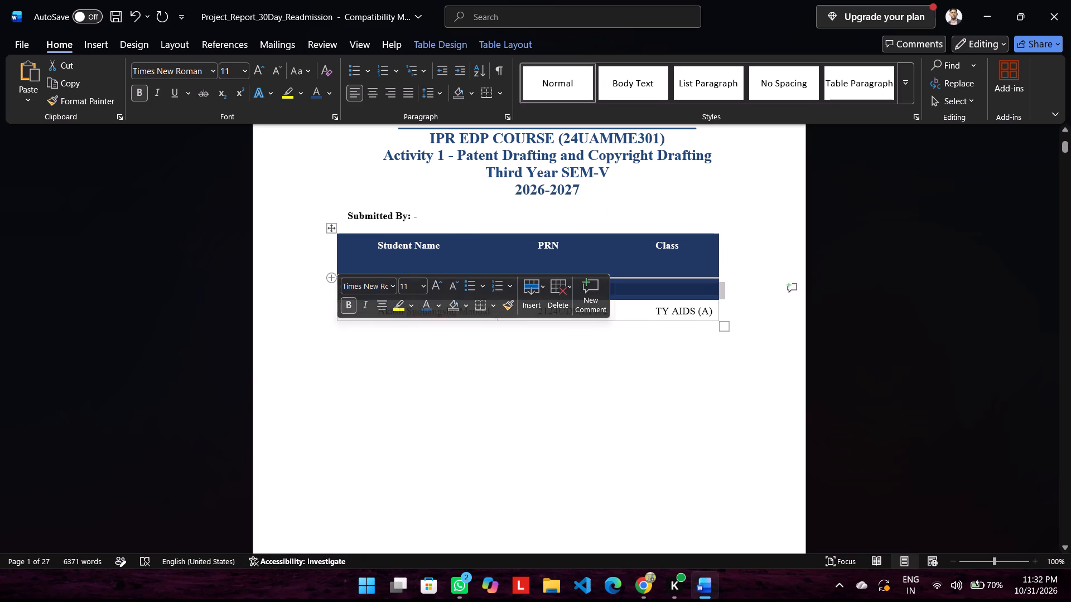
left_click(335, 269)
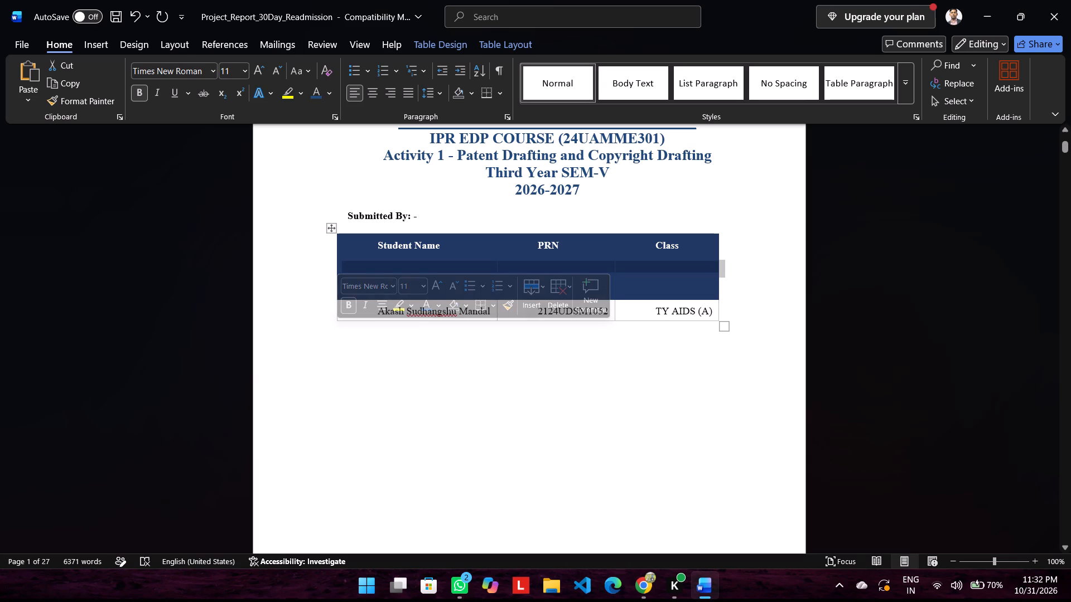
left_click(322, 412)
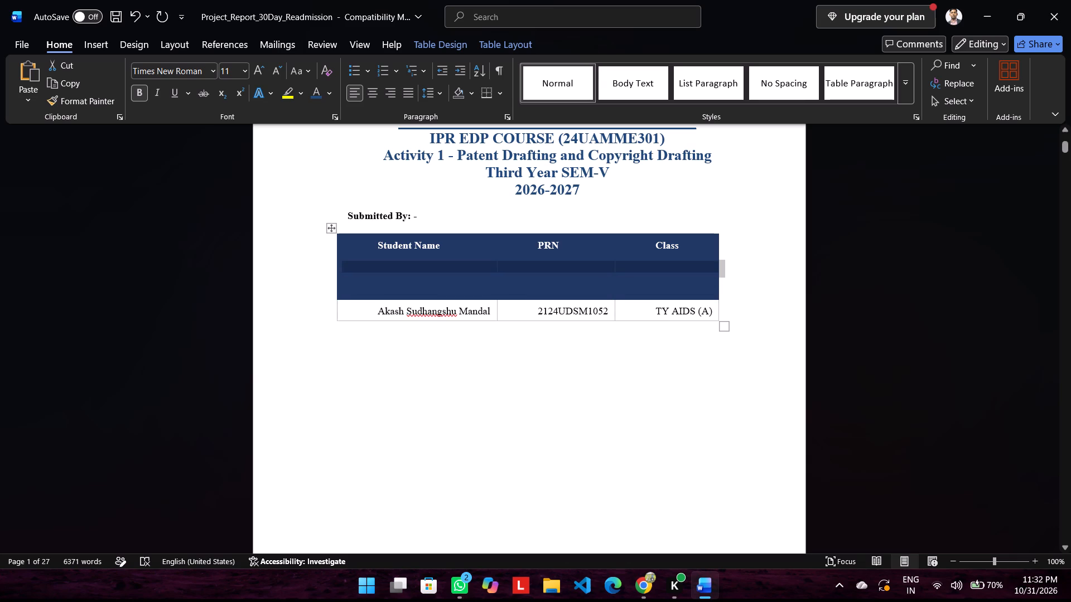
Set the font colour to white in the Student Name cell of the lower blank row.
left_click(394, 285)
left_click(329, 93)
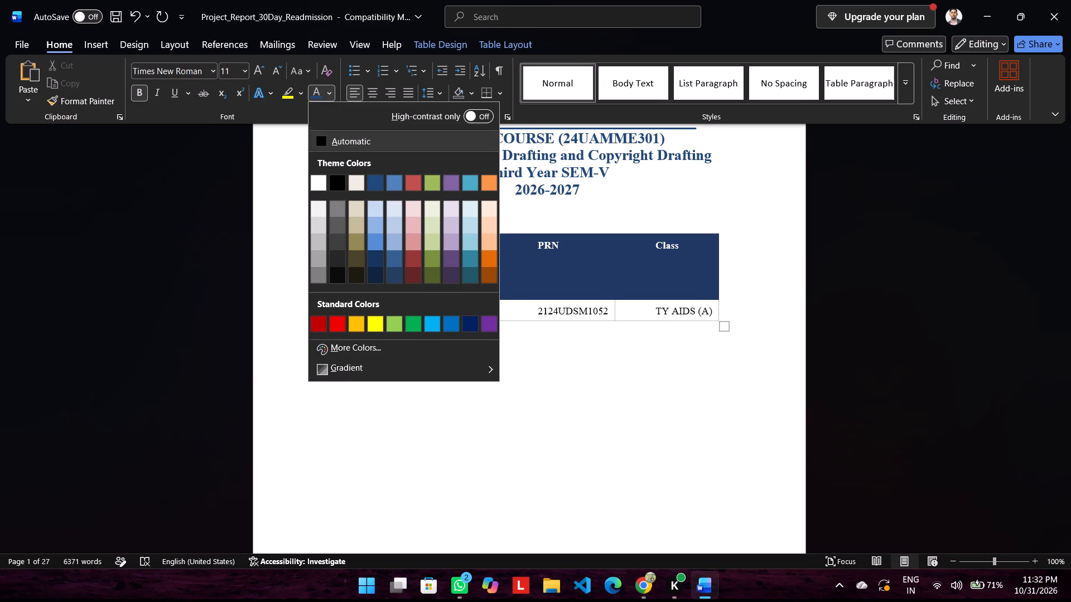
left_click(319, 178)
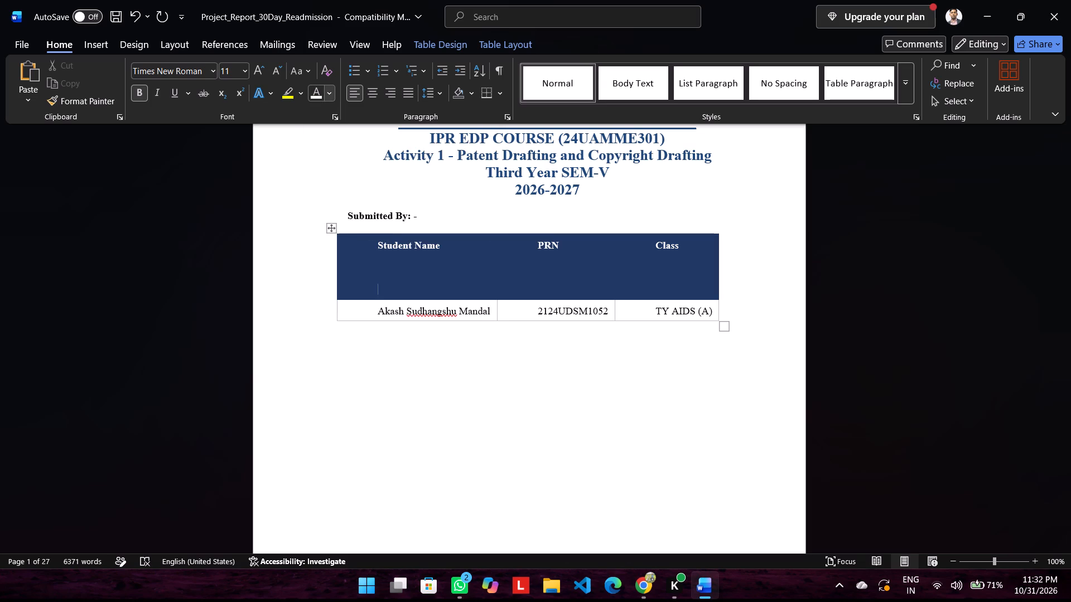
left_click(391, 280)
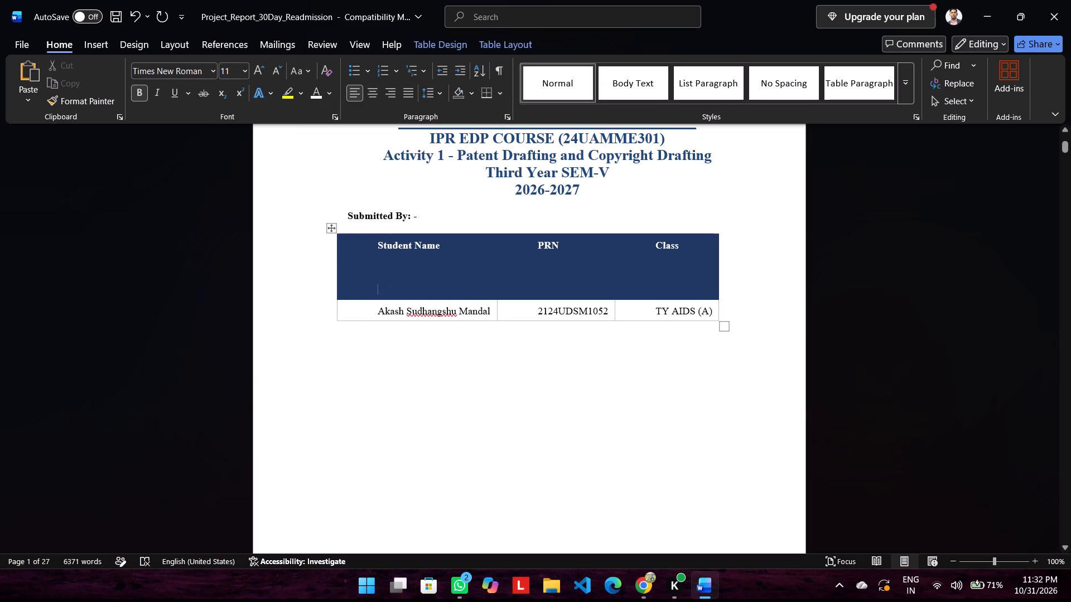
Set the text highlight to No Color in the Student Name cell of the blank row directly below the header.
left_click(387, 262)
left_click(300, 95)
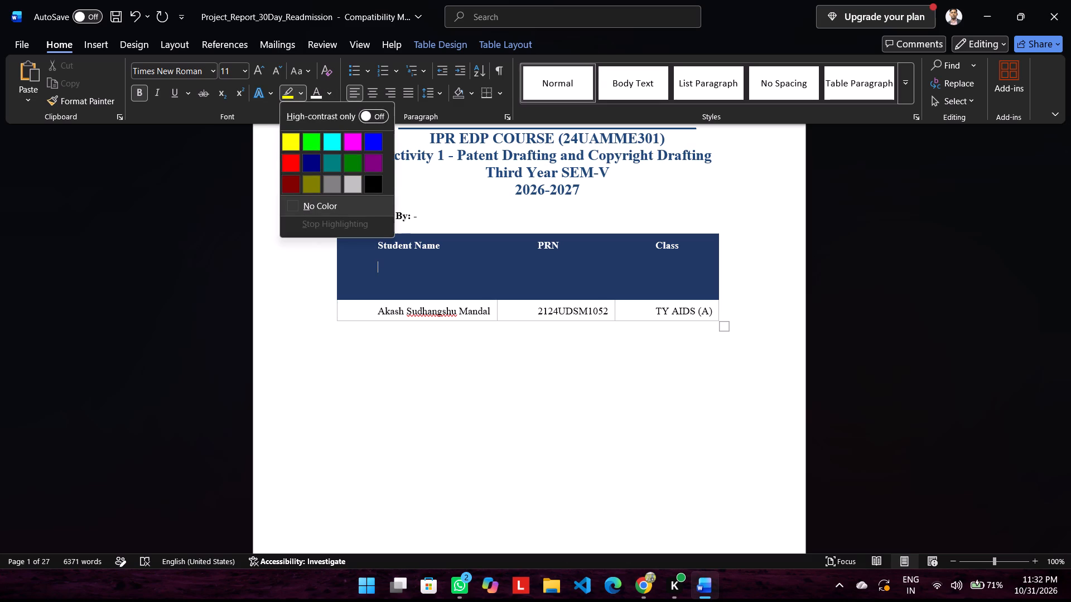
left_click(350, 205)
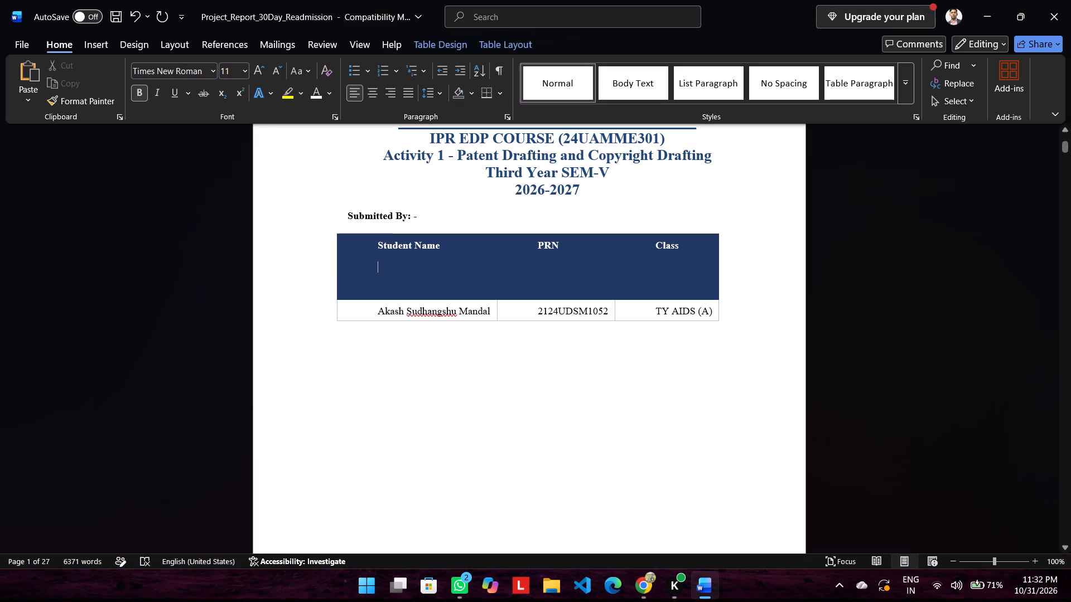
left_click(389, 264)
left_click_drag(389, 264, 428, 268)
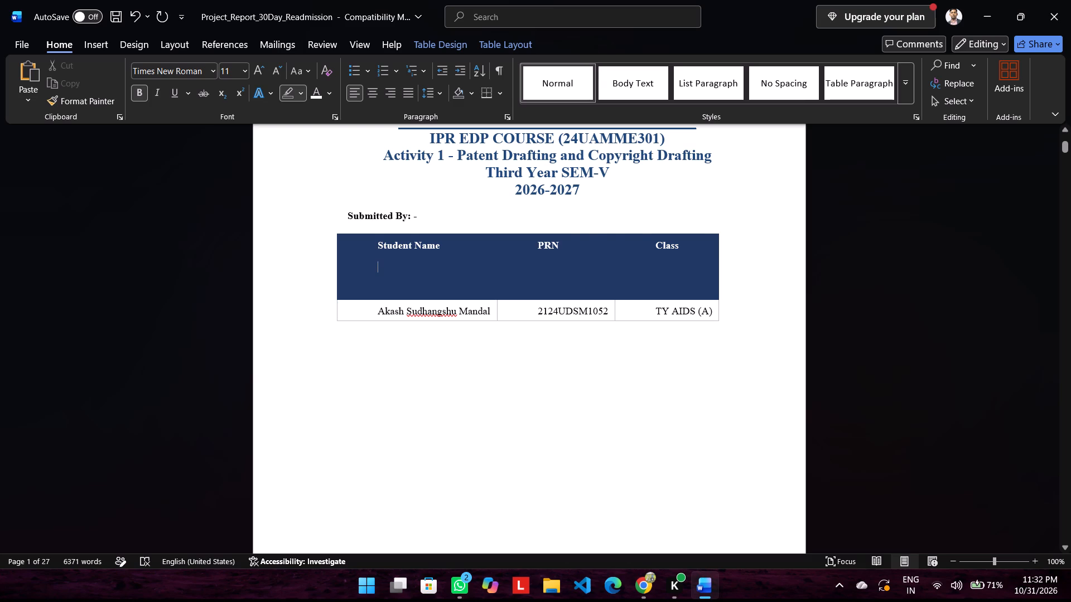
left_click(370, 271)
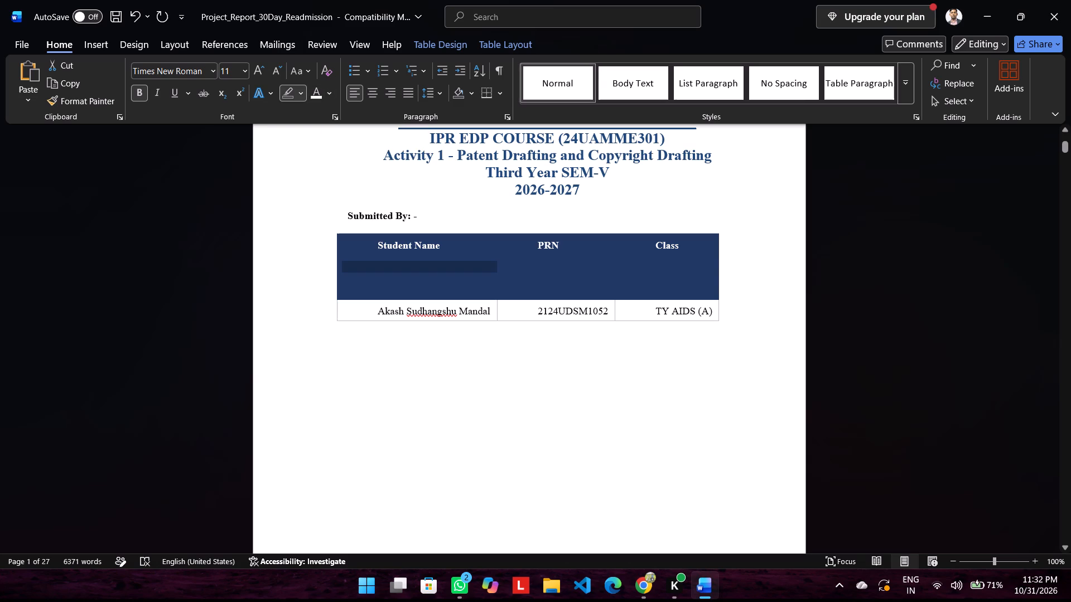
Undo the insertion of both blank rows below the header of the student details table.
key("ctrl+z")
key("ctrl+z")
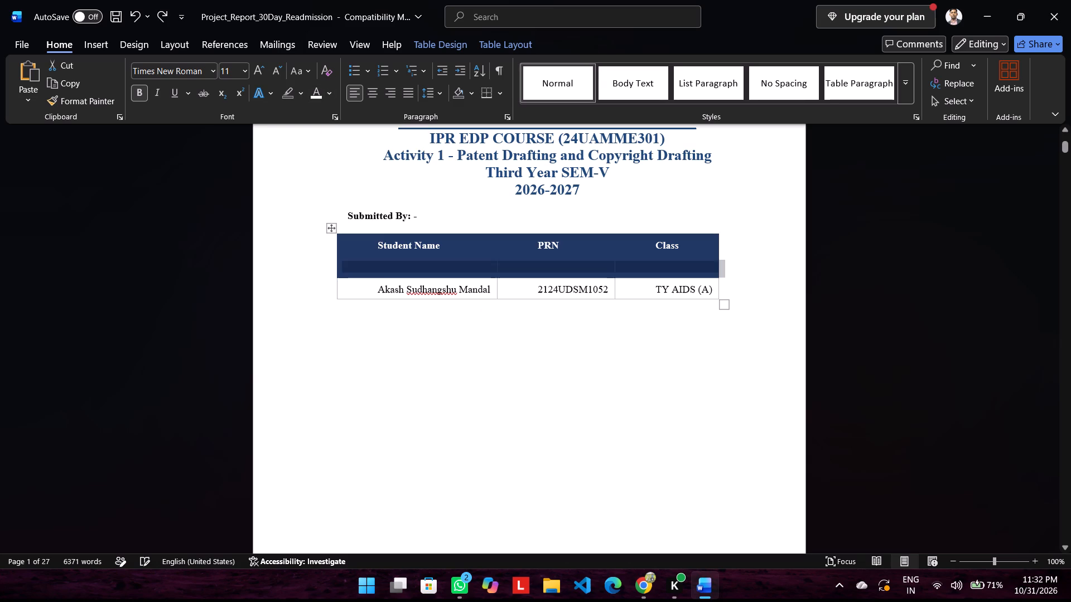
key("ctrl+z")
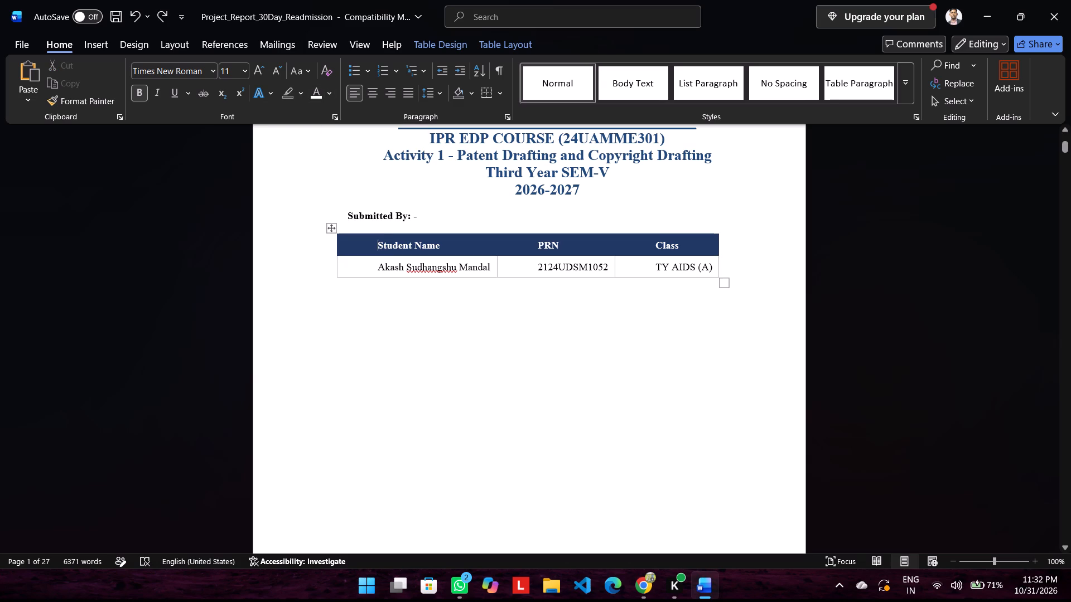
Insert two blank rows below the first student's row in the student details table.
left_click(330, 279)
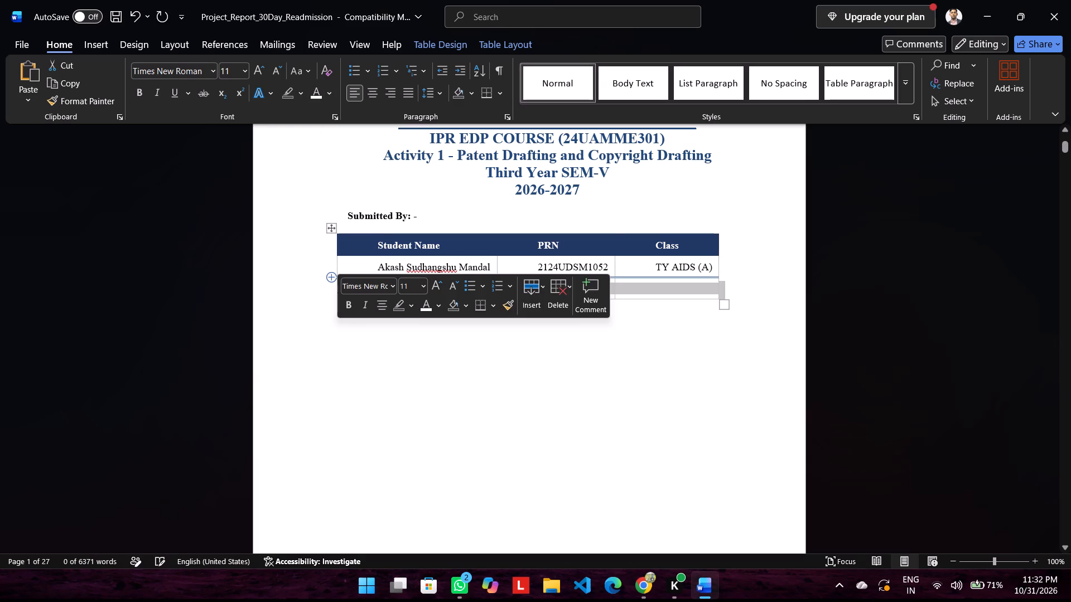
left_click(330, 279)
left_click(340, 375)
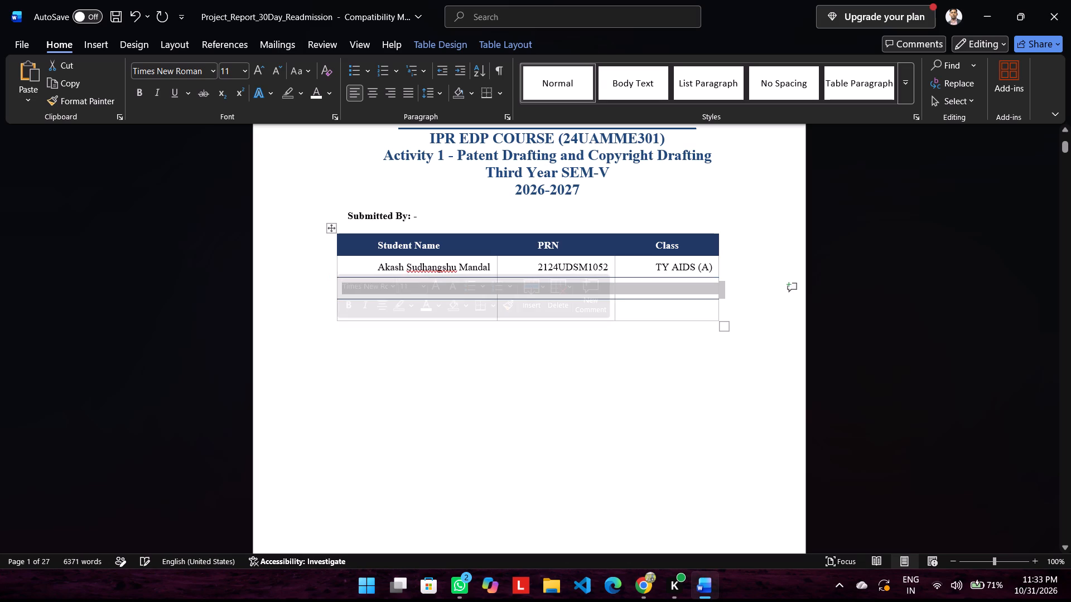
left_click(586, 463)
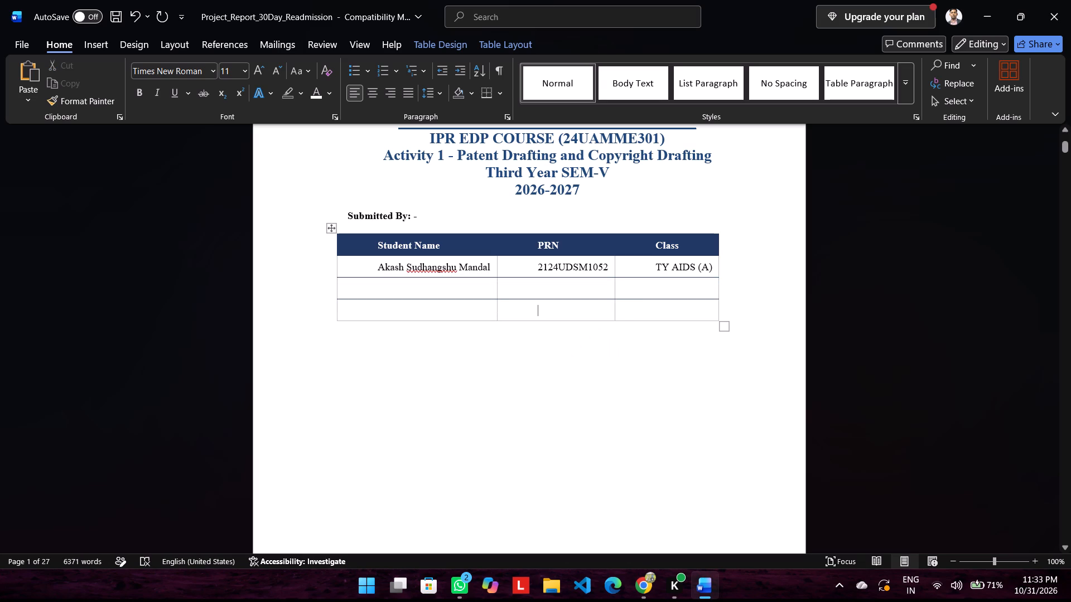
Enter the second student's full name in the Student Name cell of the first blank row.
double_click(444, 290)
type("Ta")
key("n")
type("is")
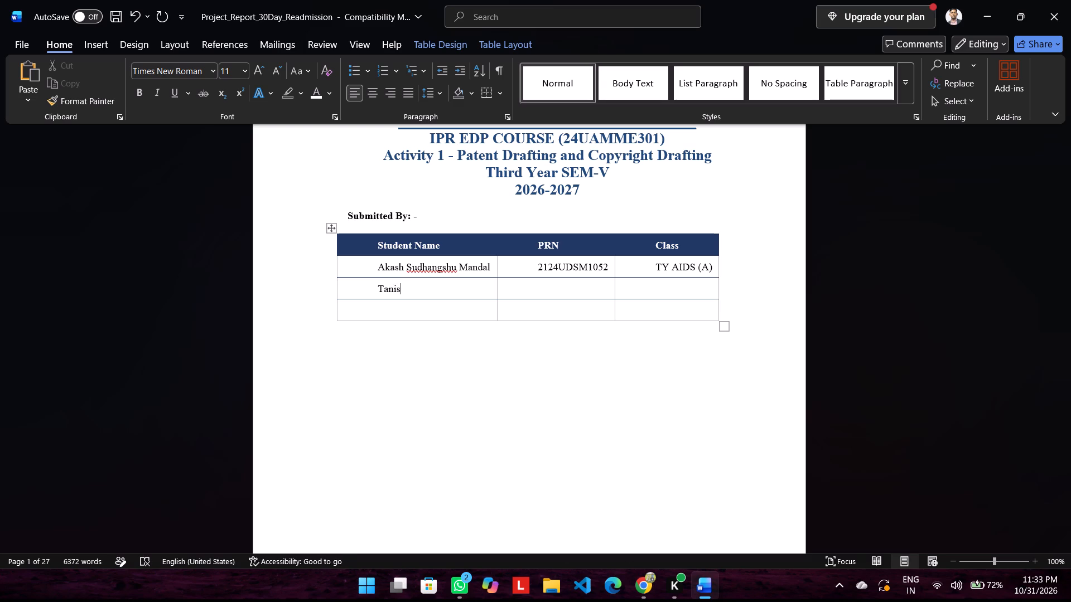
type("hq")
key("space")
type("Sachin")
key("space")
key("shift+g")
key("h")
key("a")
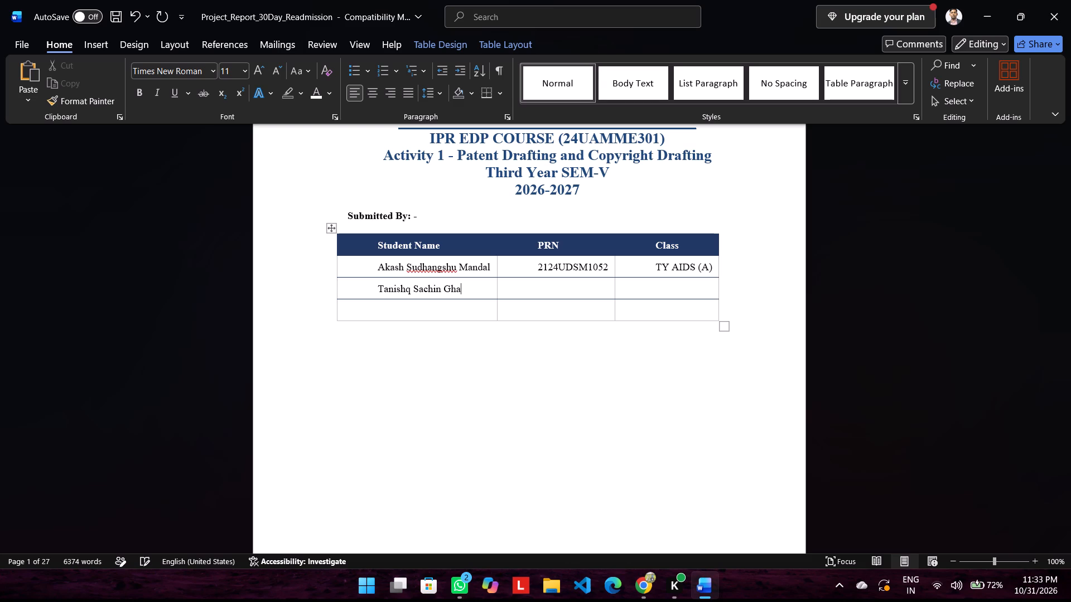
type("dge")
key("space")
Enter the third student's full name in the Student Name cell of the last row.
double_click(388, 309)
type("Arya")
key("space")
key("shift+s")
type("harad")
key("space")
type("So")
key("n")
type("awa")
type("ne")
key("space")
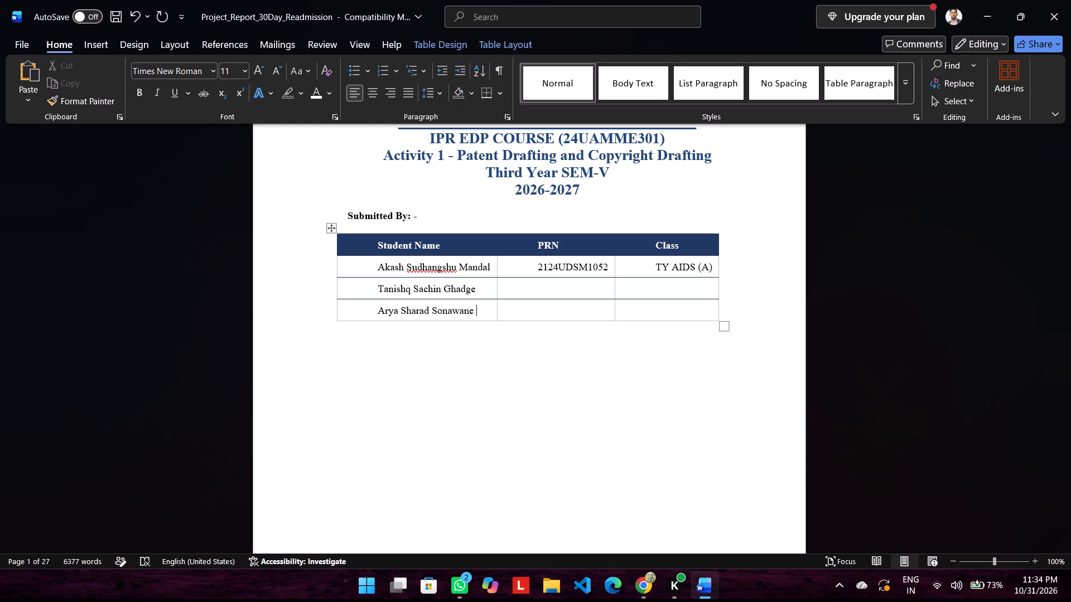
Remove the indent from the first student's PRN in the details table and pad it with two leading spaces.
left_click(552, 289)
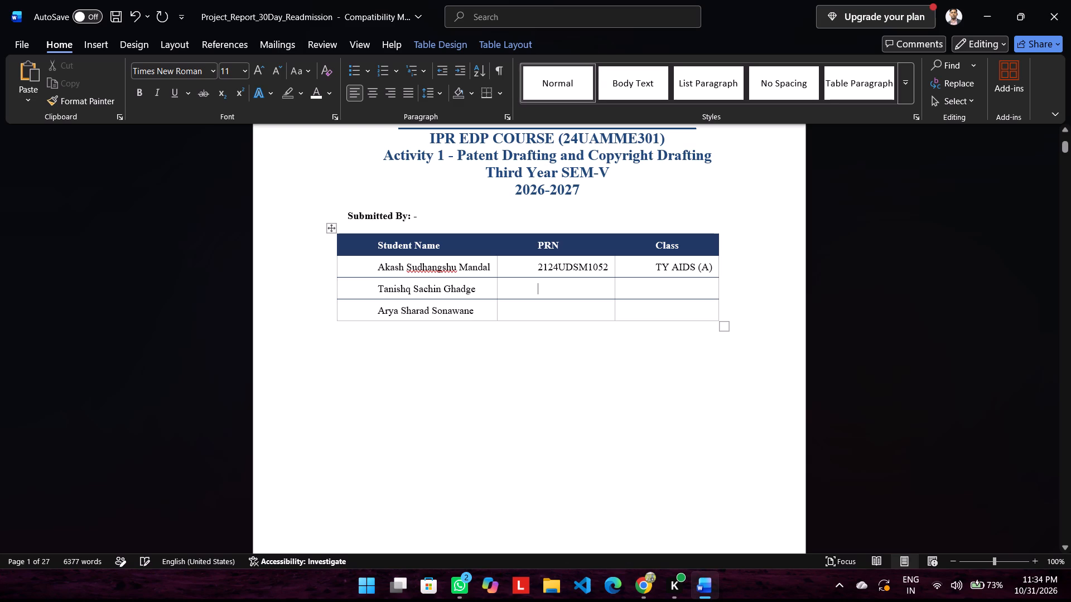
left_click(610, 269)
left_click_drag(610, 269, 558, 269)
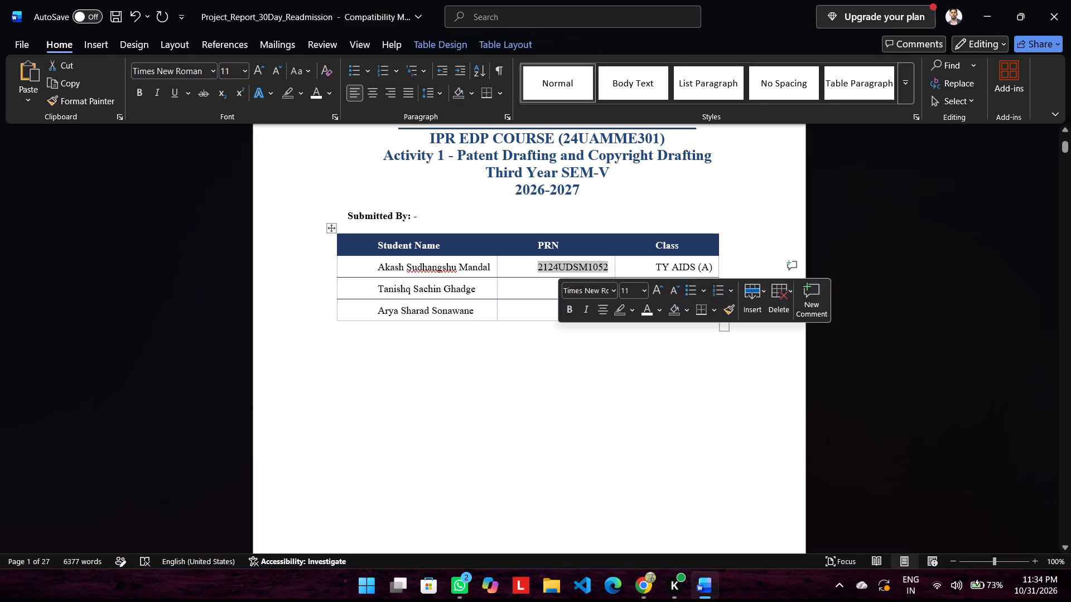
left_click(369, 93)
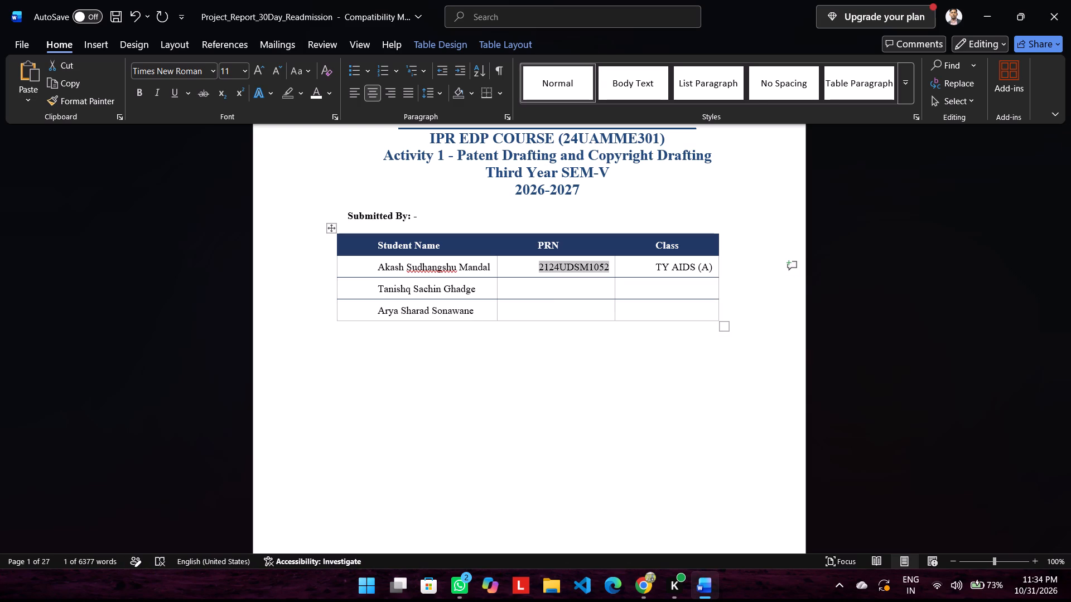
left_click(535, 262)
key("BackSpace")
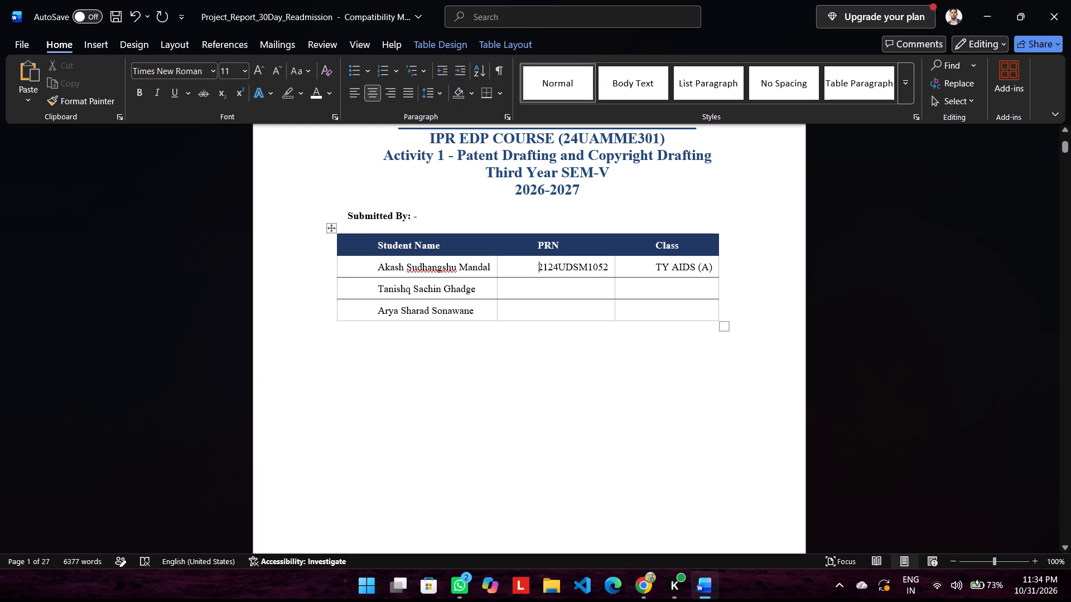
key("BackSpace")
key("BackSpace")
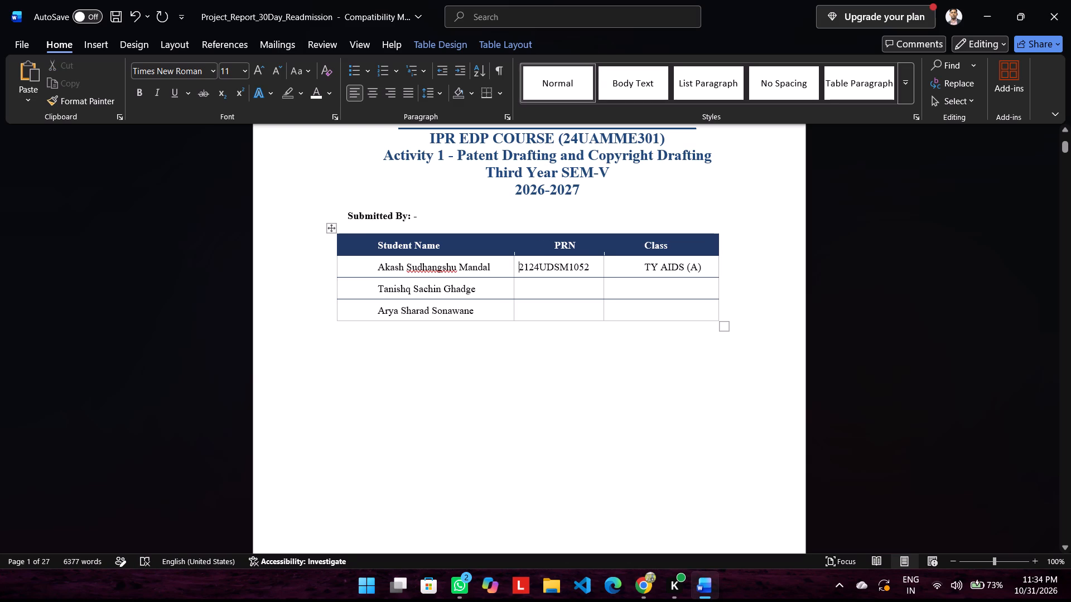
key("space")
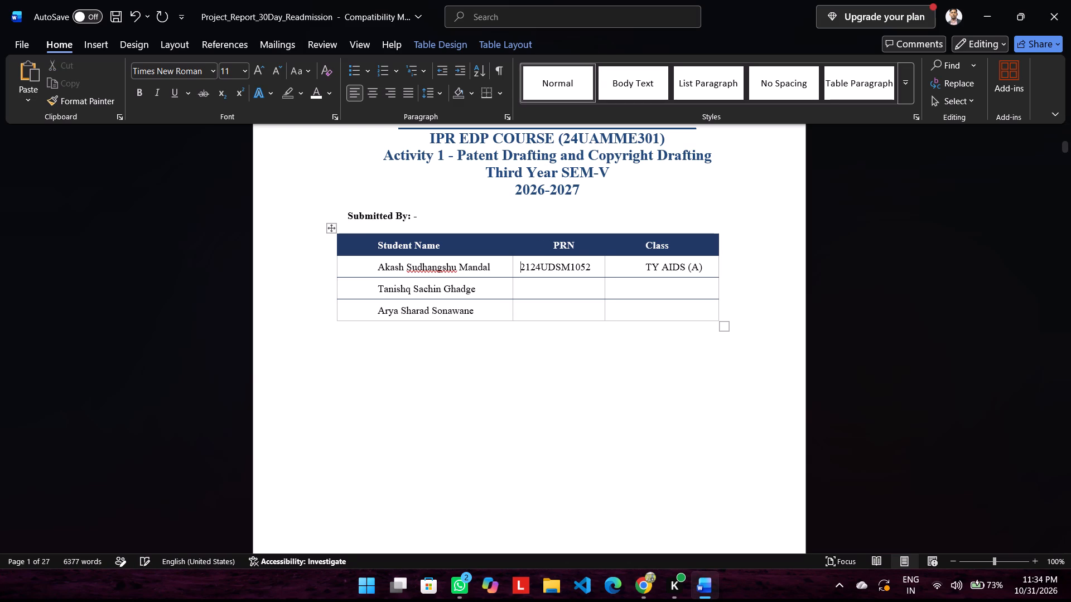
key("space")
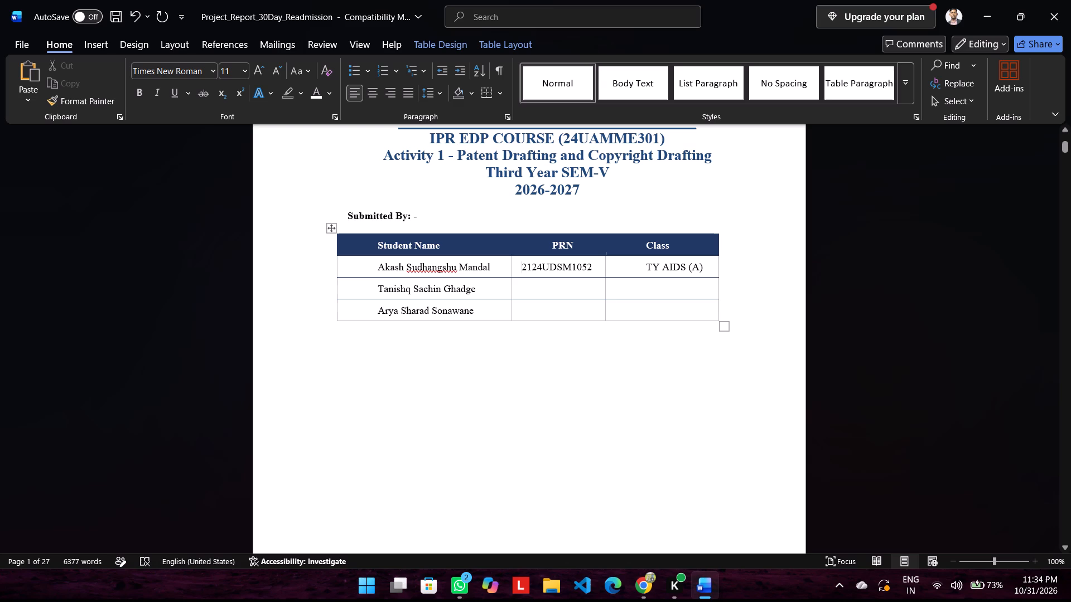
Copy the first student's PRN into the PRN cells of the second and third students' rows.
double_click(564, 269)
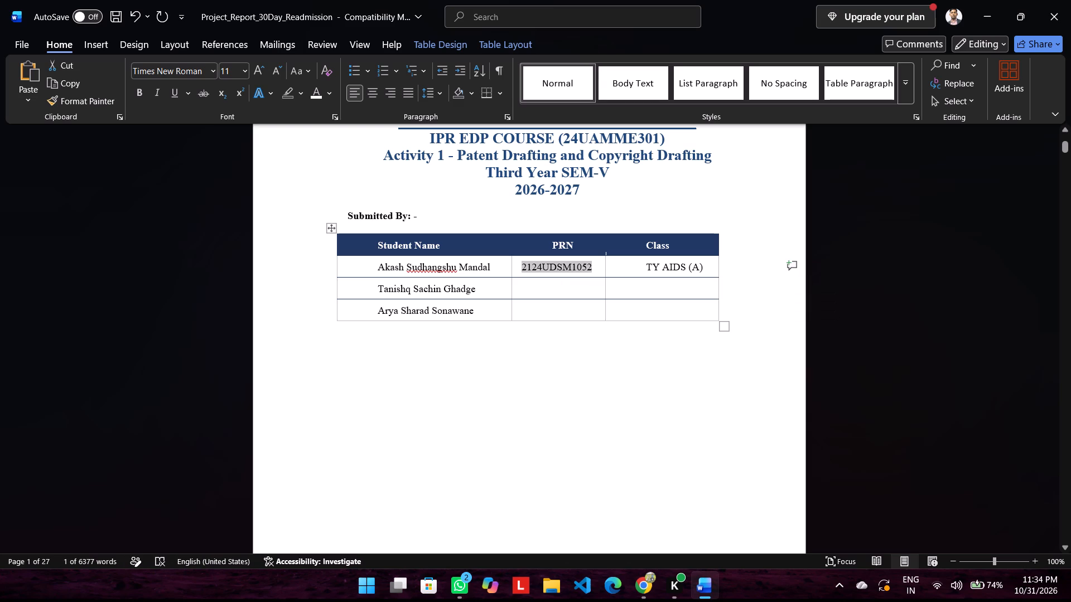
key("ctrl+c")
left_click(557, 283)
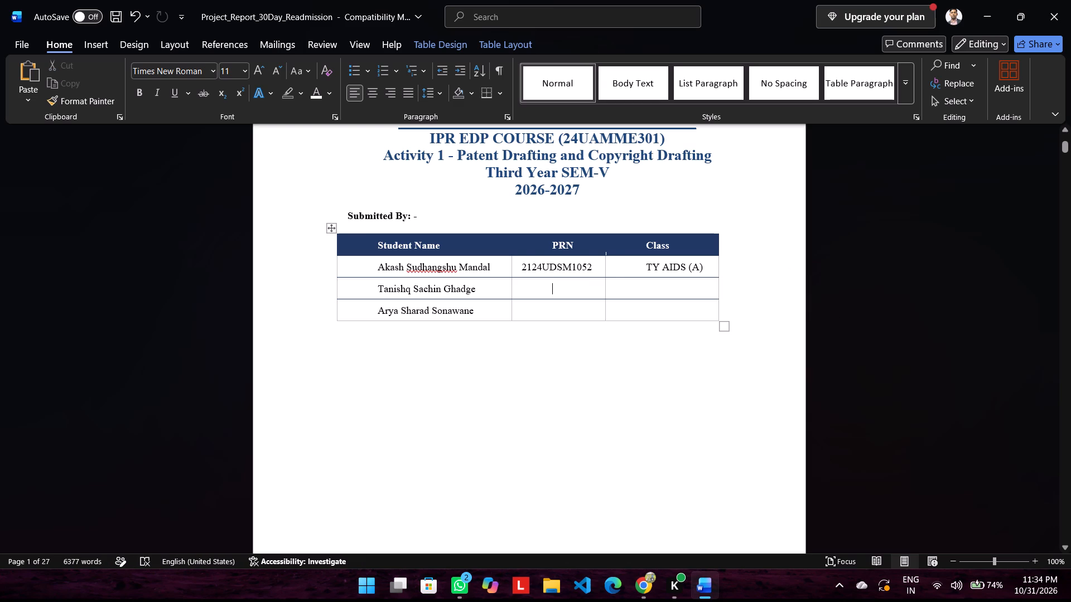
key("ctrl+v")
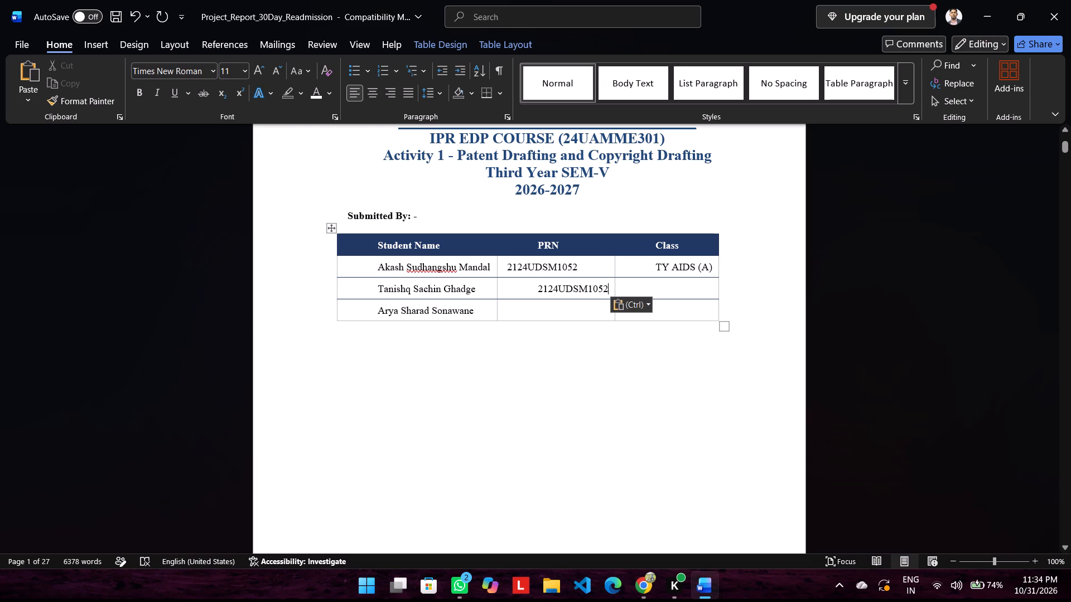
left_click(552, 310)
left_click(552, 310)
key("ctrl+v")
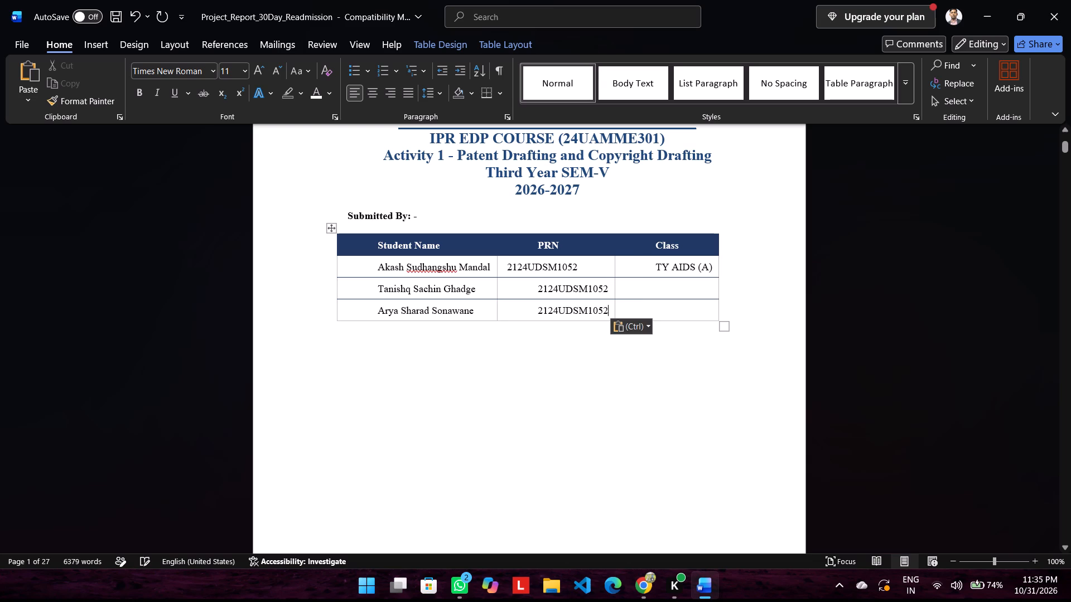
Remove the indents from the second and third students' PRNs and pad each with two leading spaces, matching the first row.
left_click(537, 310)
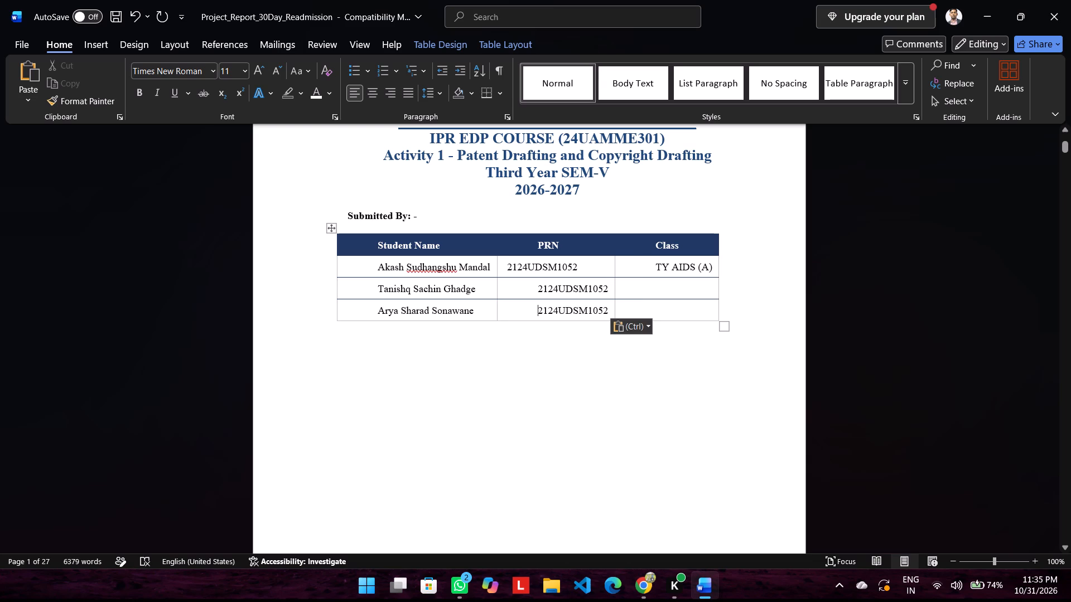
left_click(537, 310)
double_click(537, 310)
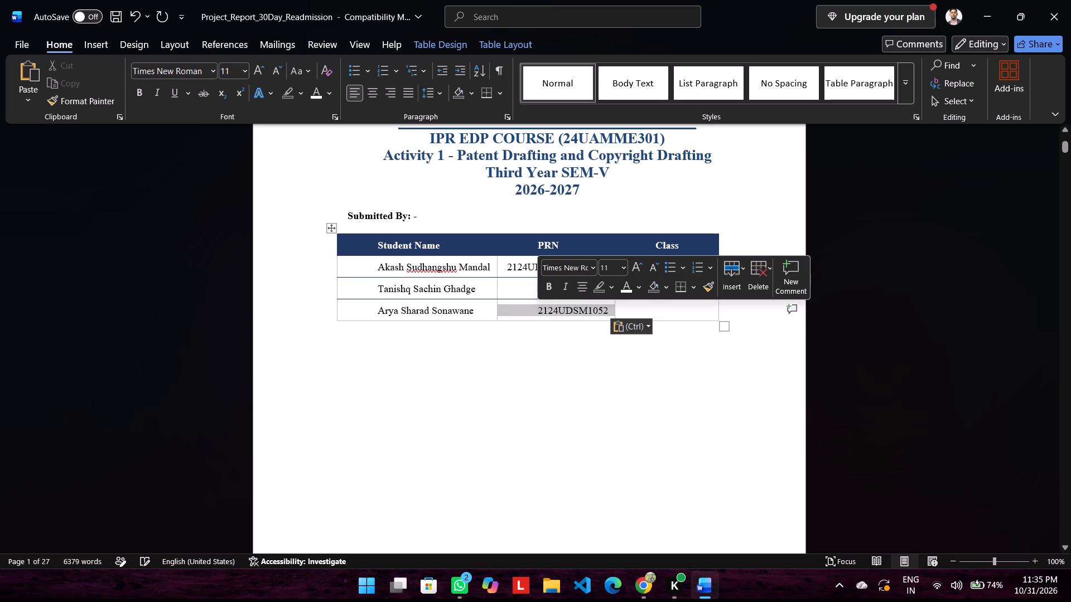
left_click(531, 307)
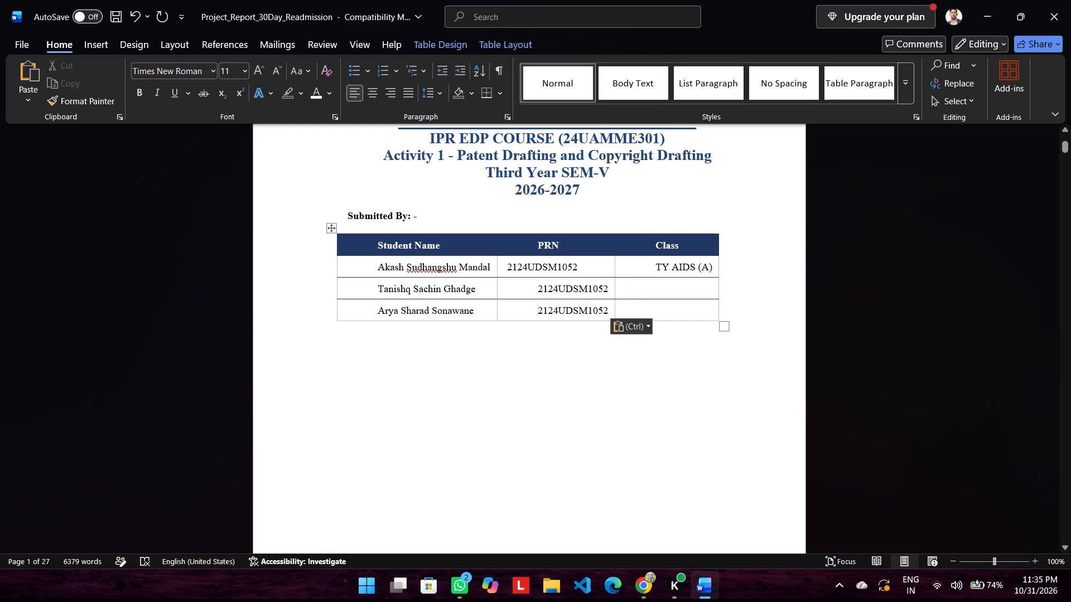
key("BackSpace")
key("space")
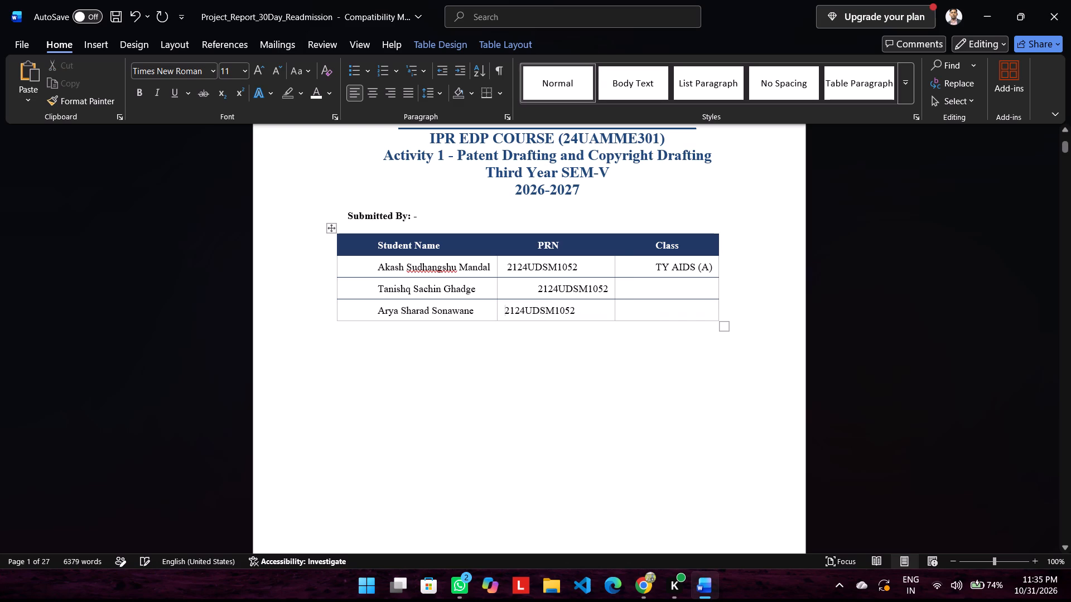
left_click(537, 289)
double_click(537, 289)
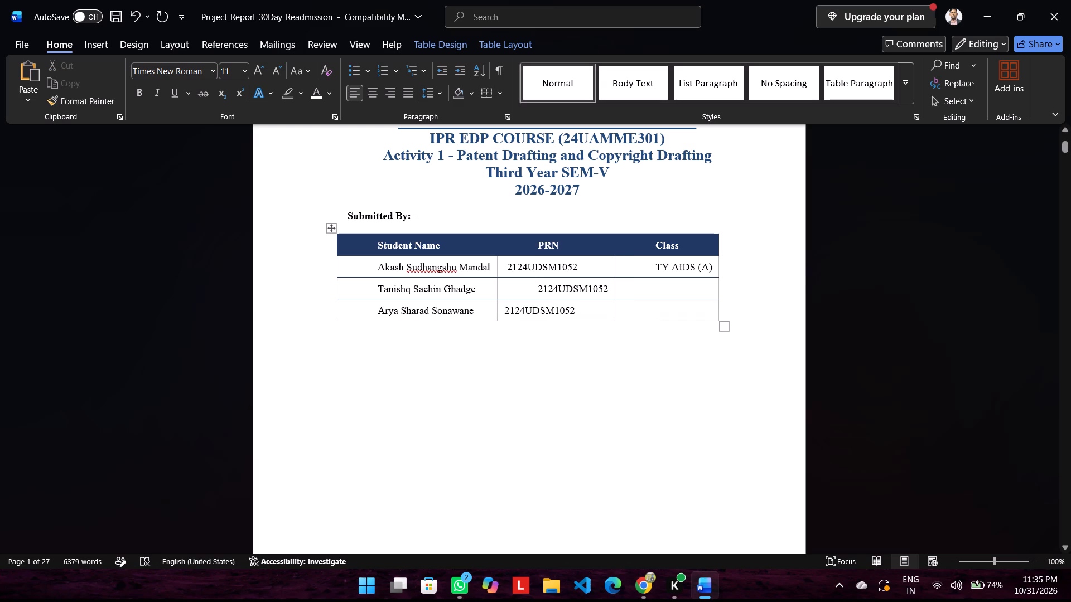
left_click(537, 289)
key("BackSpace")
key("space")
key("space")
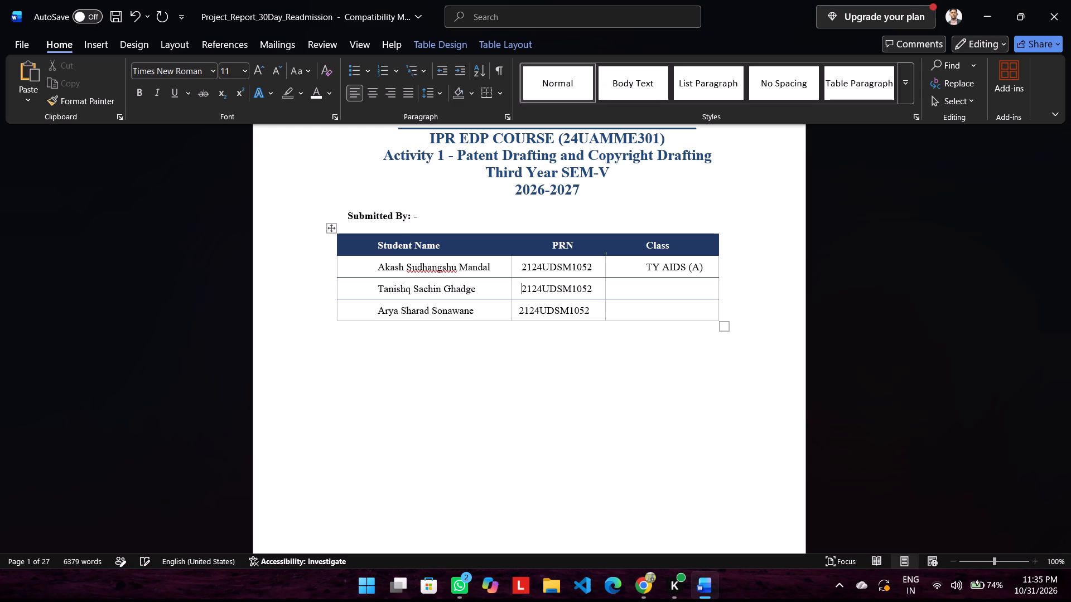
key("Down")
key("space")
Correct the ending digits of the copied PRNs in the second and third rows to each student's own number.
left_click(594, 288)
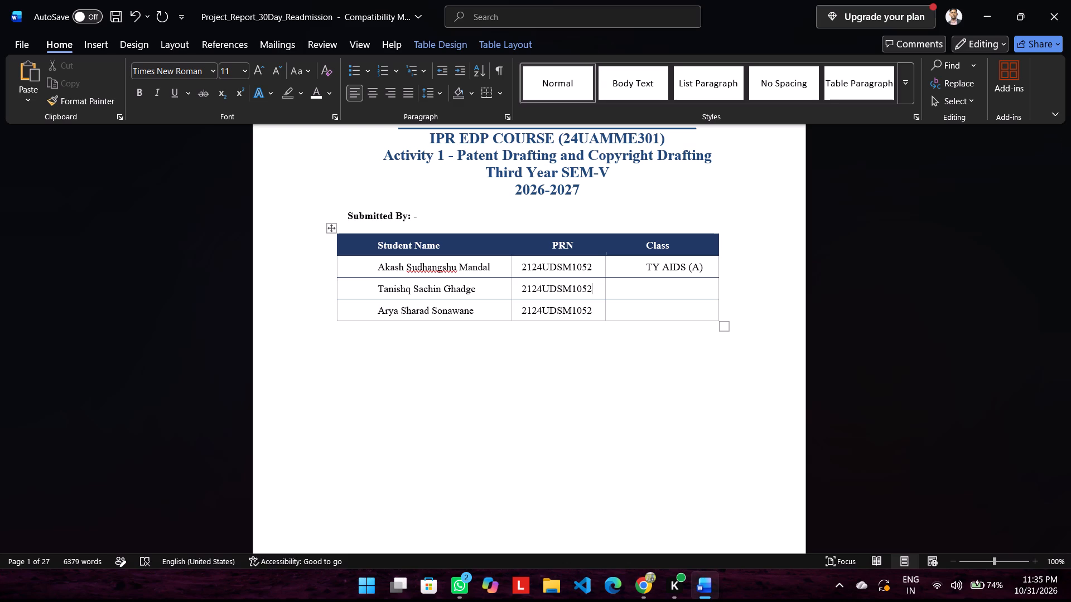
key("BackSpace")
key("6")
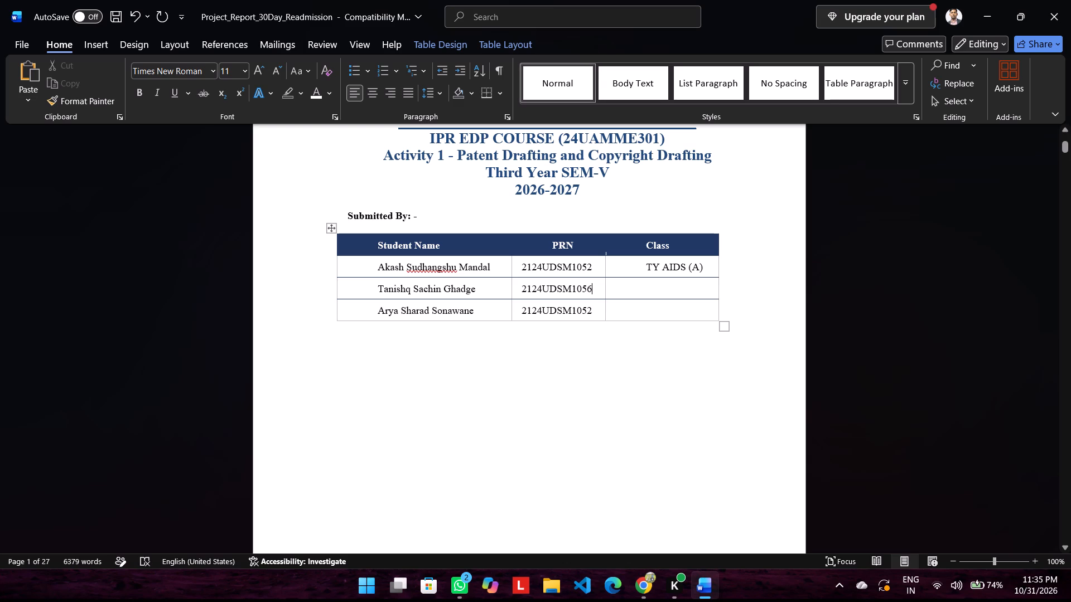
left_click(595, 309)
key("BackSpace")
key("BackSpace")
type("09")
Remove the indent from the first student's TY AIDS (A) entry and pad it with one leading space.
left_click(646, 264)
key("BackSpace")
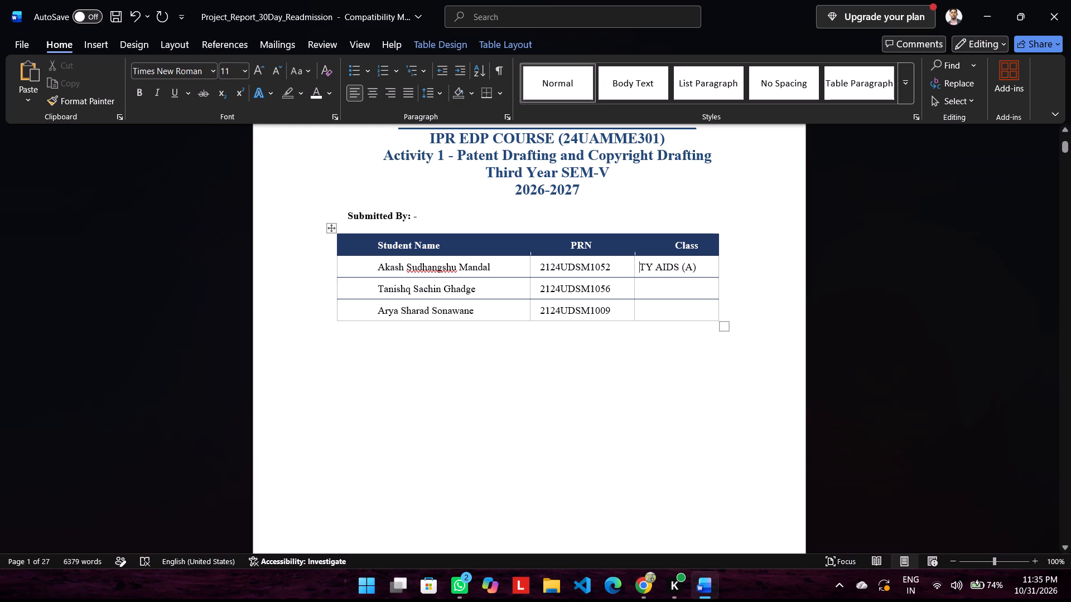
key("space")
Replace the Class column header in the student details table with "Roll no.".
double_click(702, 246)
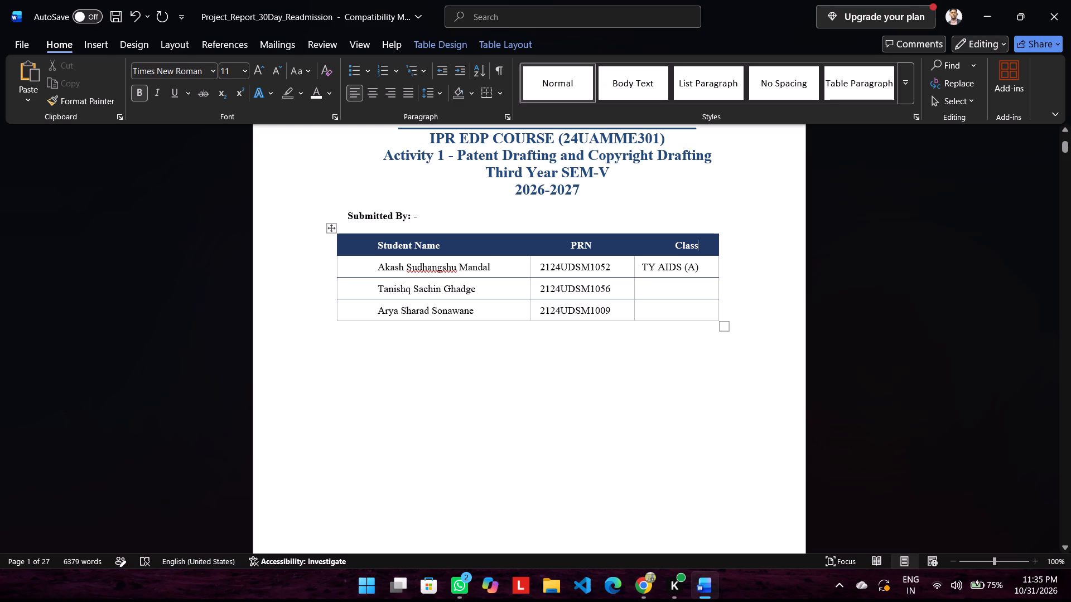
key("BackSpace")
key("BackSpace")
key("BackSpace")
key("BackSpace")
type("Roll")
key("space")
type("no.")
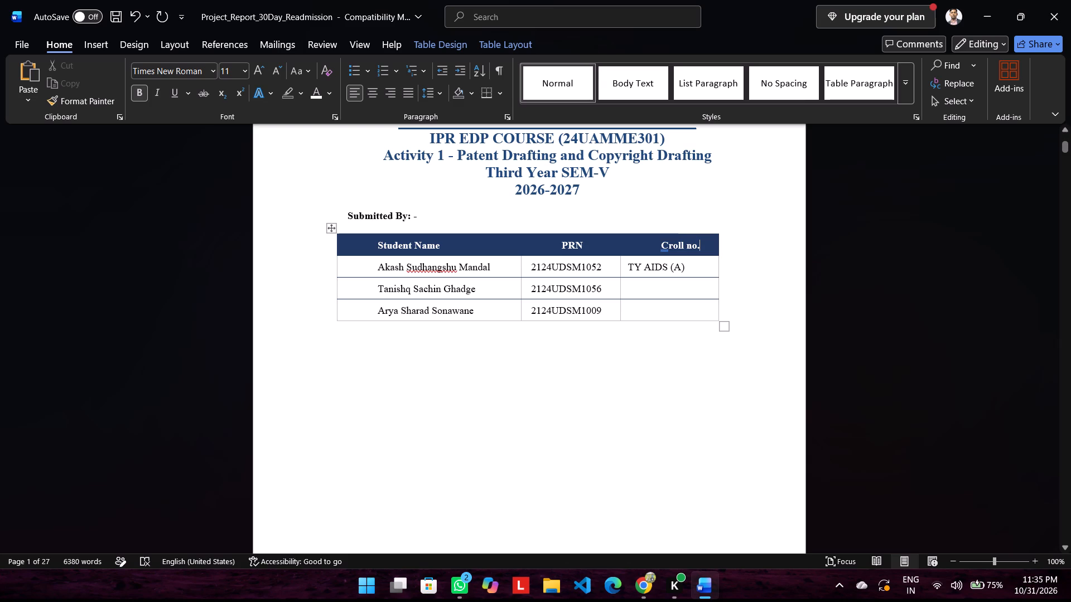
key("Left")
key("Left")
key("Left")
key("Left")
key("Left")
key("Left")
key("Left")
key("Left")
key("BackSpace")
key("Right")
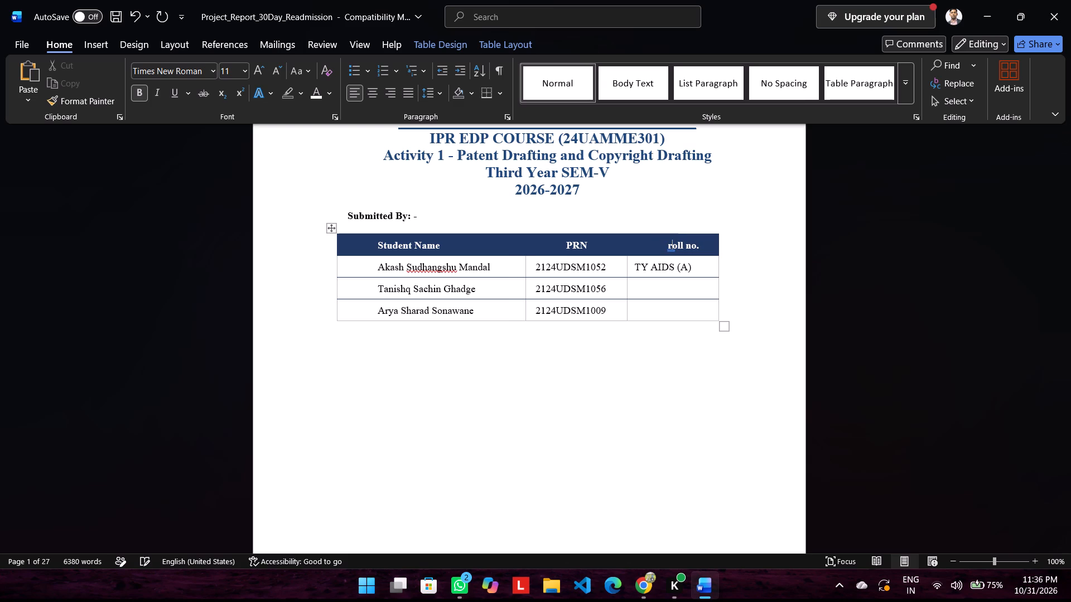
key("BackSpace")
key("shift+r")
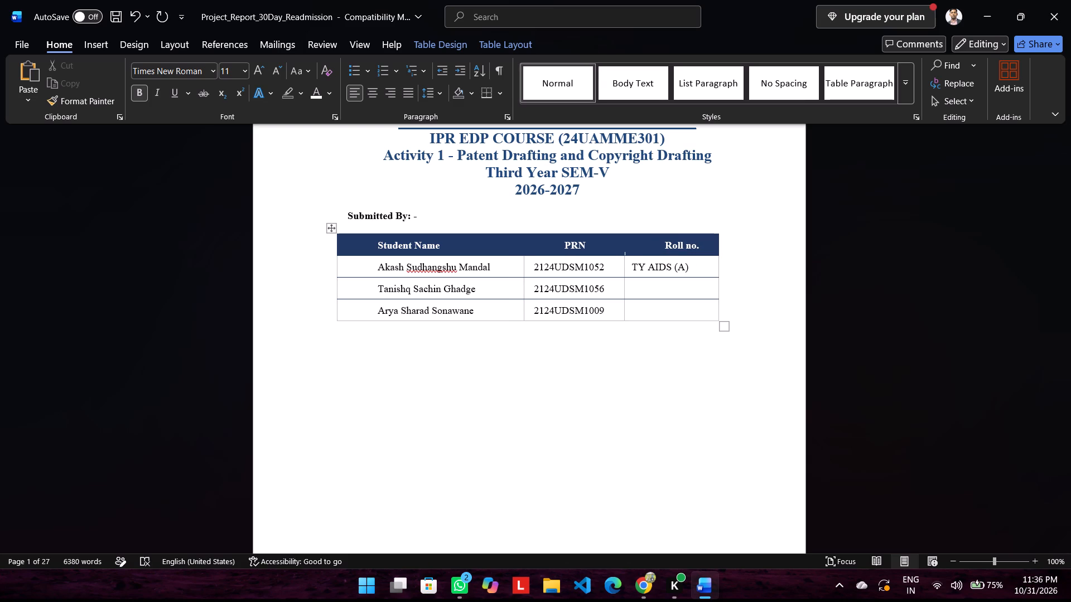
Remove the indent from the "Roll no." header and pad it with four leading spaces.
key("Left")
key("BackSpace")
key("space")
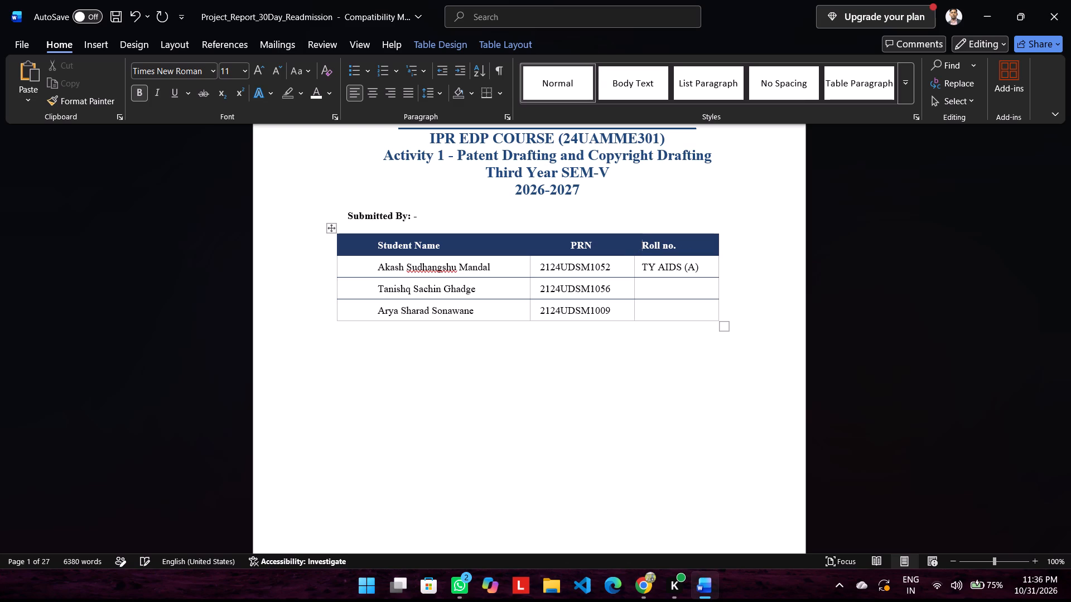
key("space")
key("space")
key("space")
Replace the first student's TY AIDS (A) entry with their roll number, the last two PRN digits, adding two spaces before it.
left_click(707, 266)
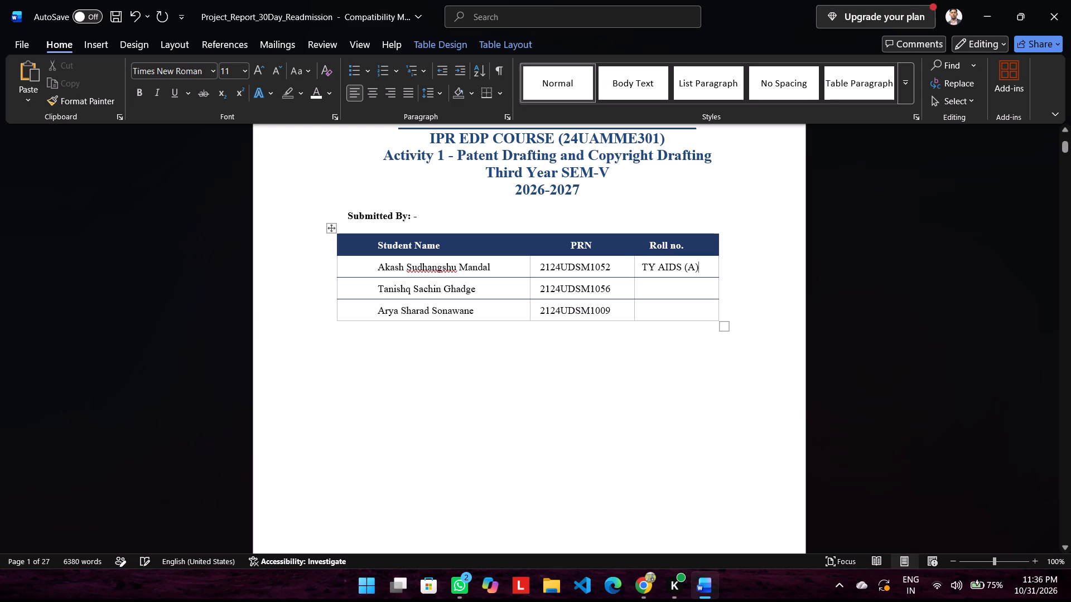
key("BackSpace")
key("BackSpace")
key("BackSpace")
key("BackSpace")
key("BackSpace")
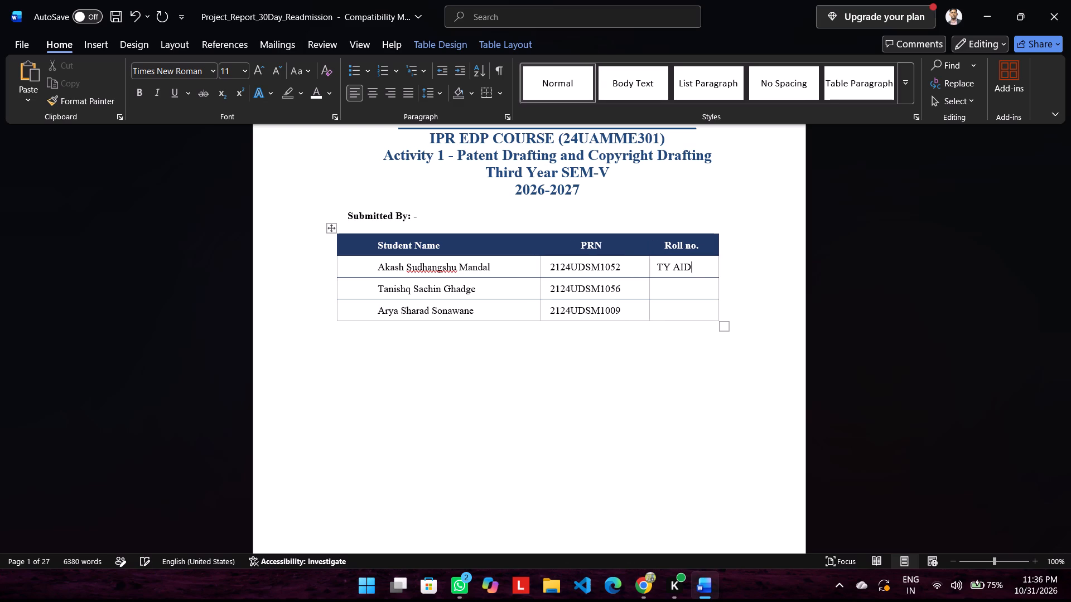
key("BackSpace")
key("BackSpace")
key("BackSpace")
key("BackSpace")
key("BackSpace")
key("BackSpace")
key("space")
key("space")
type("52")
Enter the second and third students' roll numbers in the Roll no. column, using the last two digits of each PRN.
left_click(685, 288)
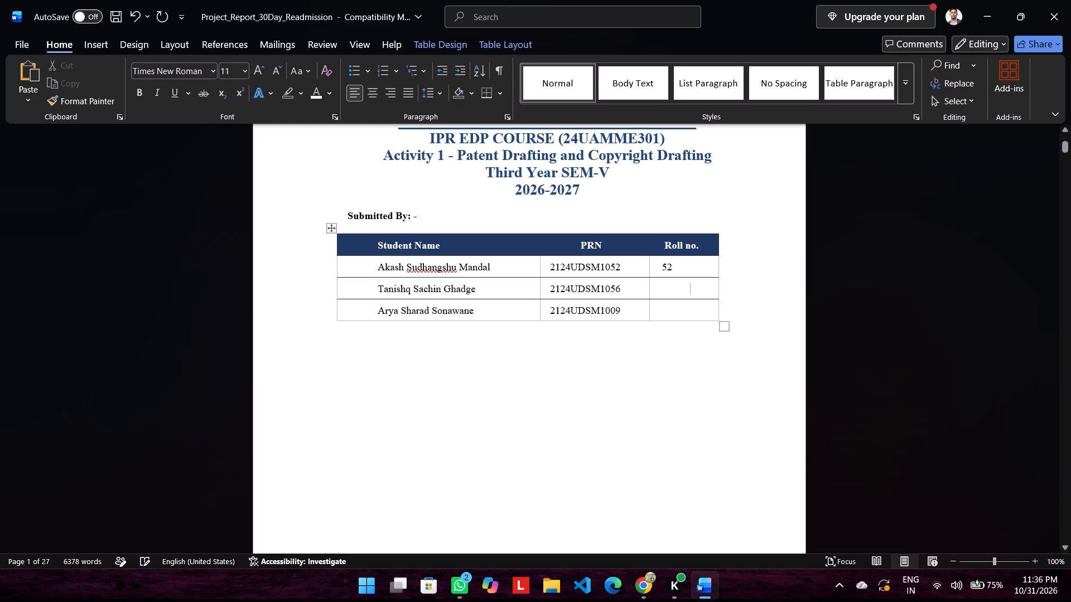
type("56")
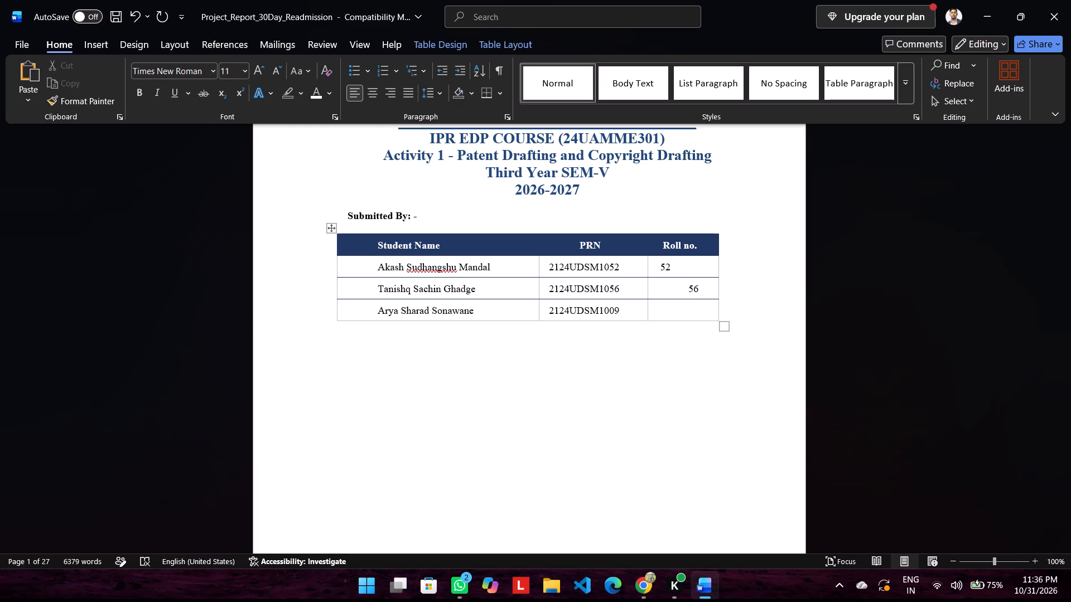
left_click(682, 304)
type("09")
Remove the indent from the third student's roll number and pad it with nine leading spaces.
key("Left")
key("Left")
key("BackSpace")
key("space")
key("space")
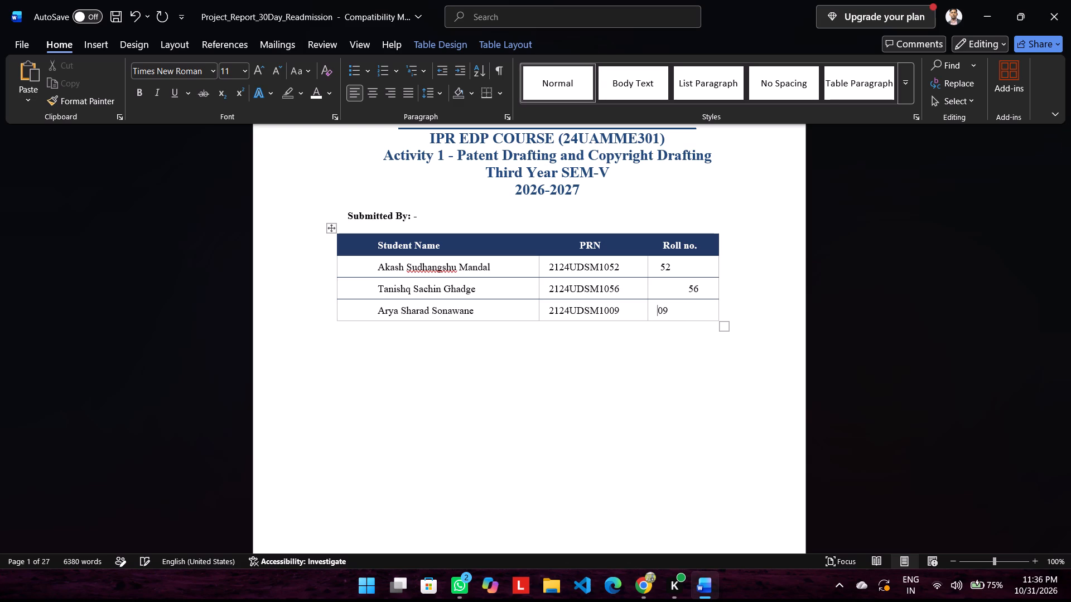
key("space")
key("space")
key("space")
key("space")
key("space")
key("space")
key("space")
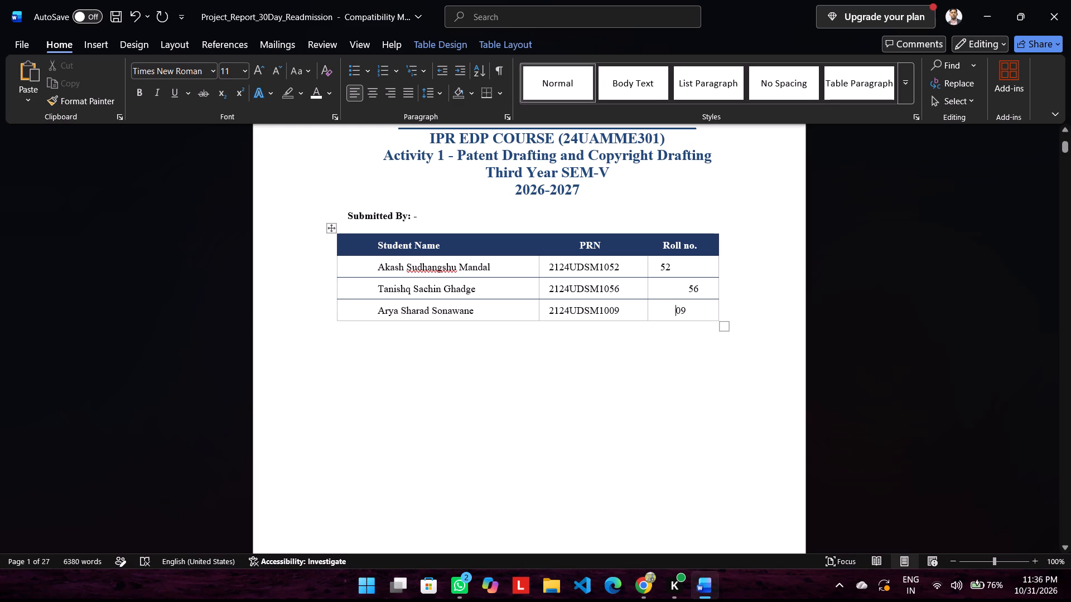
Remove the indent from the second student's roll number and pad it with nine leading spaces.
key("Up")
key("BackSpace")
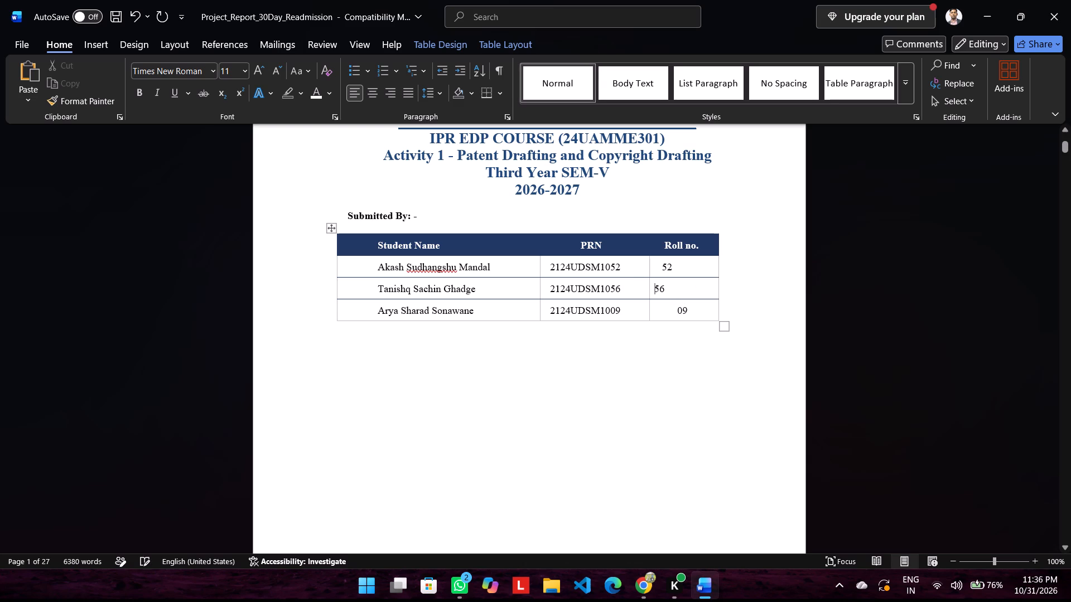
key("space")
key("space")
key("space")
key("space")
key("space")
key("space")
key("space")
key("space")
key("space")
Increase the leading spaces before the first student's roll number to line it up with the two roll numbers below.
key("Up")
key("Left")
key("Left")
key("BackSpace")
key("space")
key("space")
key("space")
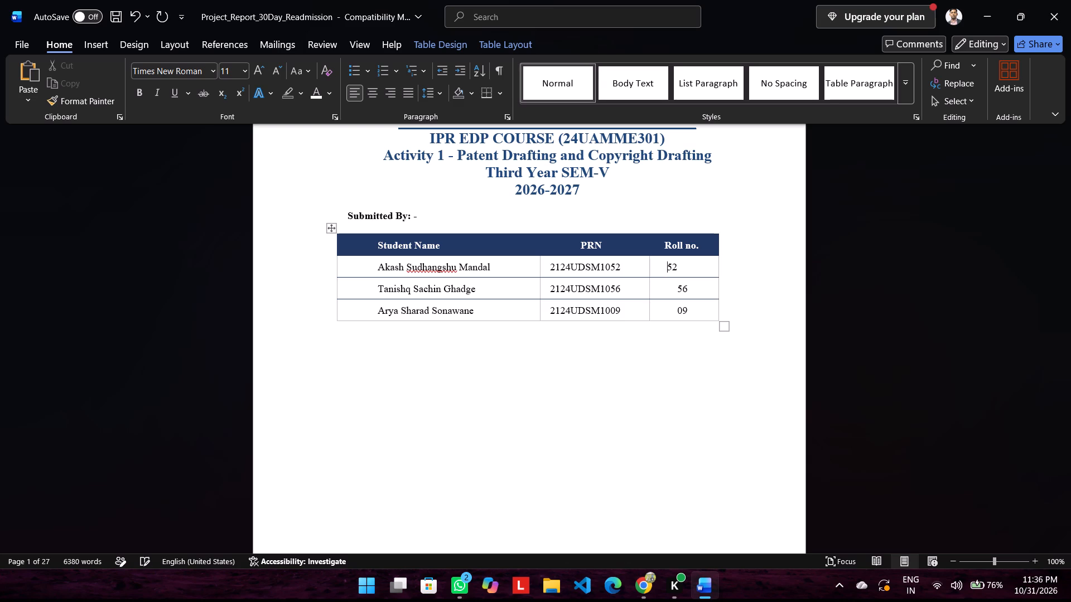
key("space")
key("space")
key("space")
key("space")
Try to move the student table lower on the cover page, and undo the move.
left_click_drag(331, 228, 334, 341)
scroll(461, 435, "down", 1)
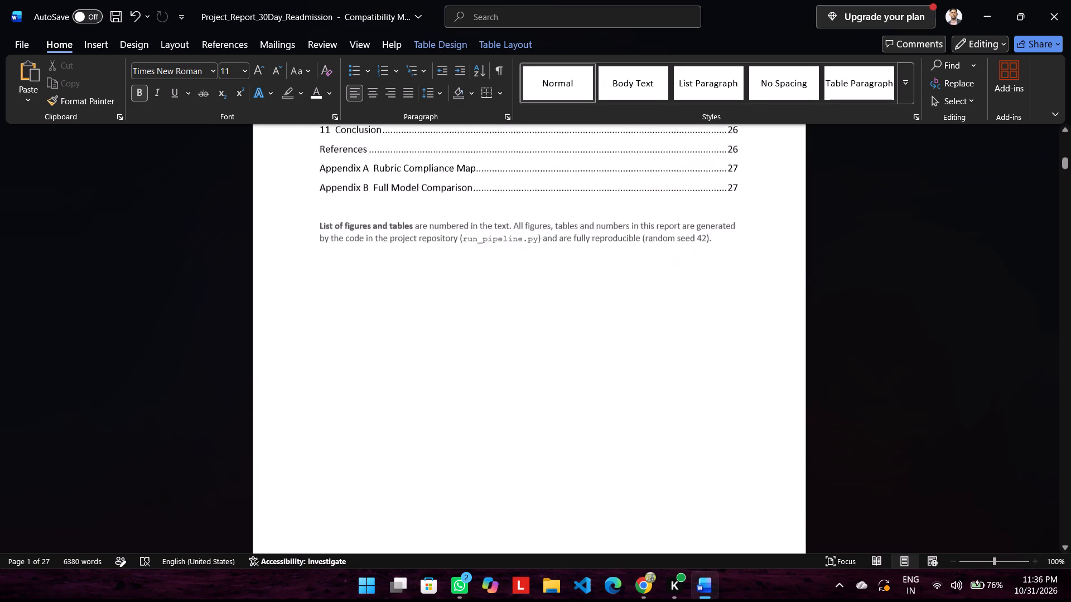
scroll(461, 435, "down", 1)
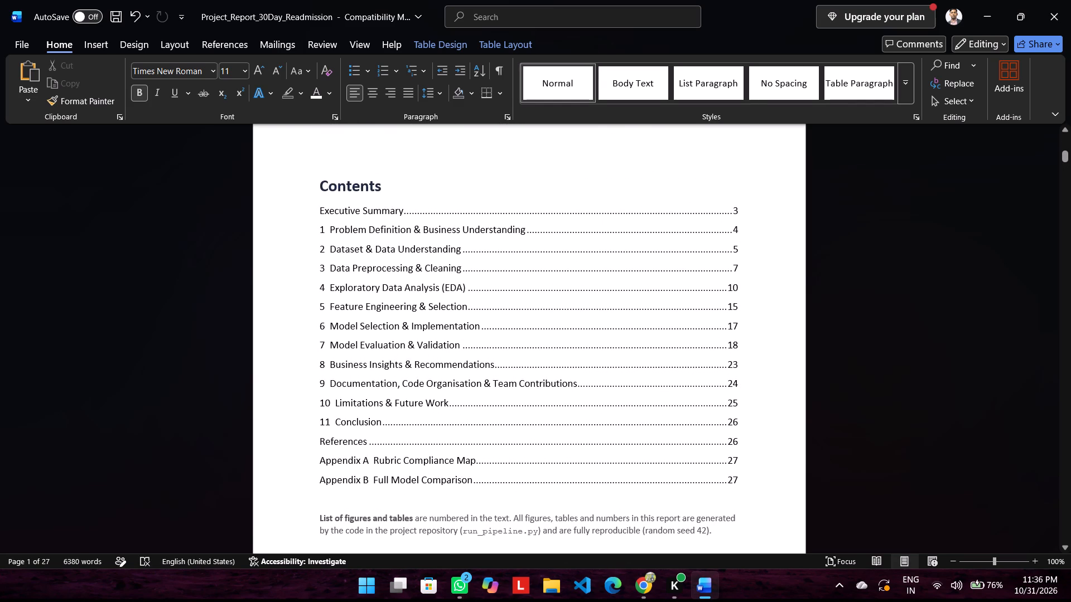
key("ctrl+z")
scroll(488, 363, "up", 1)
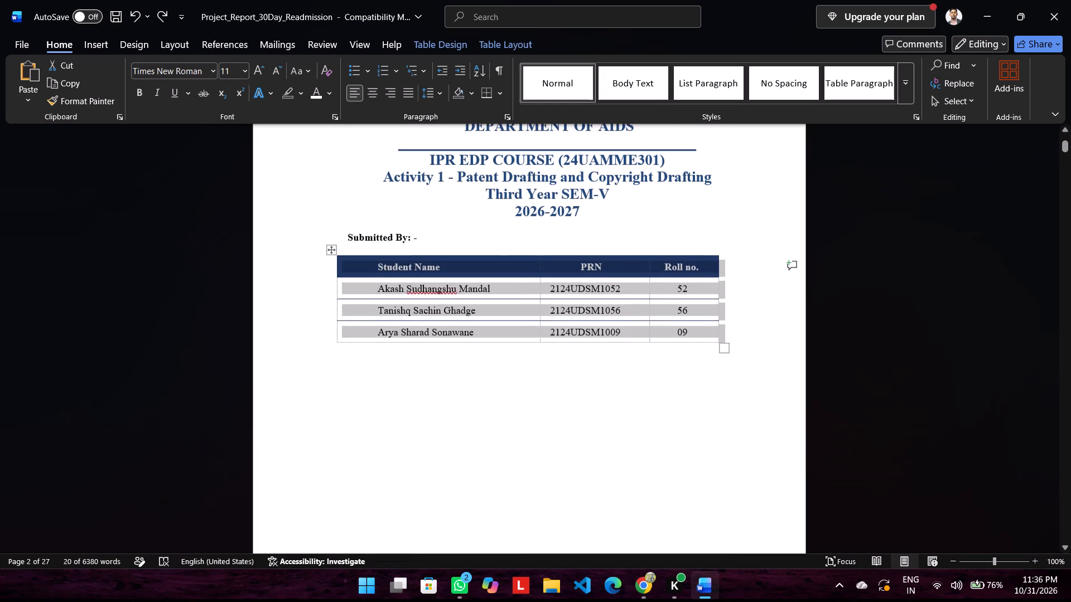
Move the student table lower on the cover page, leaving a gap beneath the "Submitted By" line.
left_click(488, 363)
left_click_drag(330, 253, 330, 268)
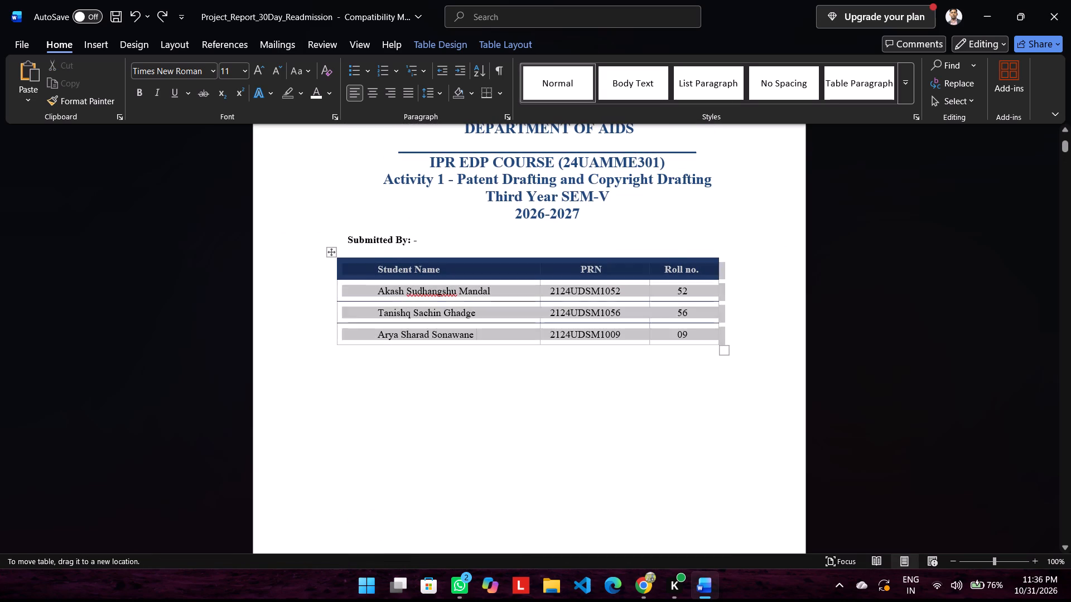
left_click_drag(330, 268, 328, 289)
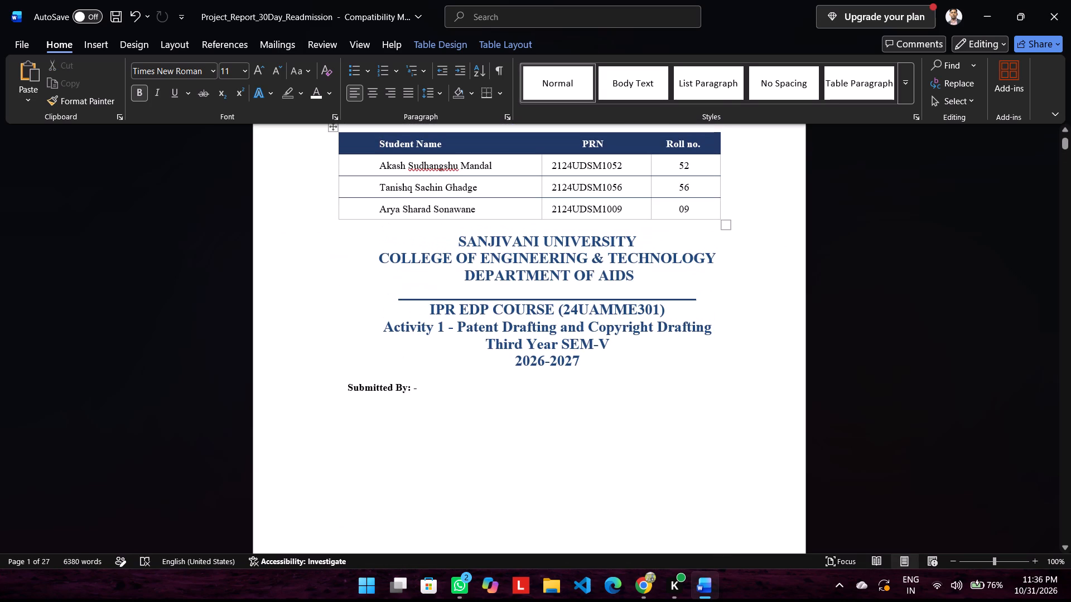
left_click_drag(330, 128, 343, 359)
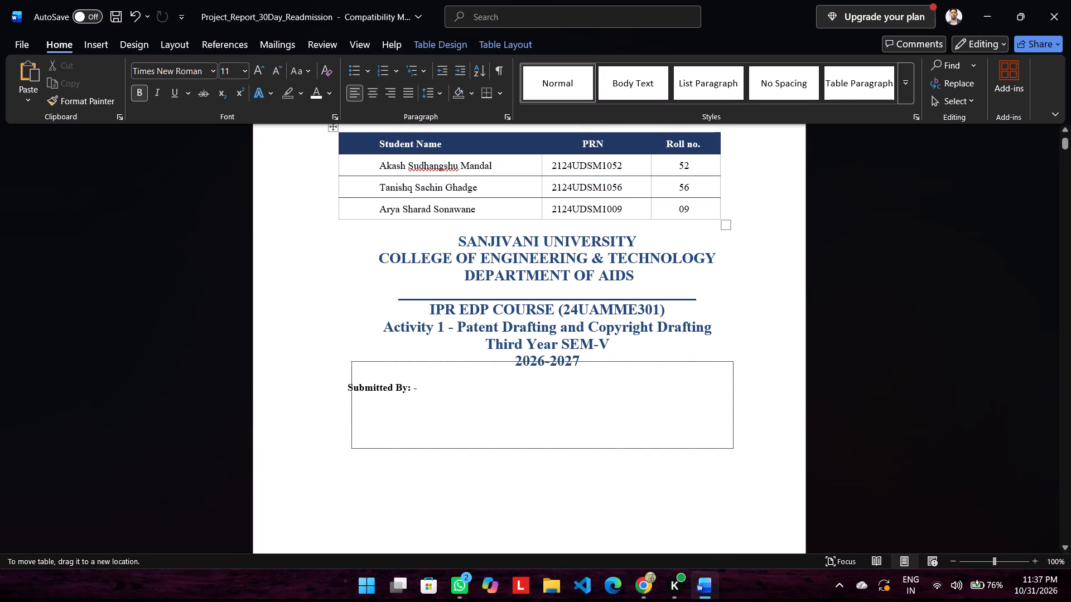
left_click_drag(343, 359, 340, 476)
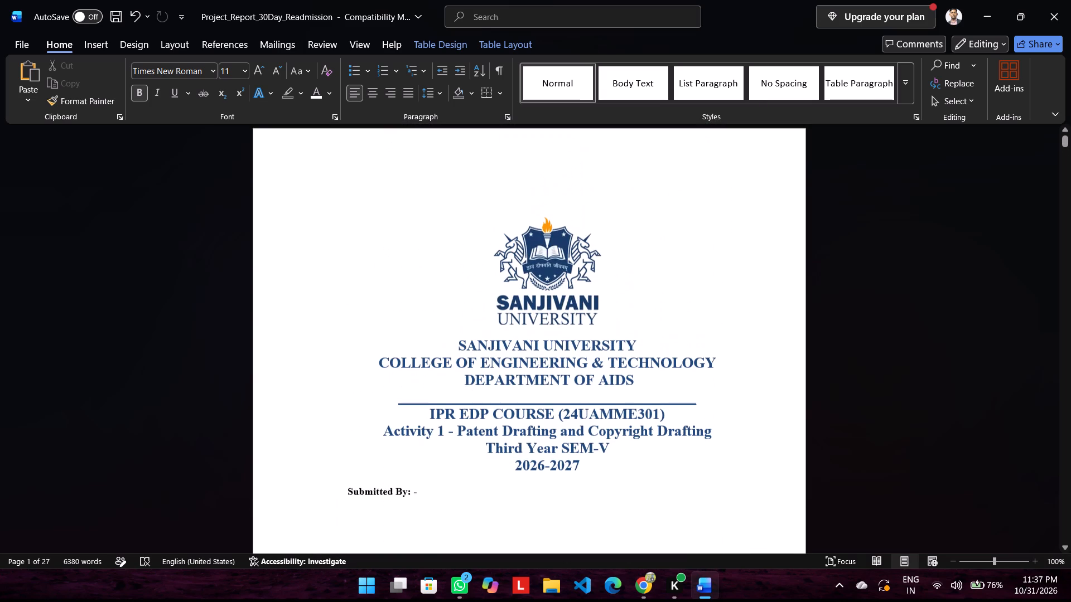
Insert nine blank lines above the "Submitted By" line to shift it down toward the student table.
left_click(360, 472)
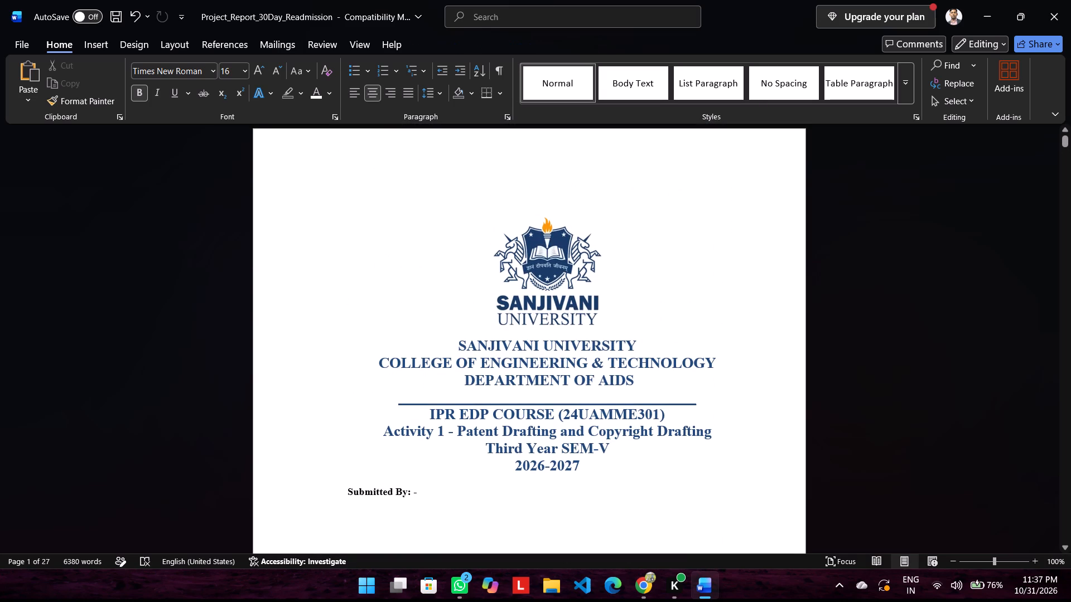
left_click(365, 482)
key("Return")
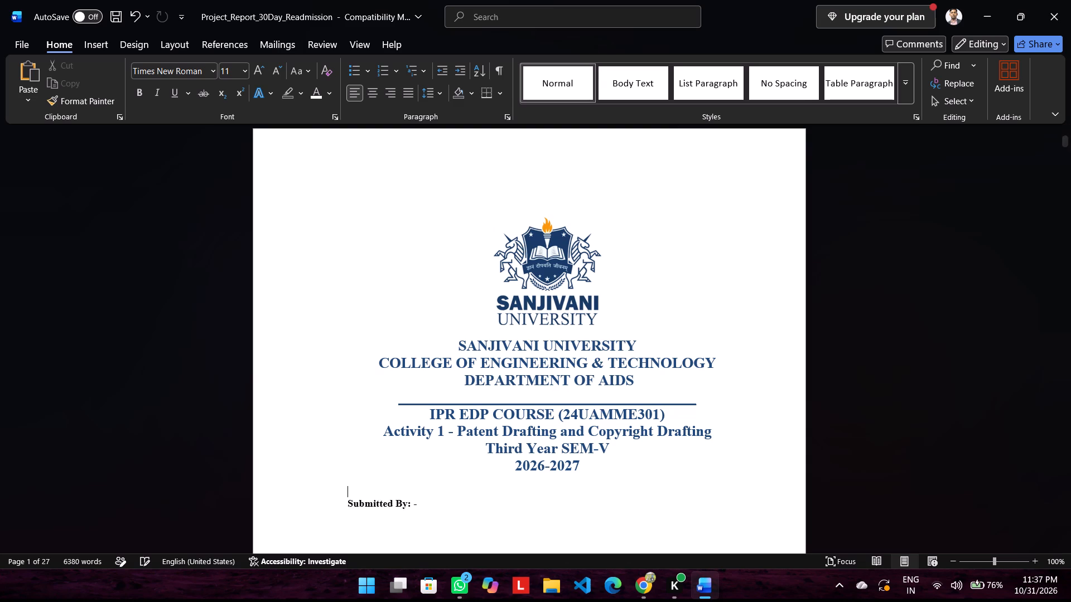
key("Return")
key("Return")
scroll(365, 482, "down", 2)
key("Return")
key("Return")
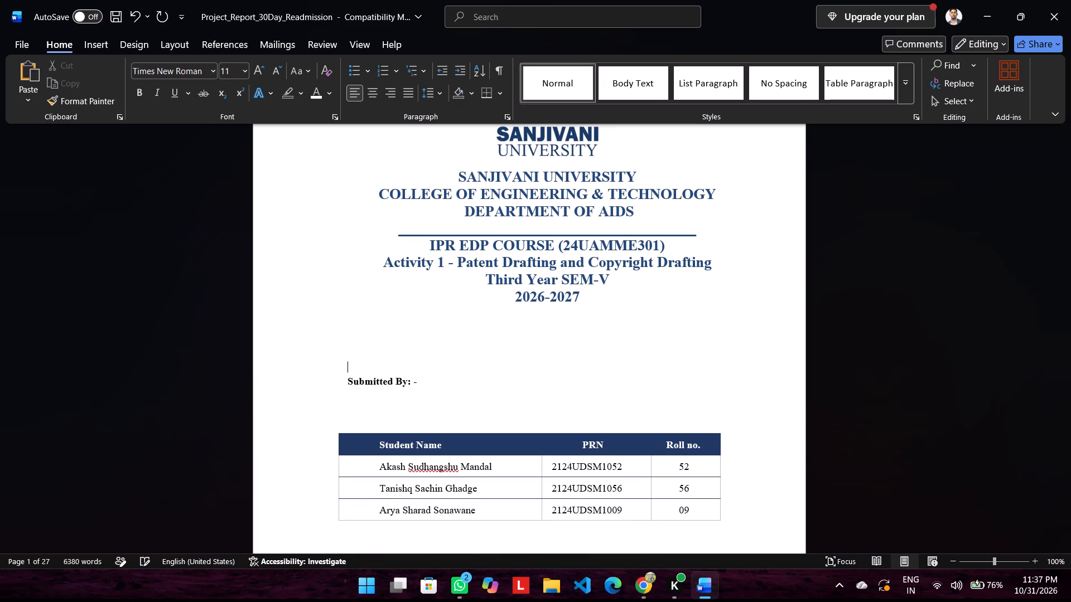
key("Return")
key("Return")
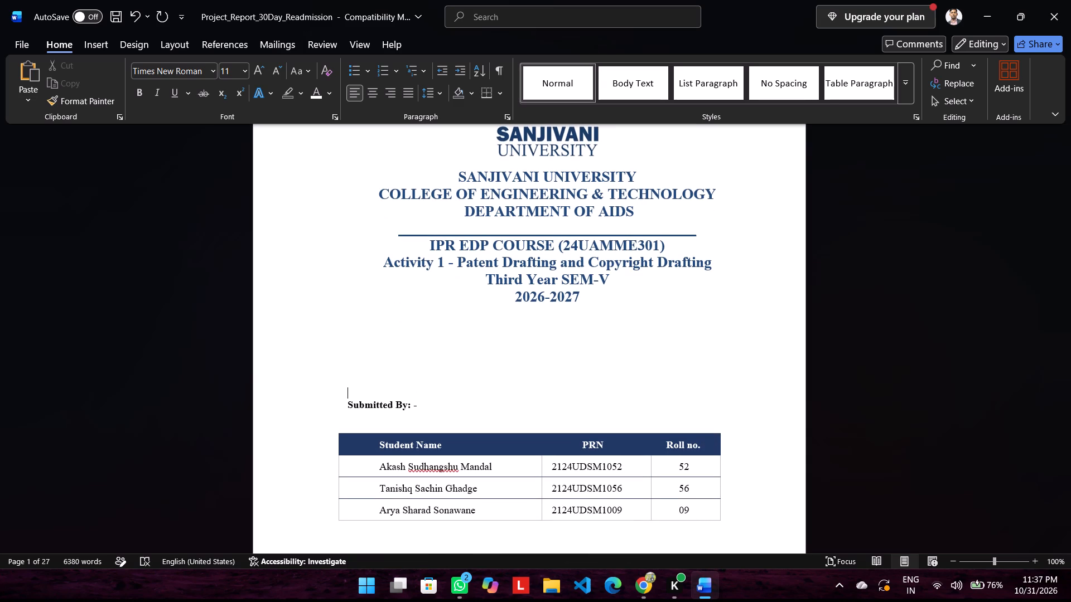
key("Return")
key("Return")
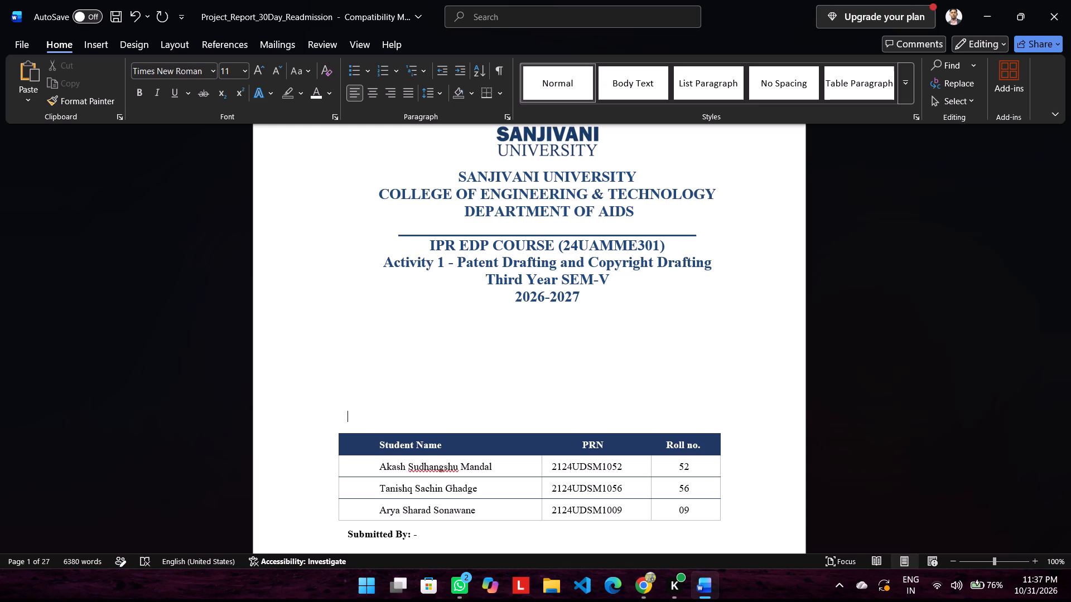
Delete the empty line above the student table and move the table farther down the cover page.
scroll(365, 482, "down", 1)
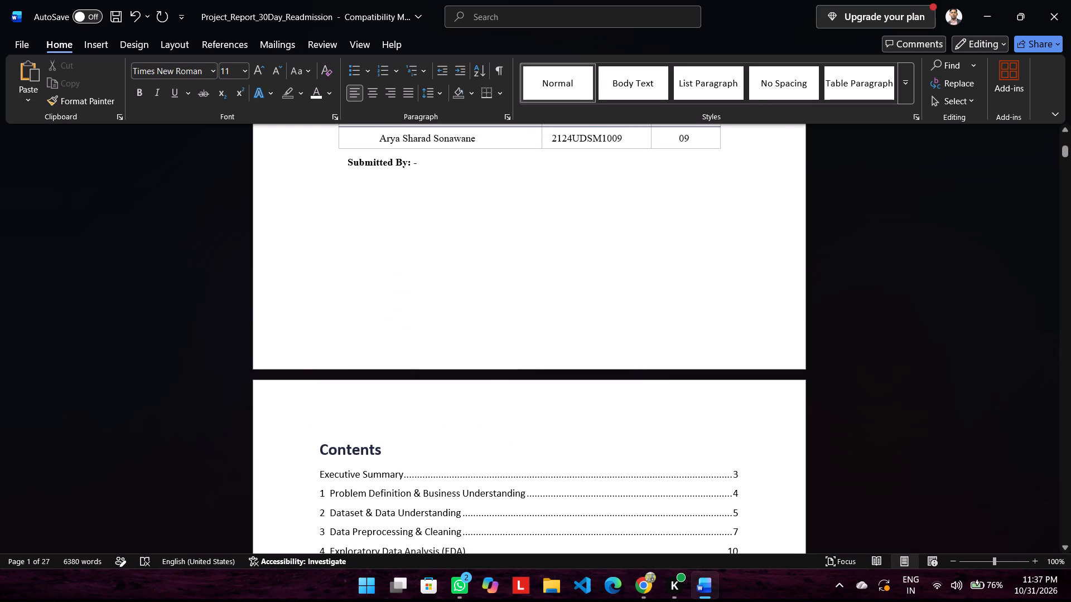
key("BackSpace")
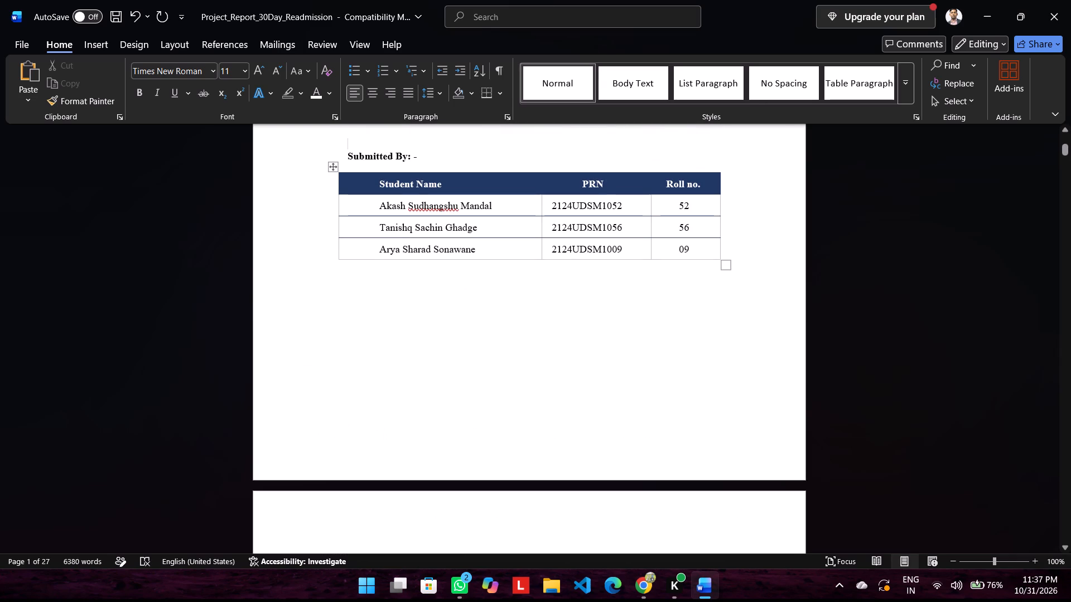
left_click_drag(331, 165, 334, 245)
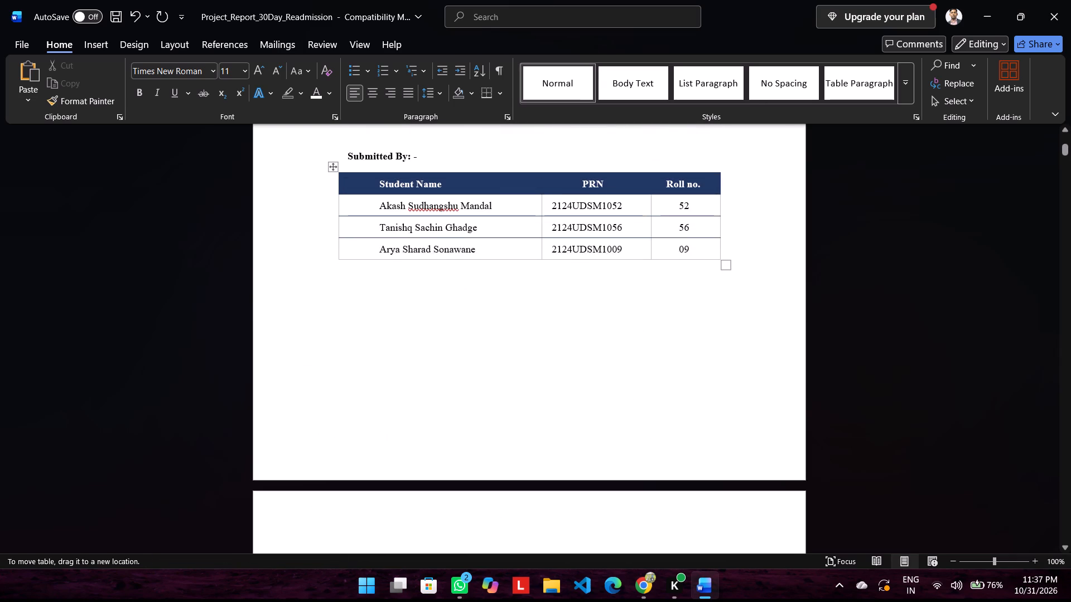
left_click_drag(334, 246, 330, 261)
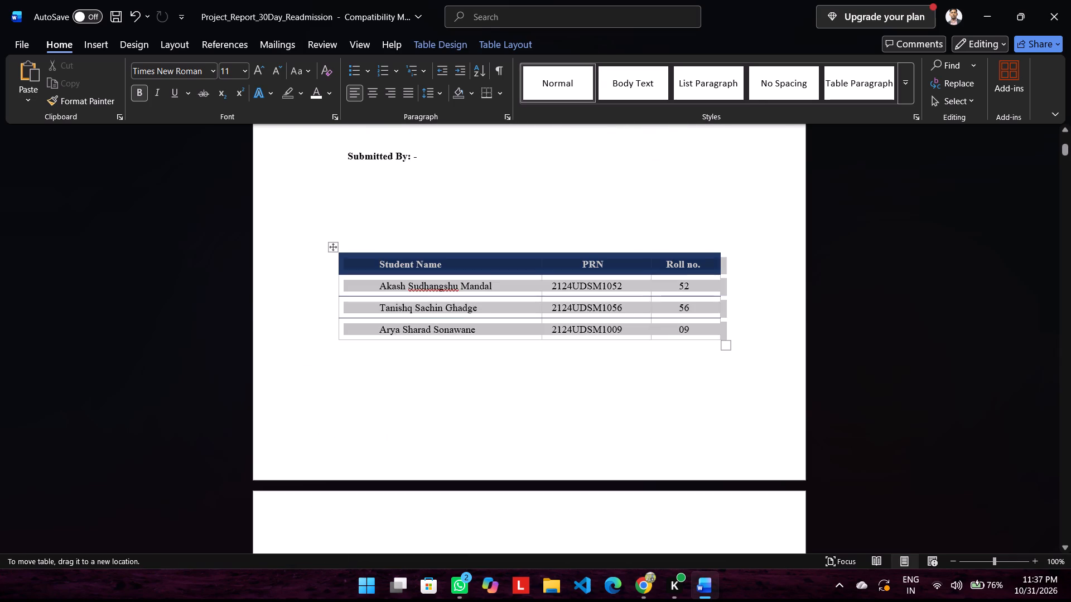
left_click_drag(330, 261, 332, 281)
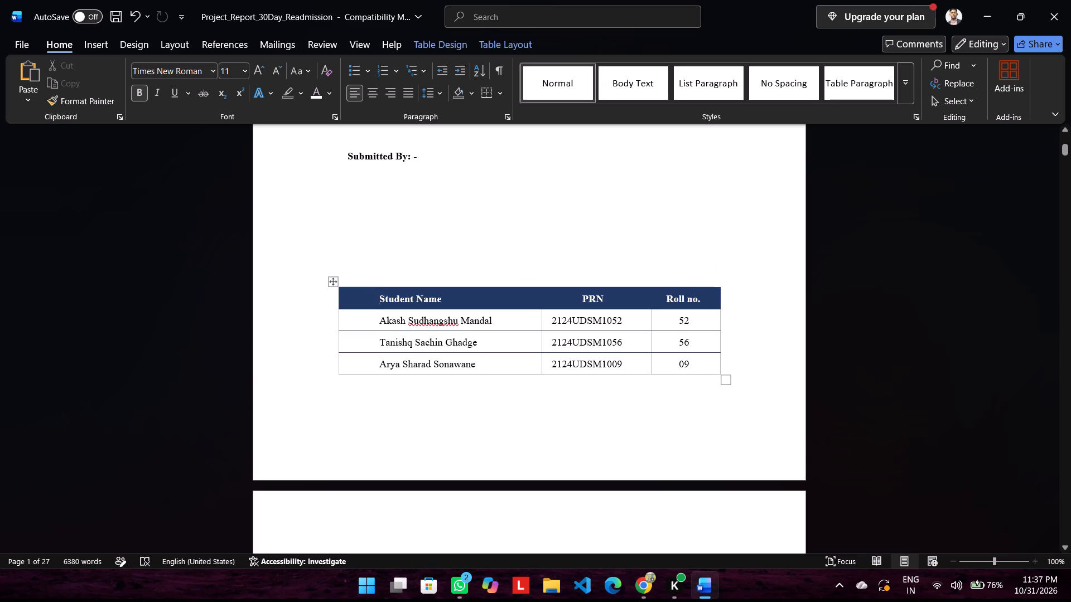
Insert nine blank lines before "Submitted By: -" to bring it down just above the student table.
left_click(341, 150)
key("Return")
key("Return")
key("Return")
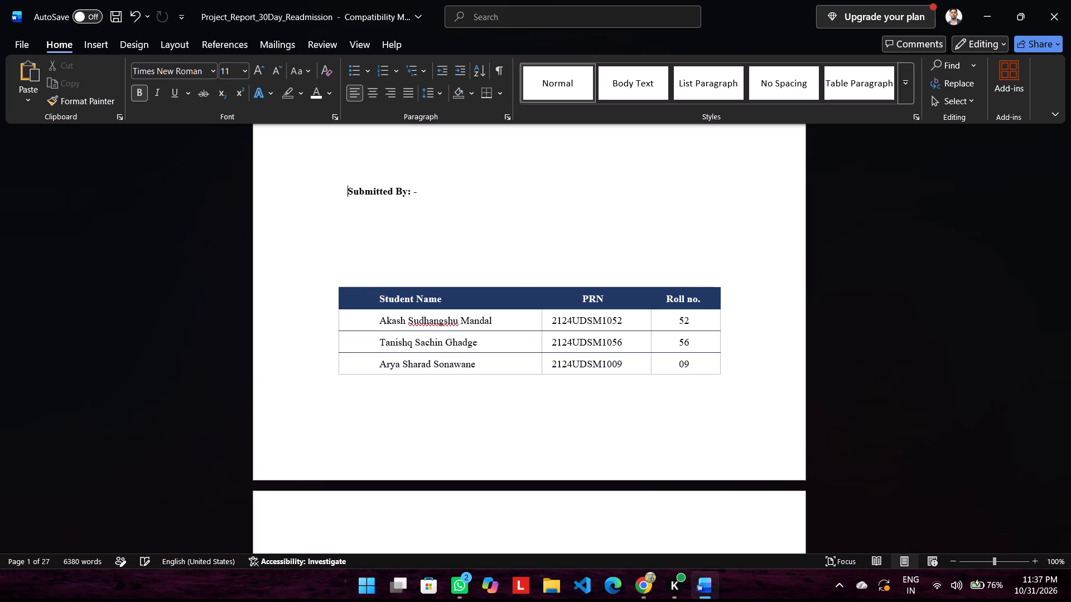
key("Return")
key("Return")
key("Return")
key("Return")
key("Return")
key("Return")
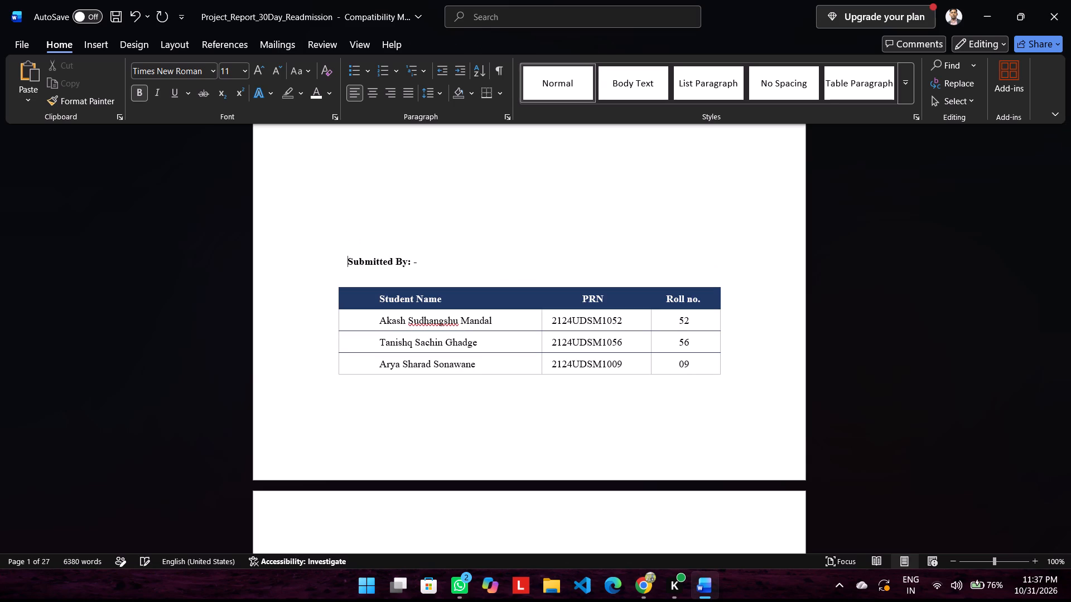
Replace "IPR EDP COURSE" on the cover with "Predictive Modeling Using SPSS (IBM)", copied from the capstone_project assignment page in Chrome.
scroll(341, 150, "up", 2)
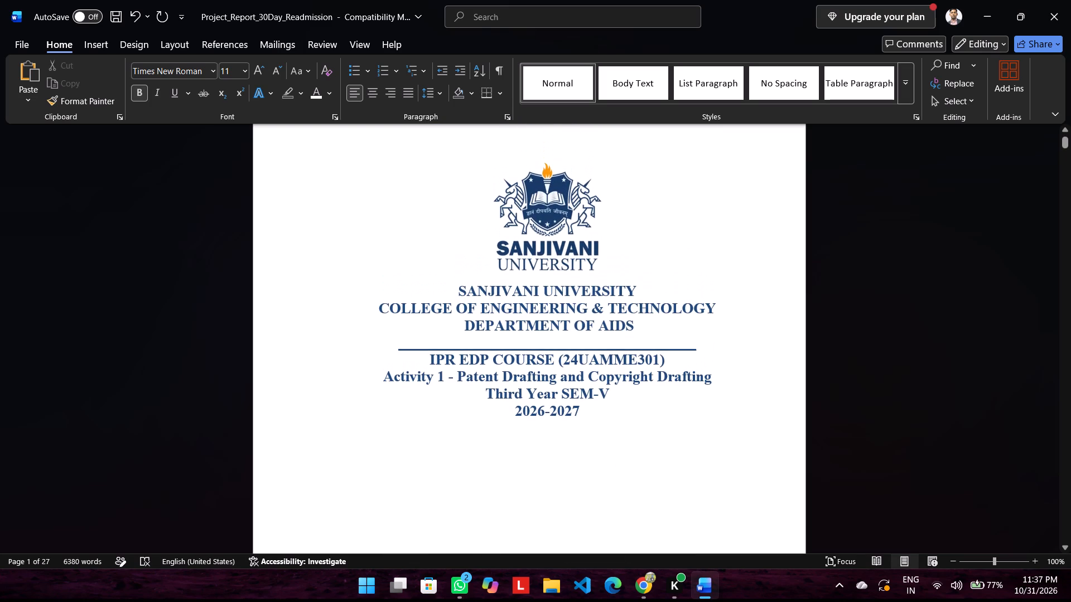
left_click(642, 581)
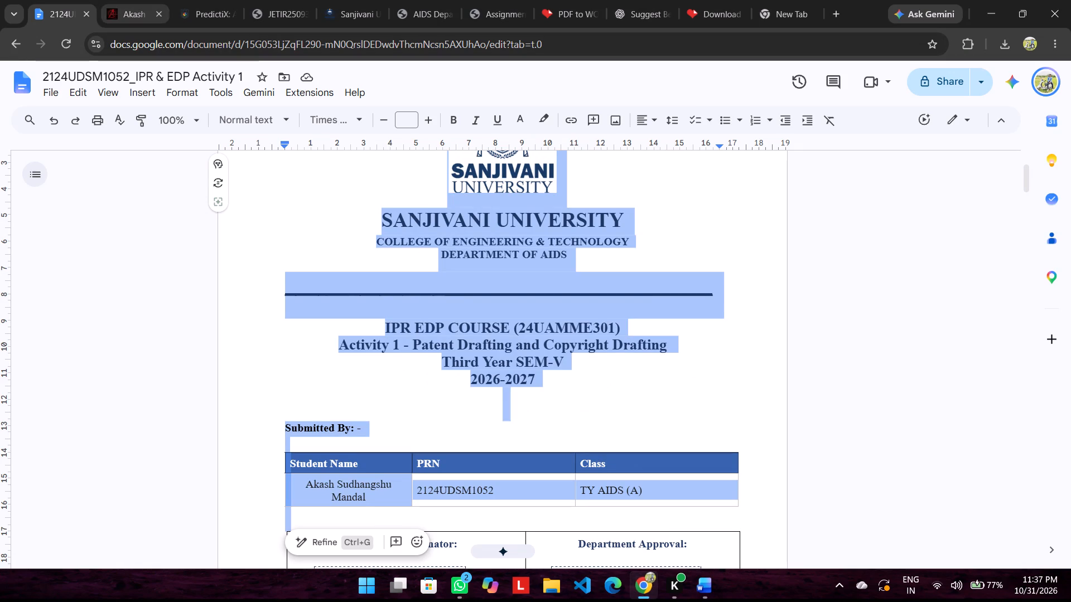
left_click(351, 0)
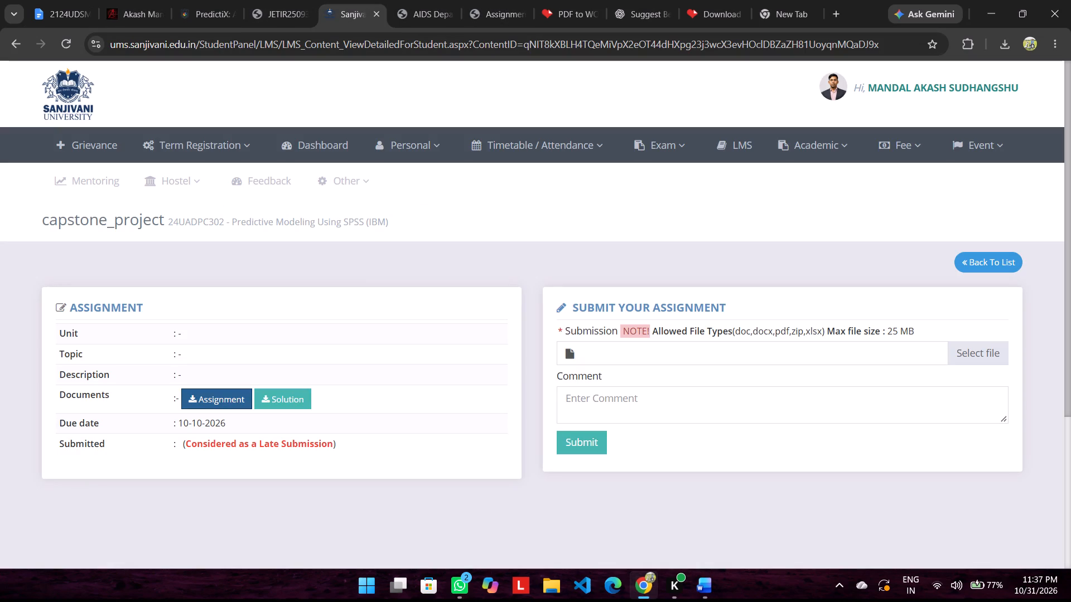
left_click_drag(231, 224, 389, 223)
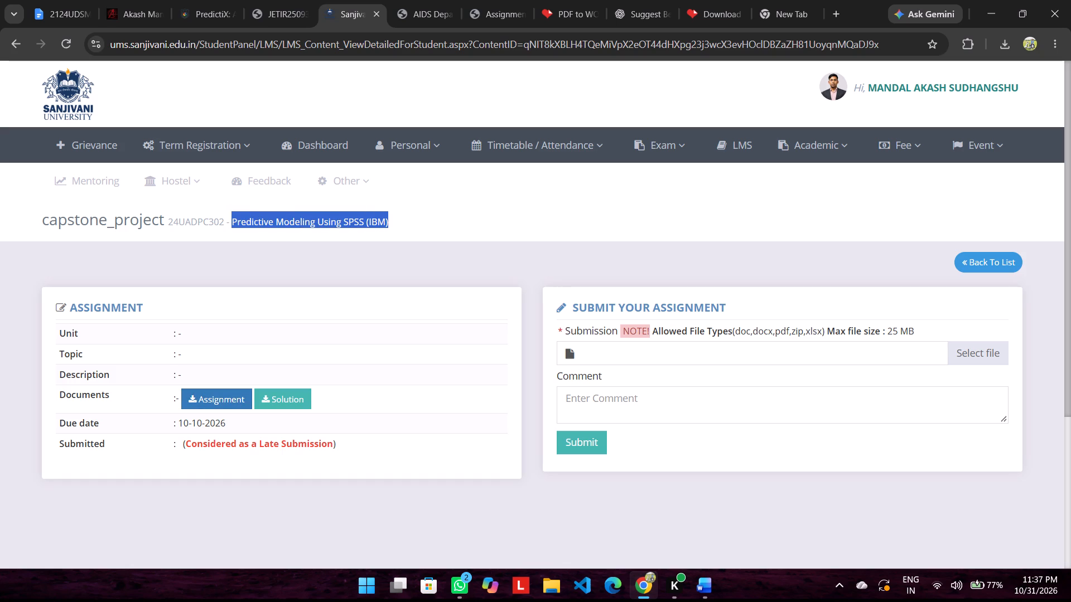
left_click_drag(389, 223, 391, 223)
key("ctrl+c")
key("ctrl+c")
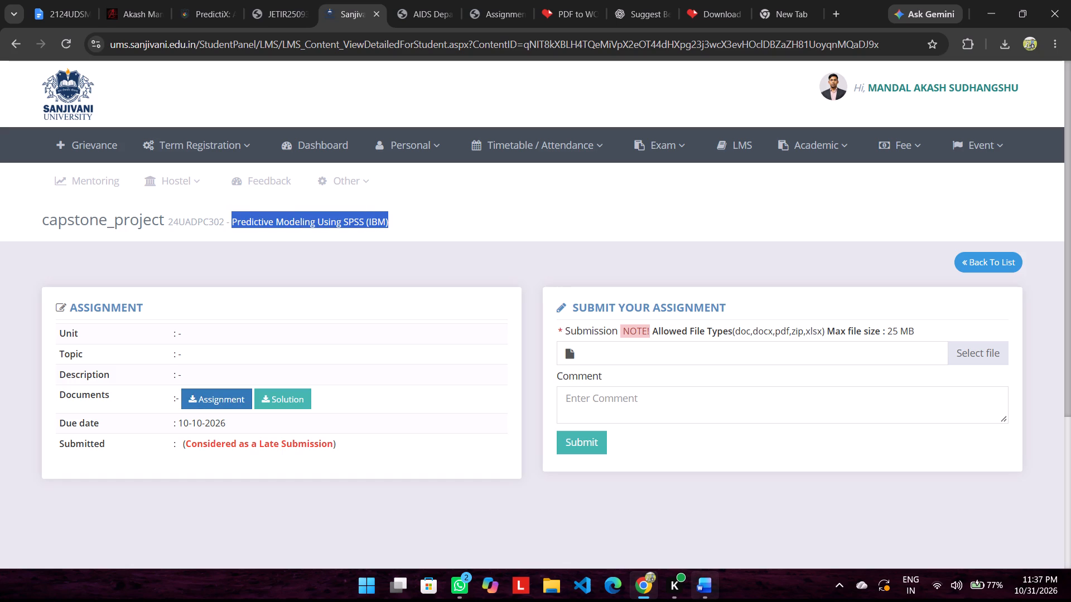
left_click(699, 596)
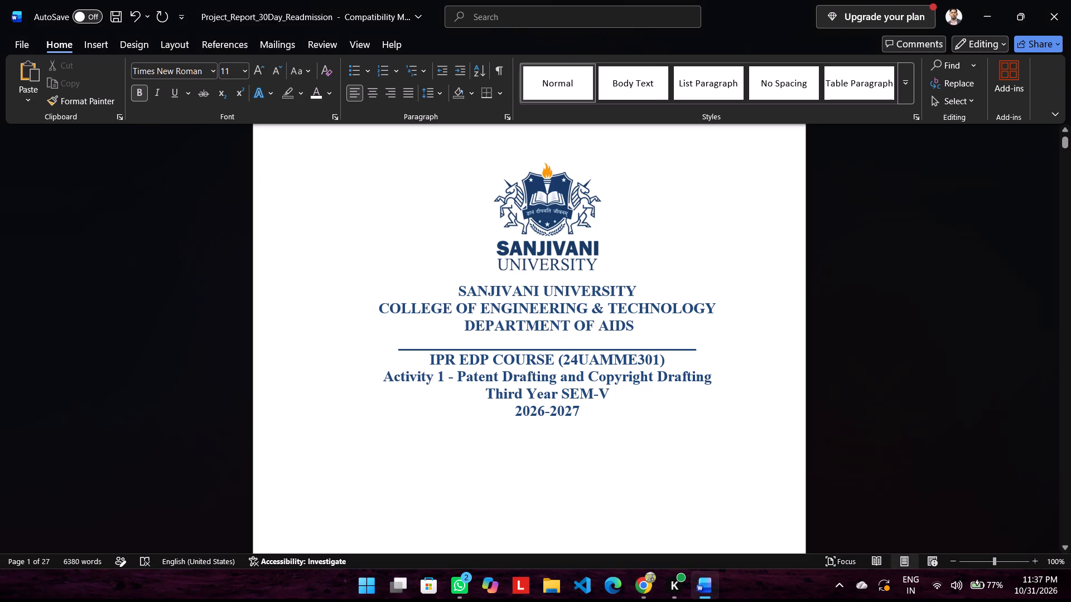
left_click_drag(426, 358, 547, 363)
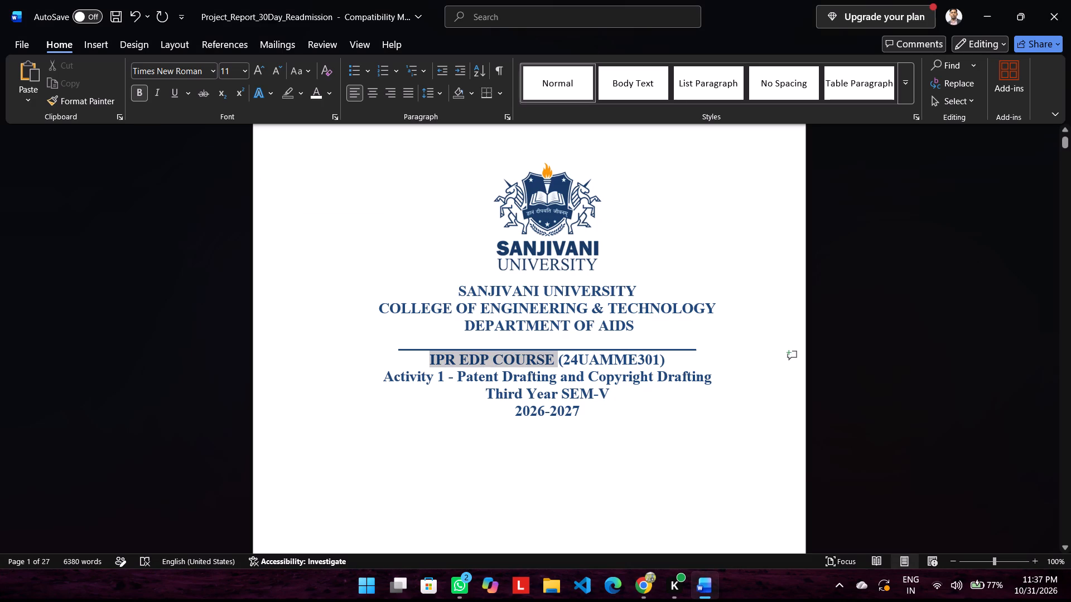
left_click_drag(547, 363, 548, 363)
key("ctrl+v")
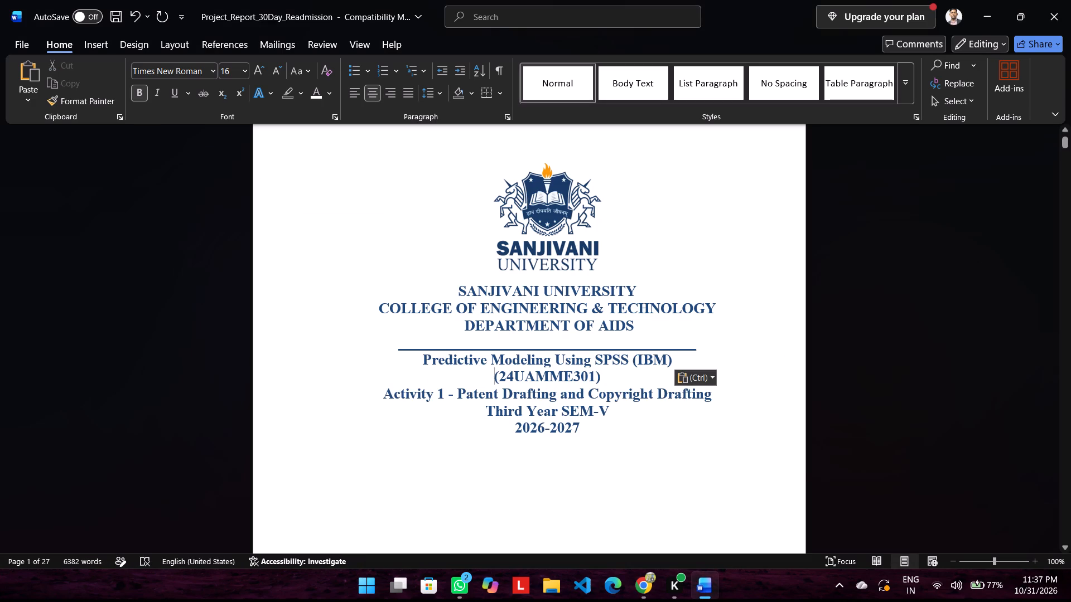
Replace the bracketed course code under the course name with "24UADPC302", copied from the capstone_project assignment page in Chrome, keeping both brackets on one line.
left_click(655, 597)
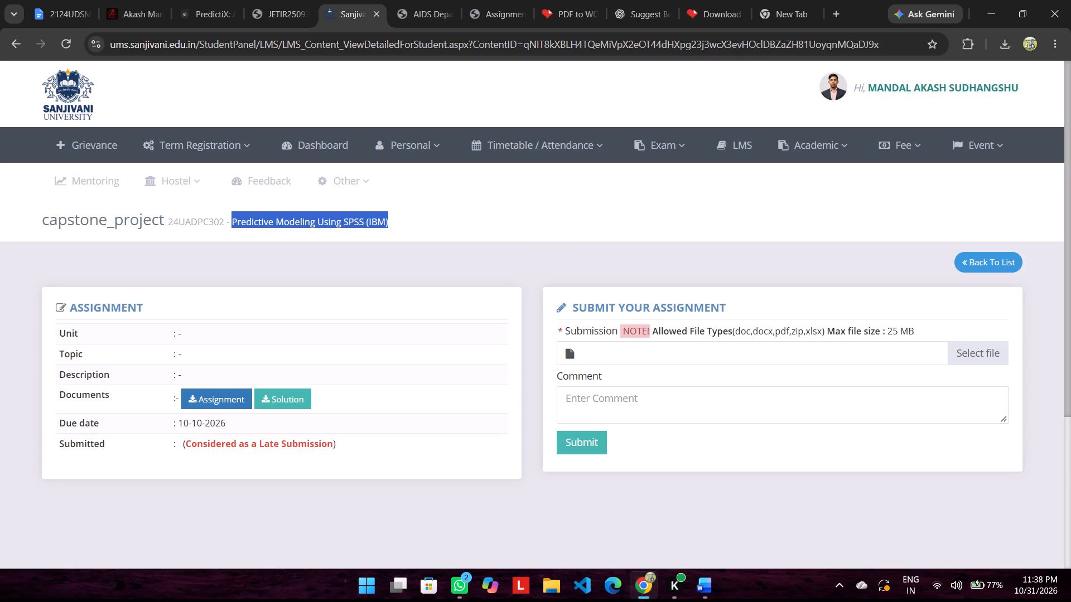
left_click_drag(168, 218, 221, 219)
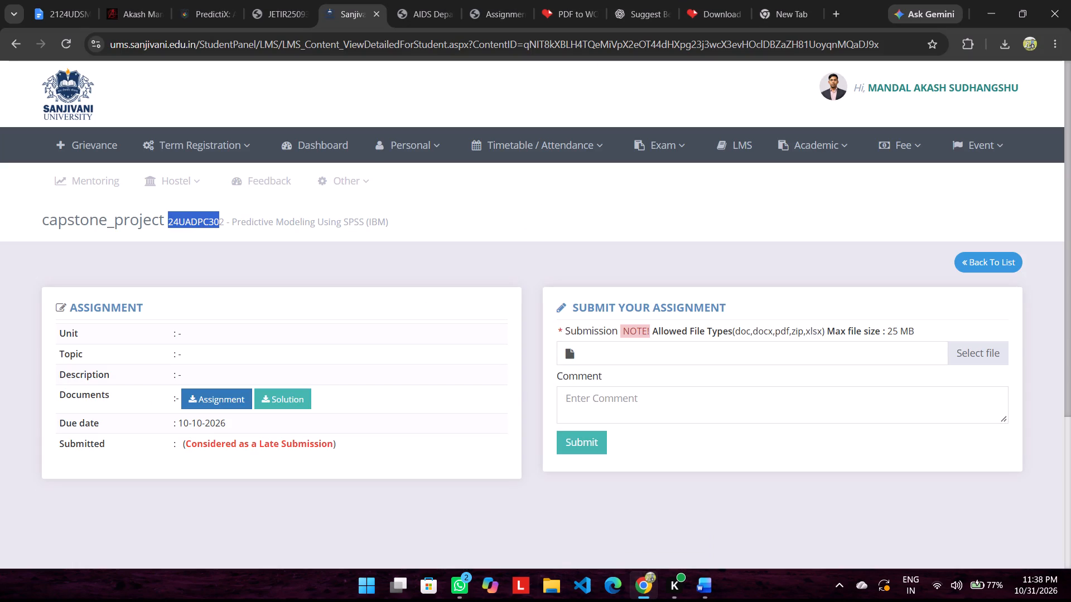
left_click_drag(221, 219, 224, 220)
key("ctrl+c")
key("ctrl+c")
key("ctrl+c")
key("ctrl+c")
key("ctrl+c")
left_click(710, 600)
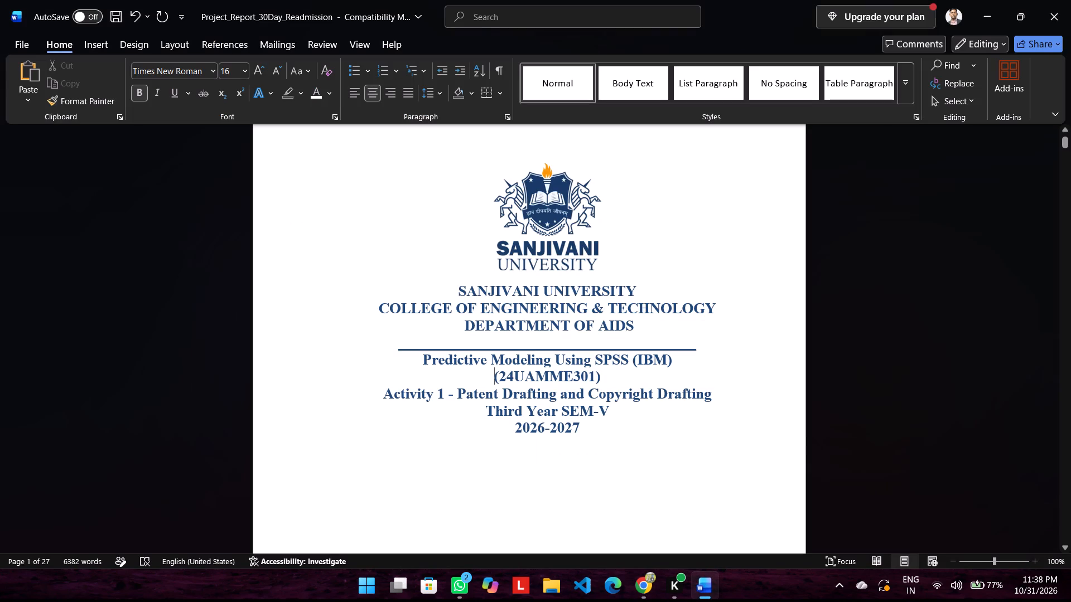
triple_click(502, 377)
left_click(502, 377)
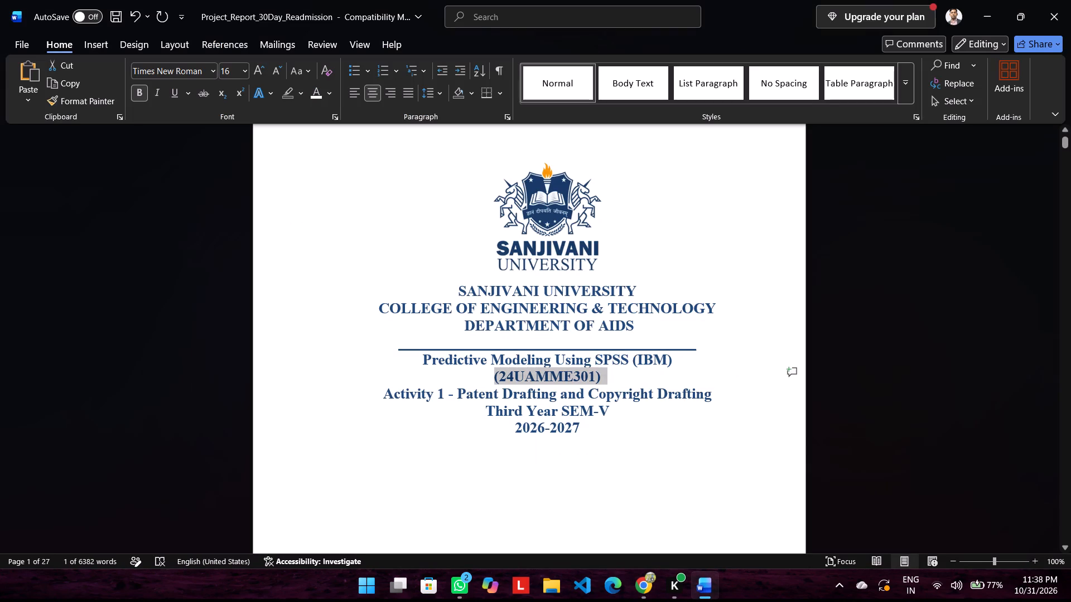
left_click_drag(502, 377, 580, 385)
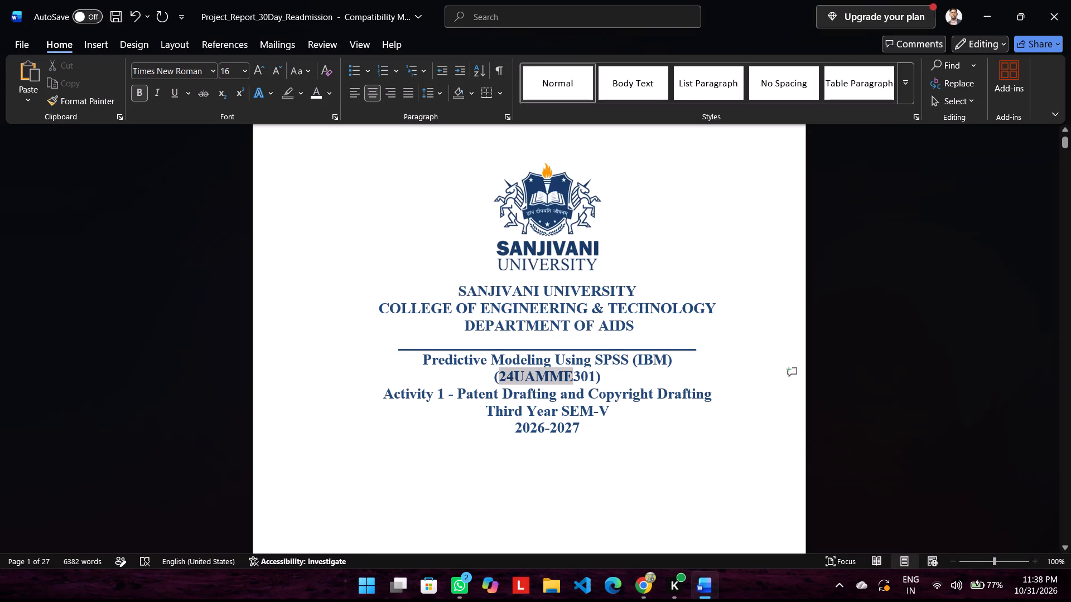
left_click_drag(580, 385, 593, 377)
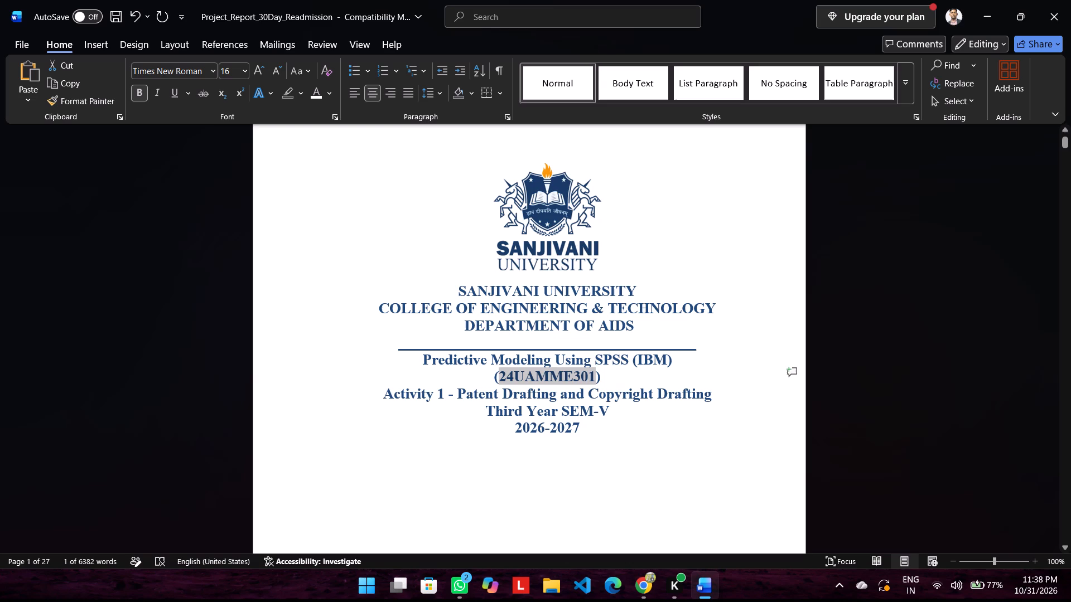
key("ctrl+v")
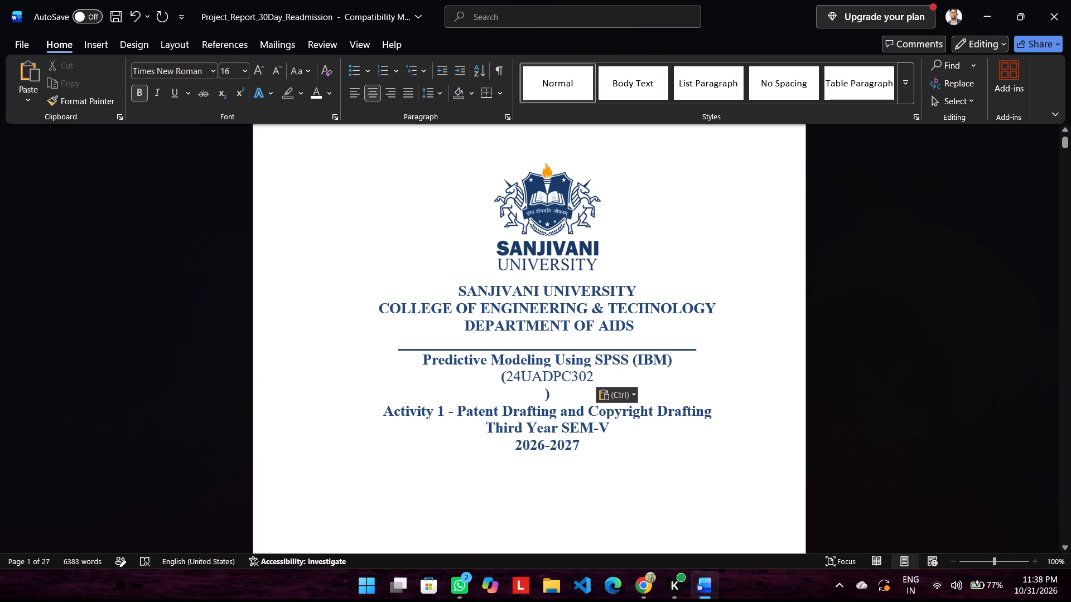
key("ctrl+z")
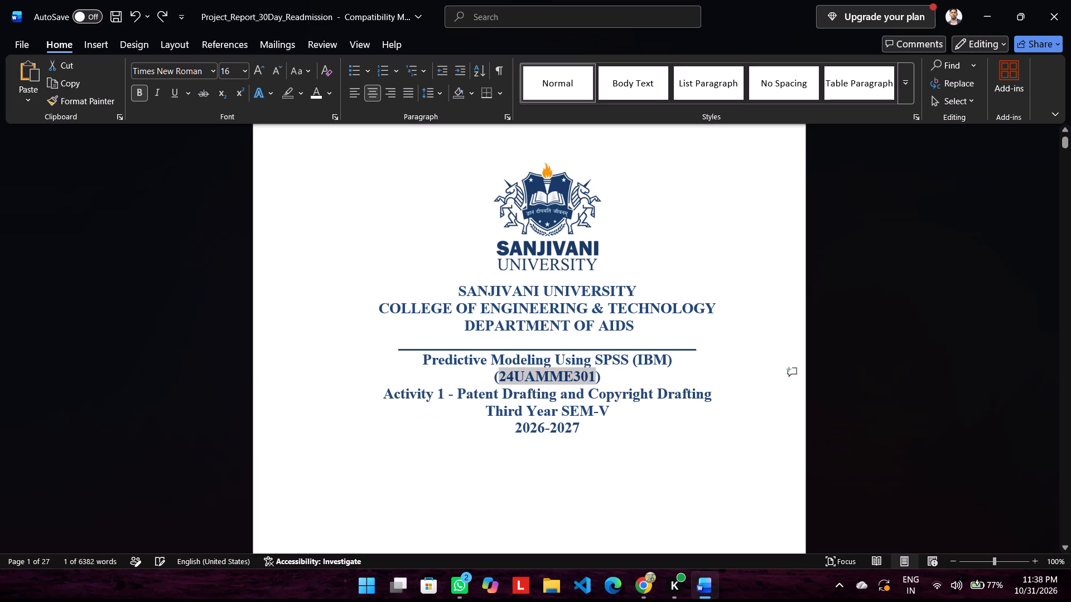
key("ctrl+v")
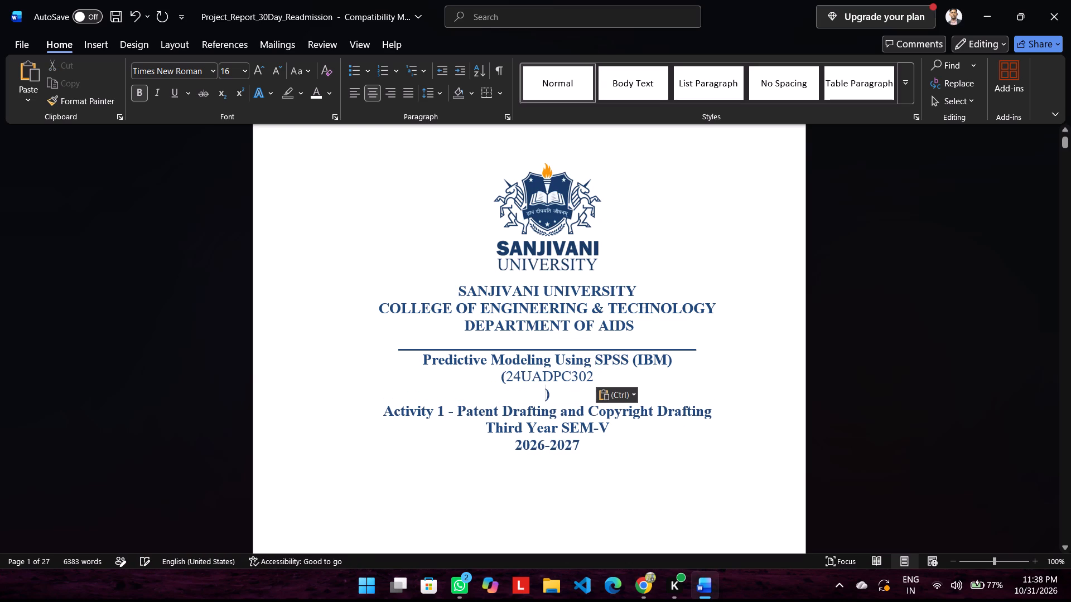
key("BackSpace")
key("BackSpace")
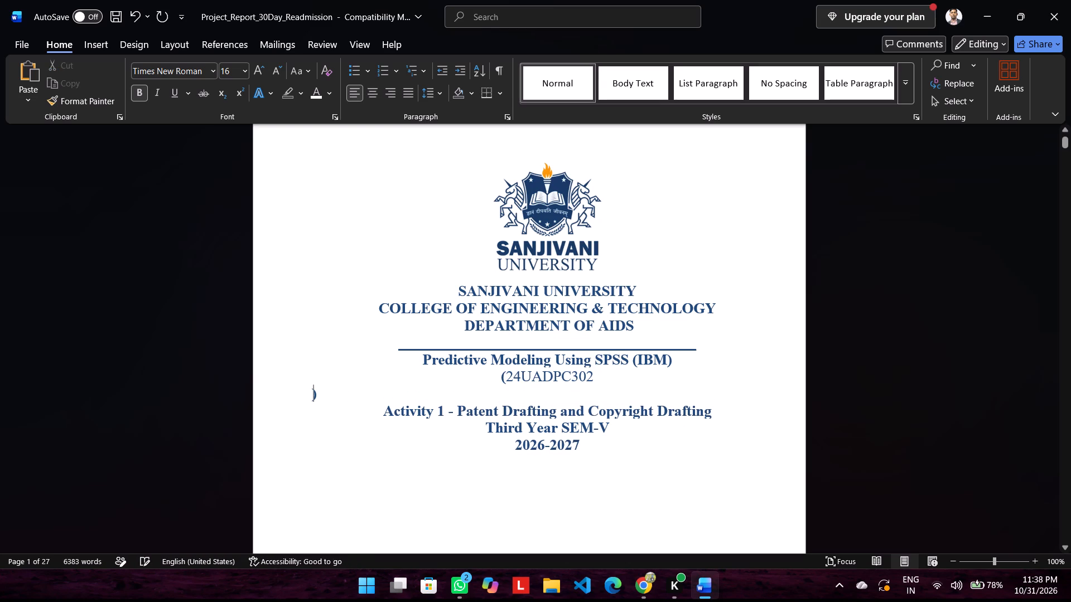
key("BackSpace")
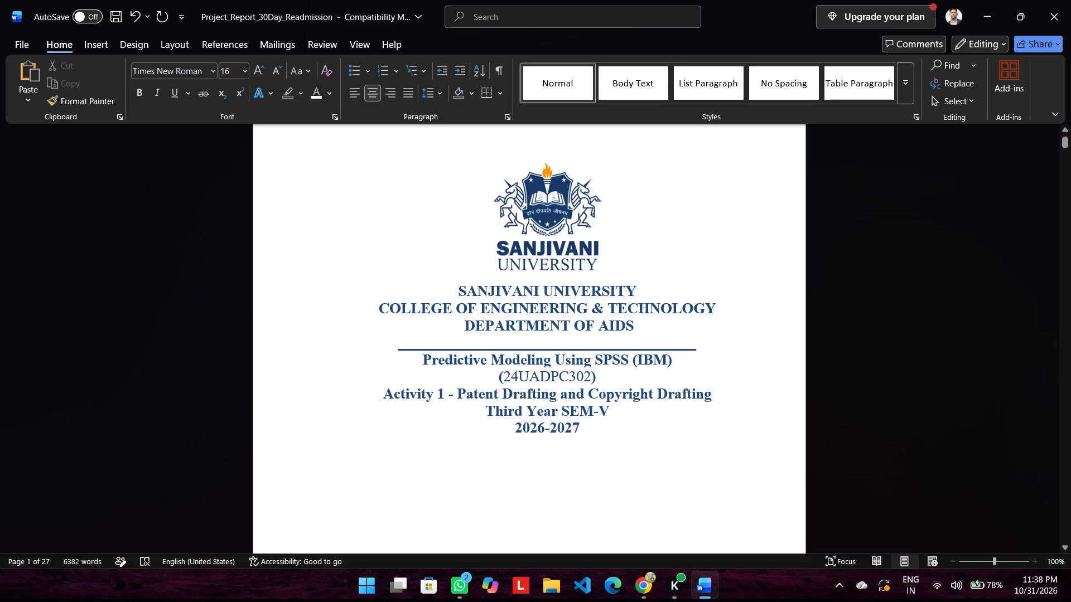
Make the whole course code line "(24UADPC302)" bold.
left_click_drag(613, 373, 505, 373)
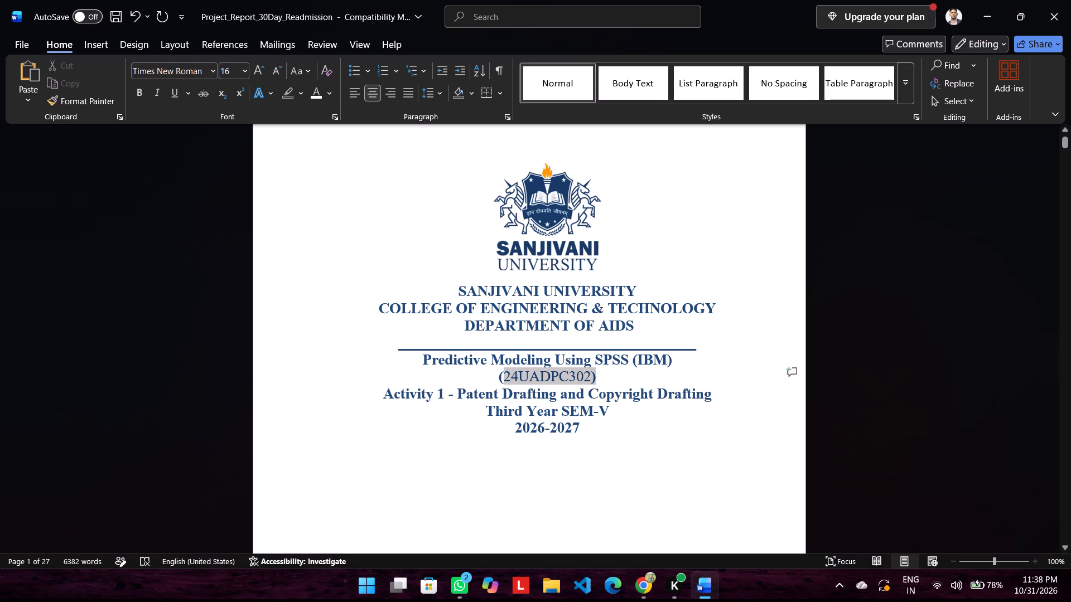
left_click_drag(505, 373, 495, 373)
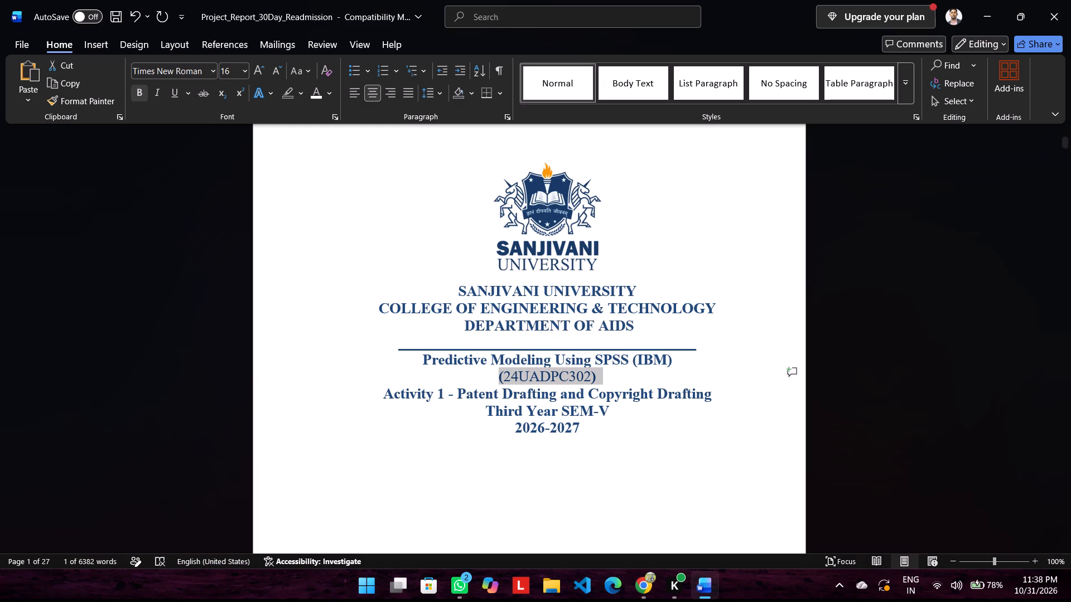
left_click(137, 94)
left_click(140, 93)
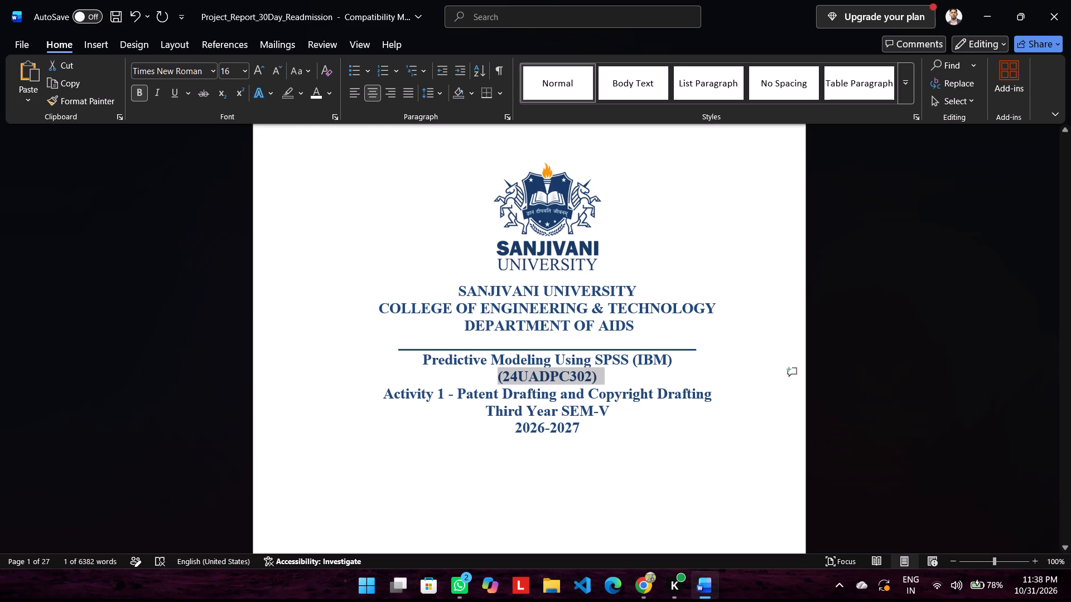
Insert three blank lines between the course code and the "Activity 1" line.
left_click(618, 382)
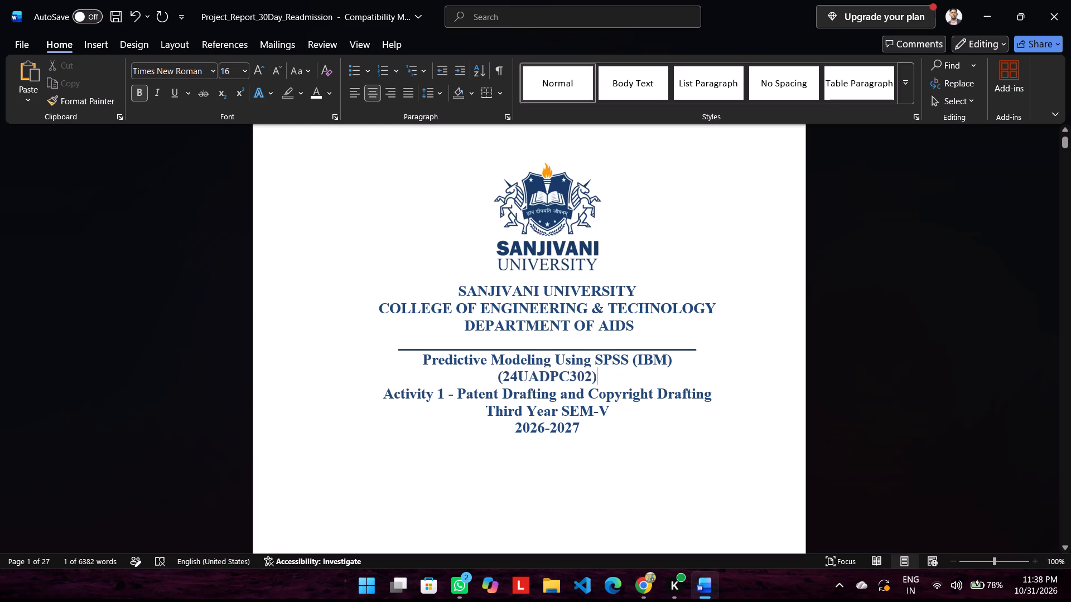
key("Return")
key("Return")
key("Return")
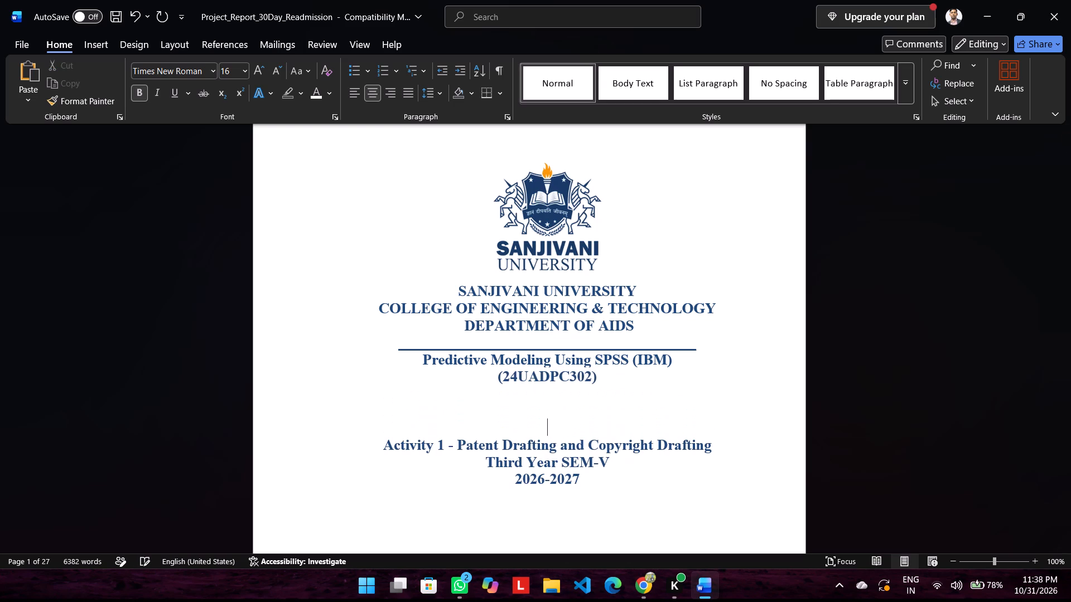
Switch to Chrome, download the capstone_project assignment document and open the downloaded PDF.
scroll(618, 382, "down", 2)
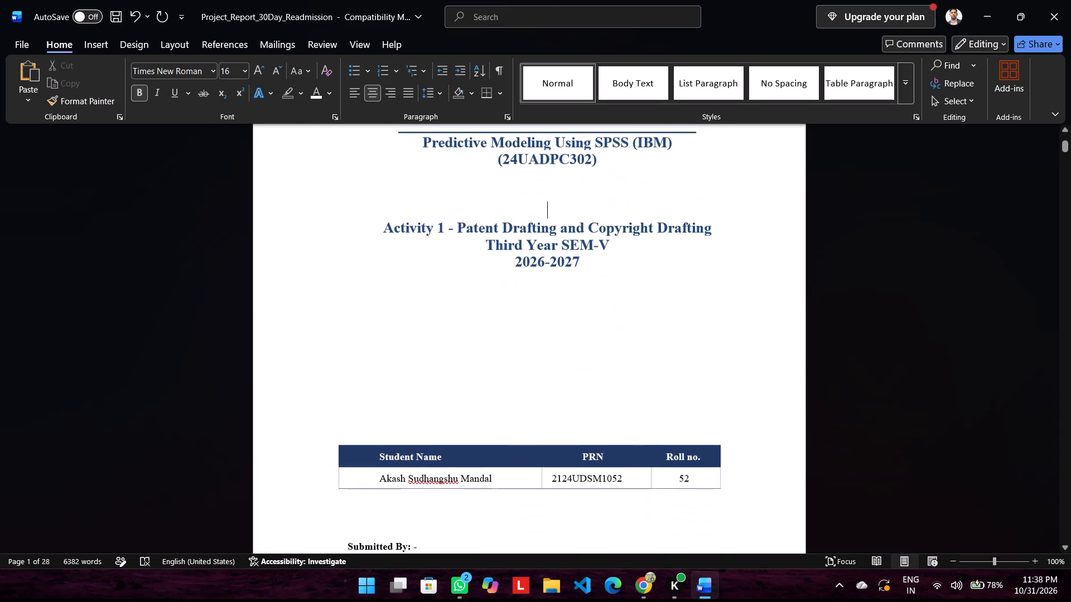
scroll(618, 382, "down", 1)
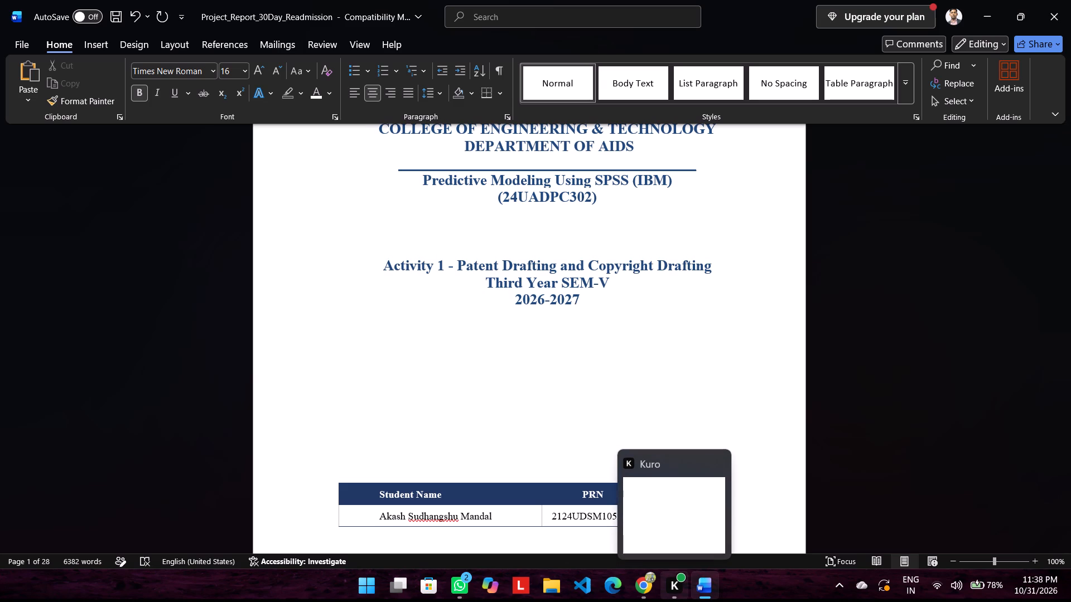
left_click(648, 592)
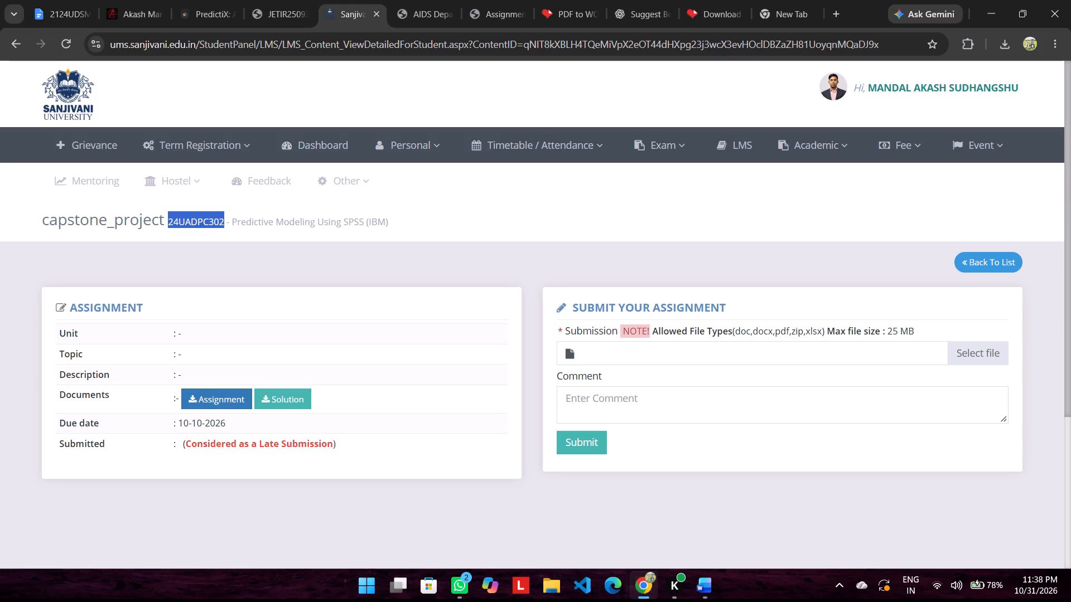
left_click(230, 397)
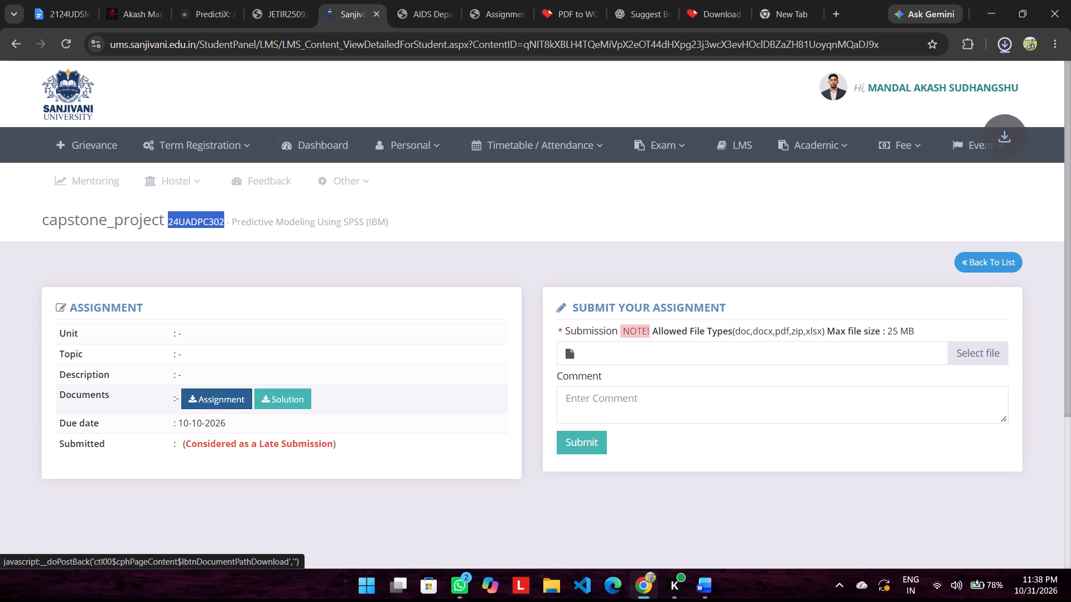
left_click(915, 91)
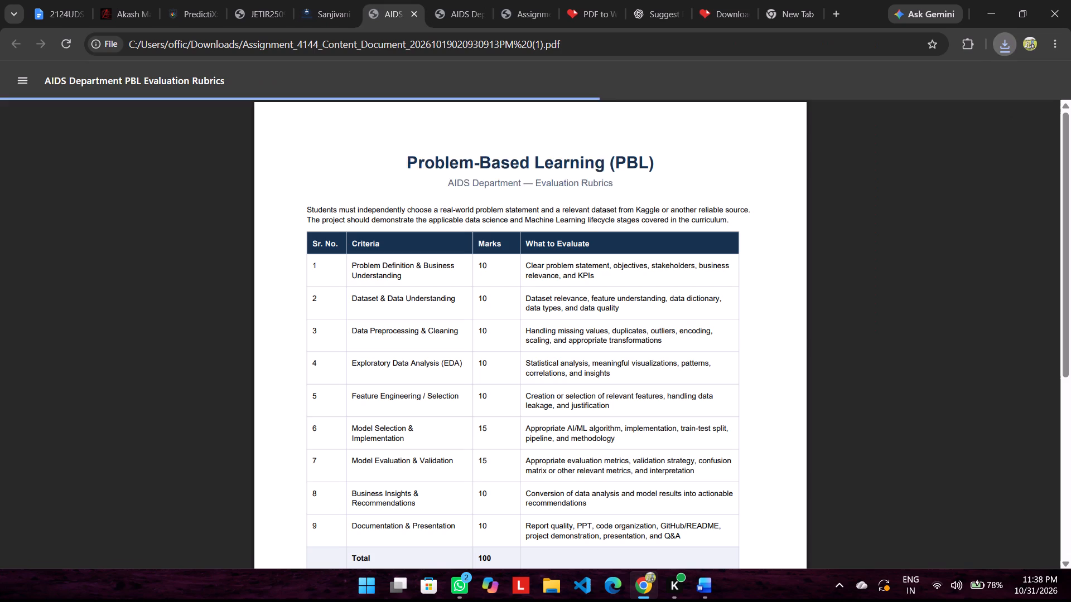
Replace the "Activity 1 - Patent Drafting and Copyright Drafting" line in Word with the PDF's title "Problem-Based Learning (PBL)", on its own line.
left_click(496, 167)
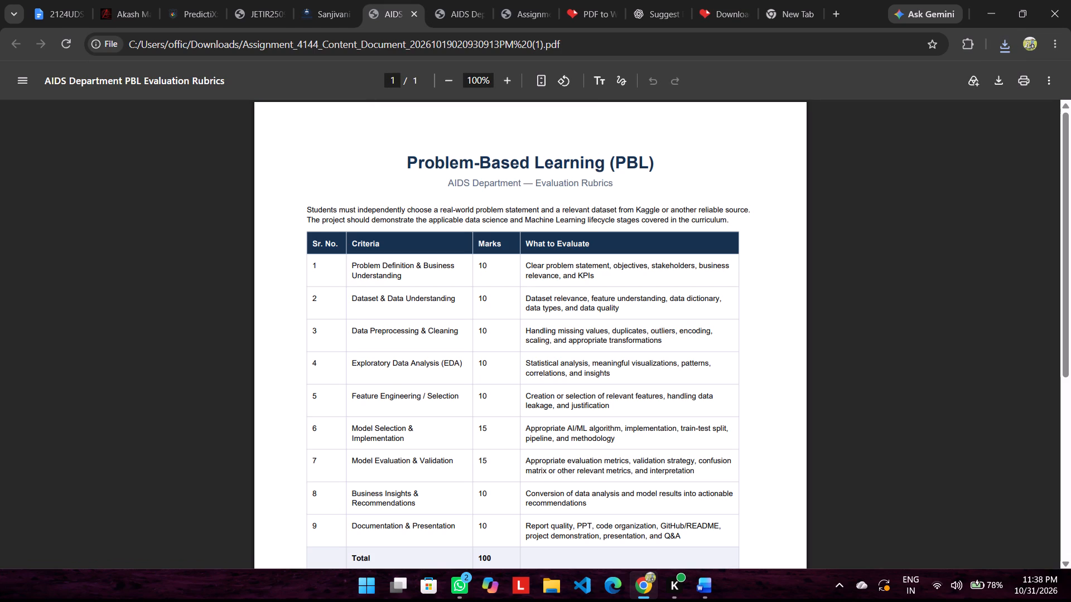
left_click_drag(408, 161, 662, 163)
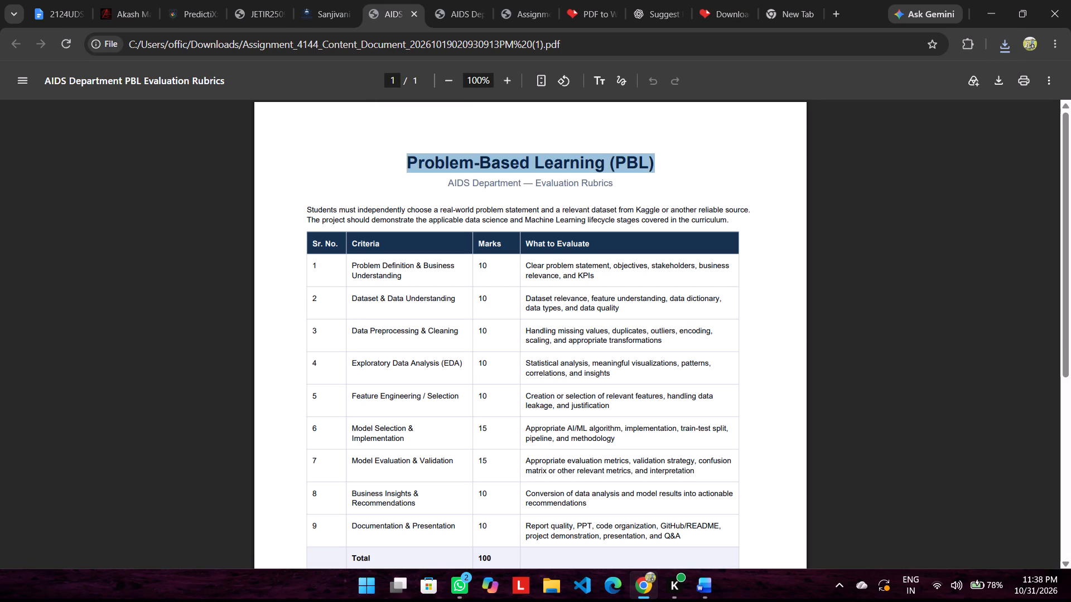
key("ctrl+c")
key("ctrl+c")
left_click(697, 594)
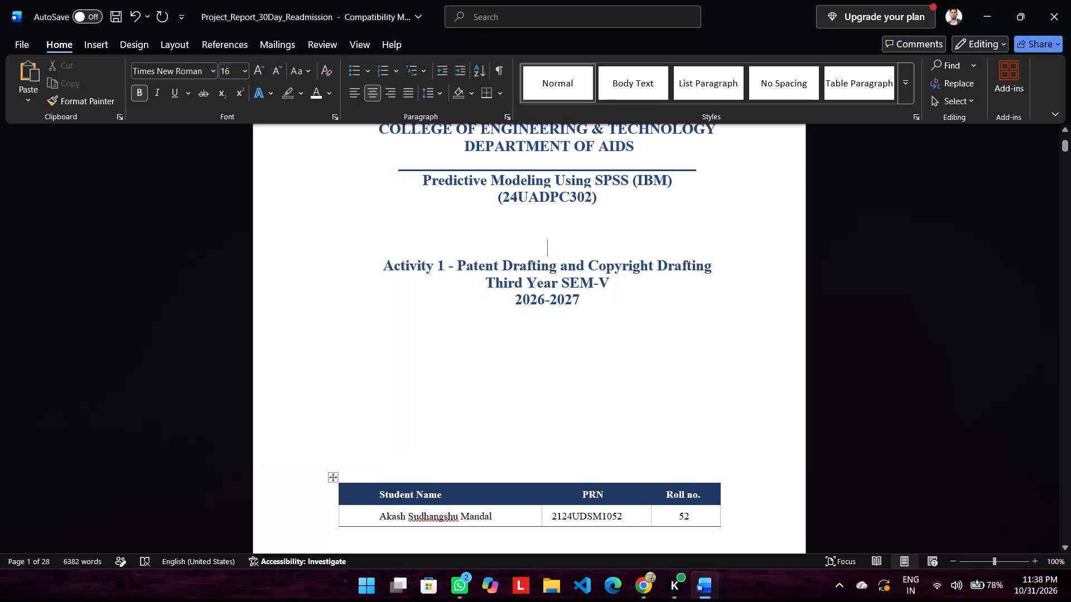
left_click_drag(387, 266, 677, 266)
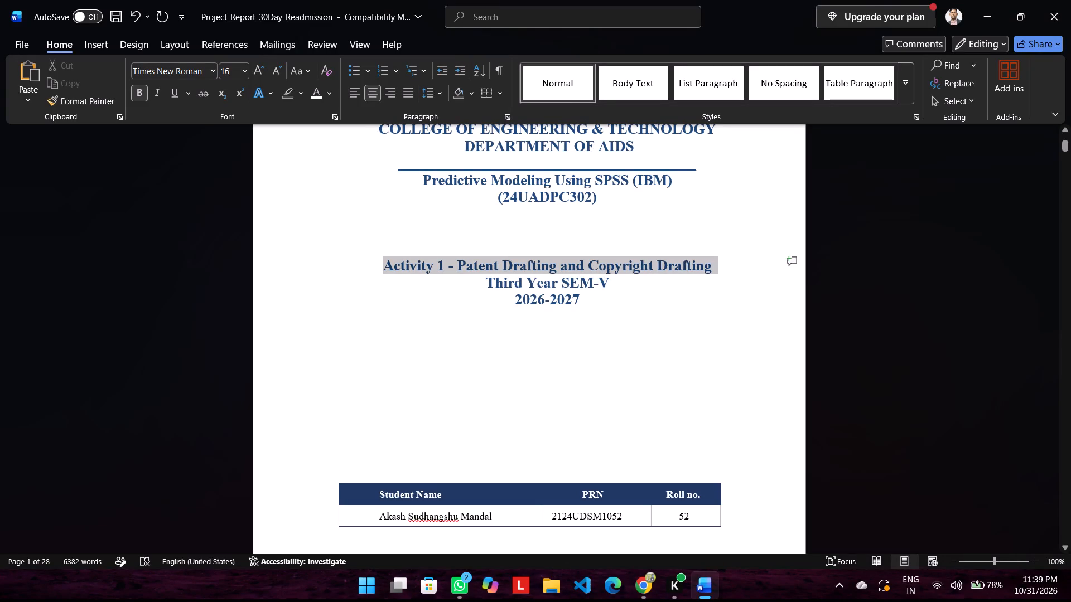
left_click_drag(677, 266, 693, 266)
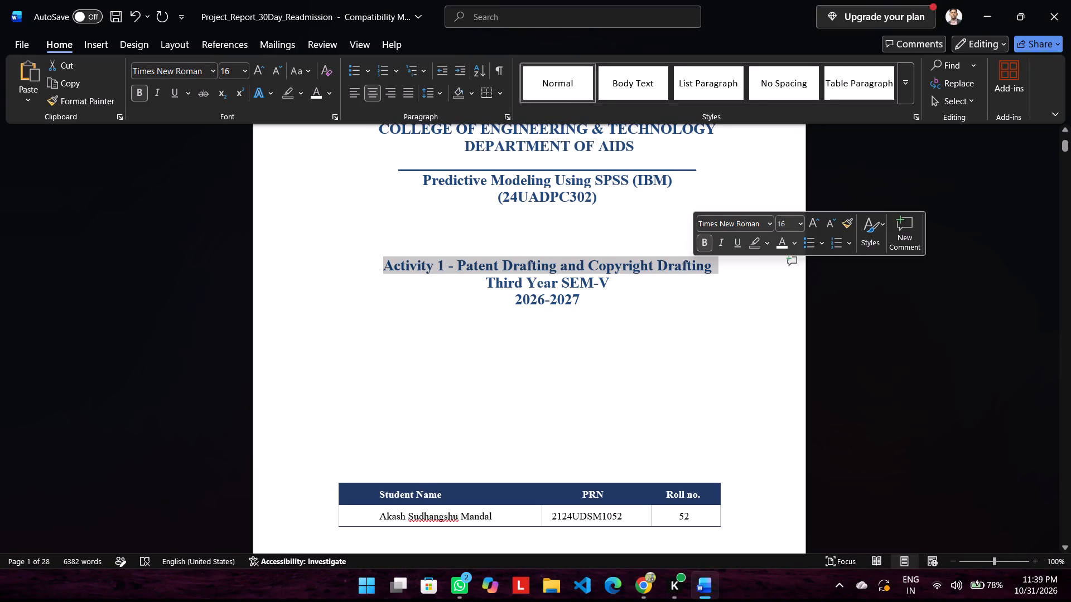
key("ctrl+v")
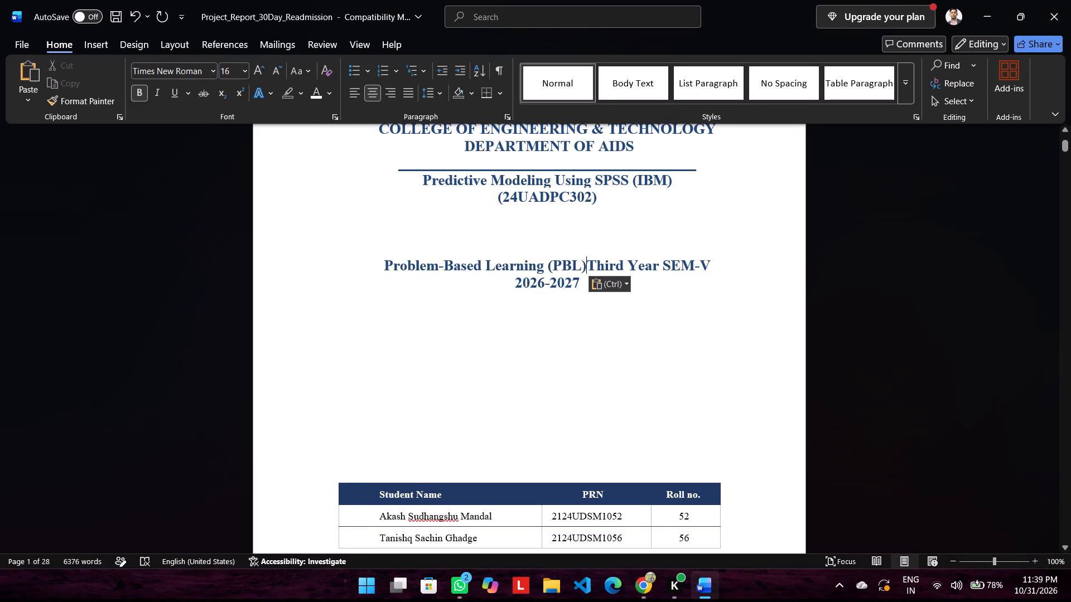
key("Return")
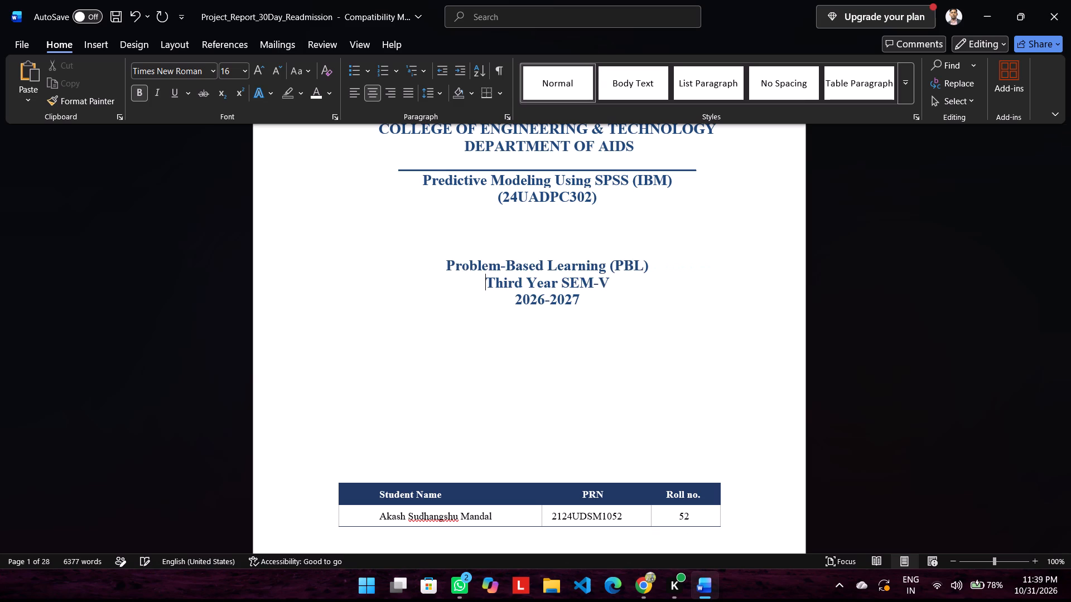
Copy the "Third Year SEM-V" and "2026-2027" lines directly below the course code "(24UADPC302)".
left_click_drag(584, 298, 551, 297)
left_click_drag(551, 297, 494, 287)
key("ctrl+c")
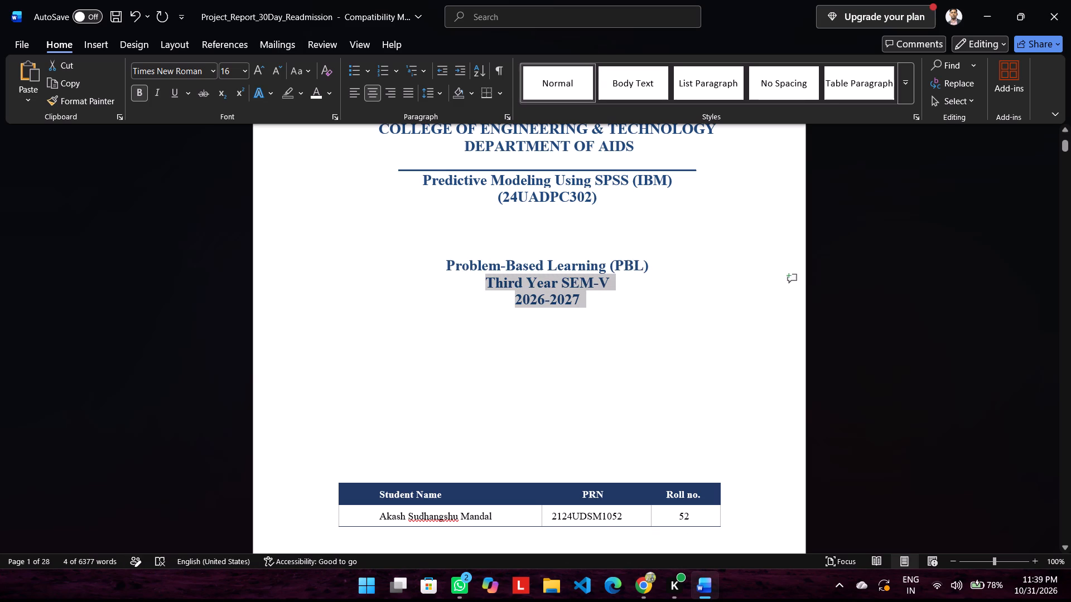
left_click(536, 212)
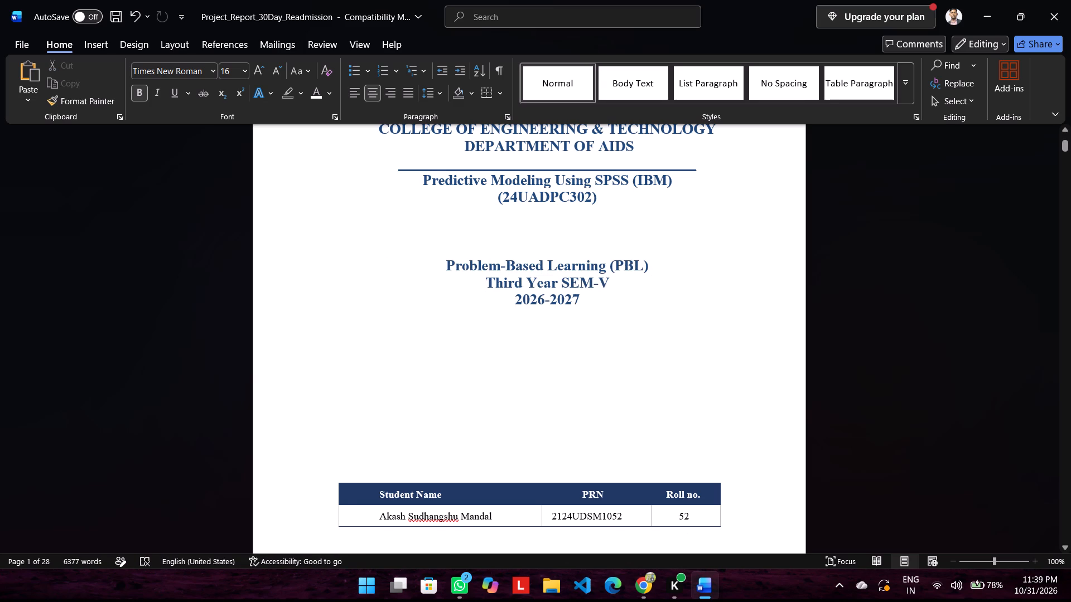
key("ctrl+v")
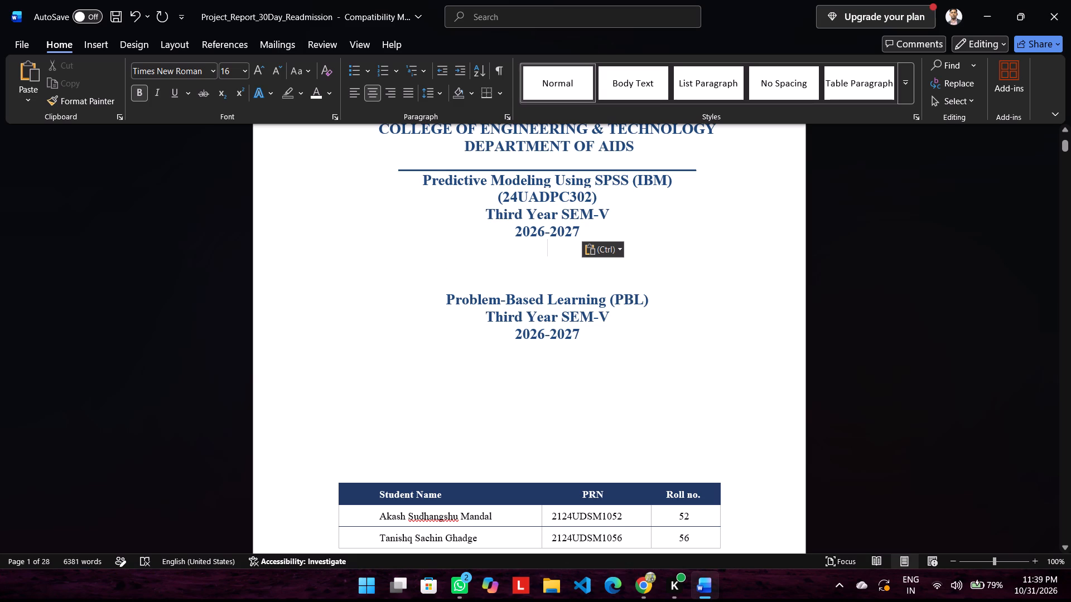
Delete the duplicate "Third Year SEM-V" text, except its initial T, and the "2026-2027" text below the "Problem-Based Learning (PBL)" title.
left_click_drag(611, 317, 505, 314)
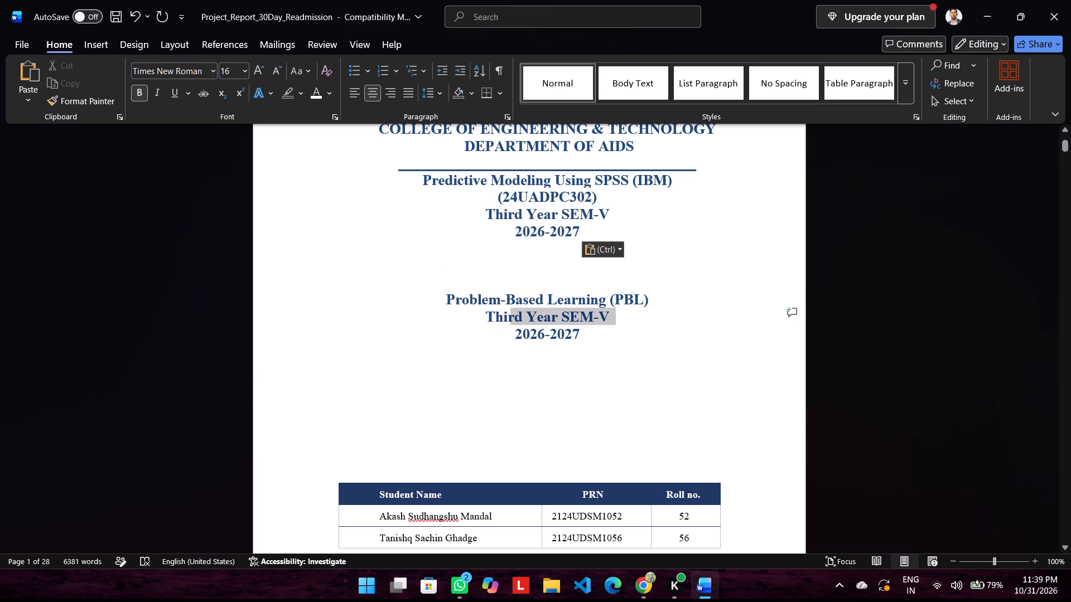
left_click_drag(505, 314, 498, 314)
key("BackSpace")
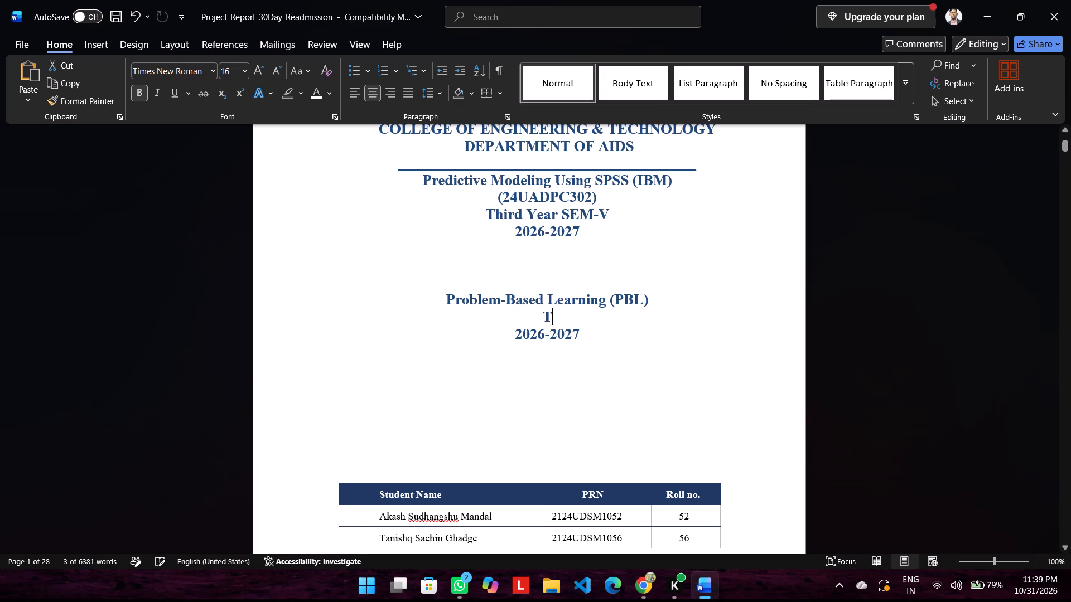
left_click_drag(593, 330, 514, 337)
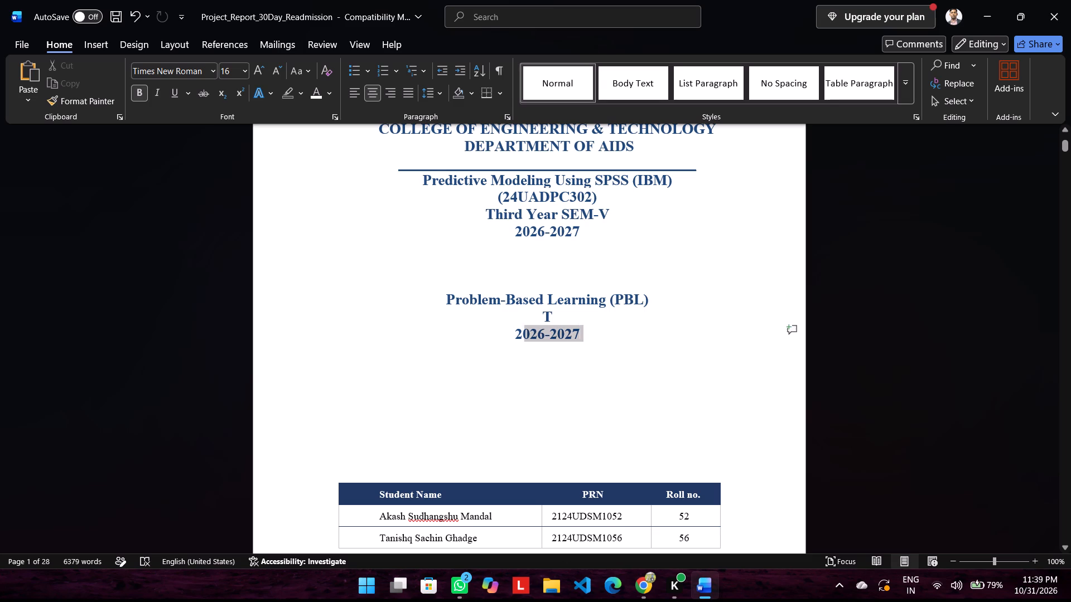
left_click_drag(514, 337, 503, 338)
key("BackSpace")
Move the student table slightly up the cover page so that all its rows fit on the first page.
scroll(503, 338, "down", 1)
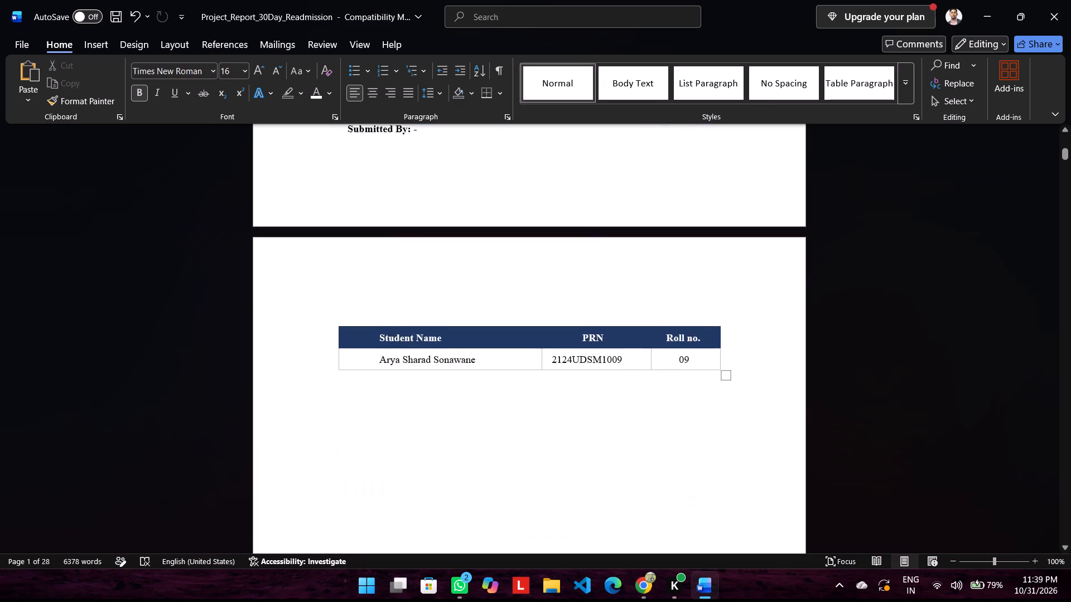
scroll(503, 338, "down", 1)
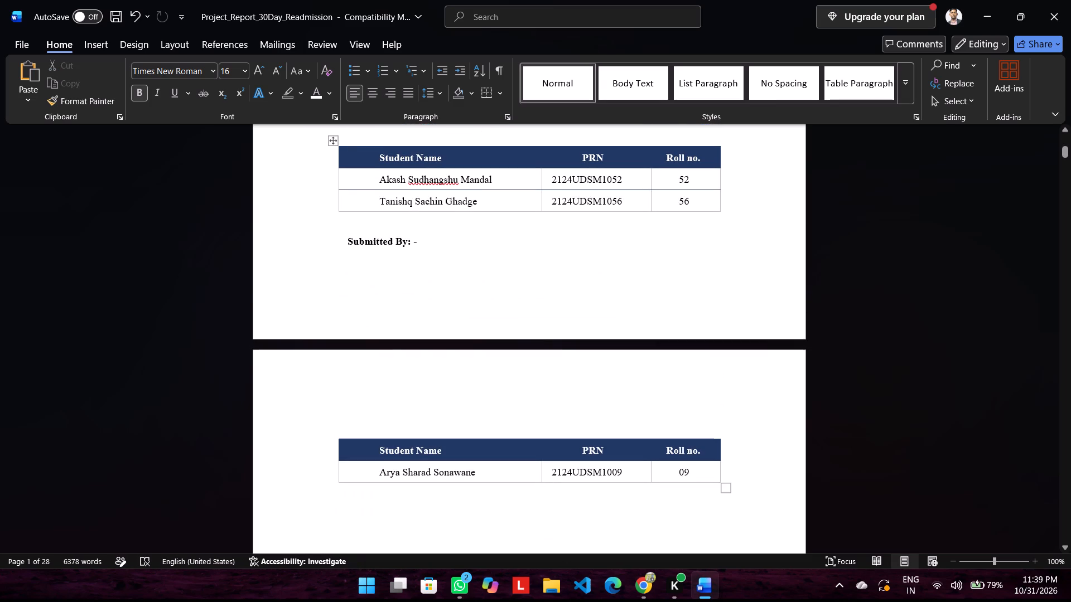
scroll(335, 146, "up", 1)
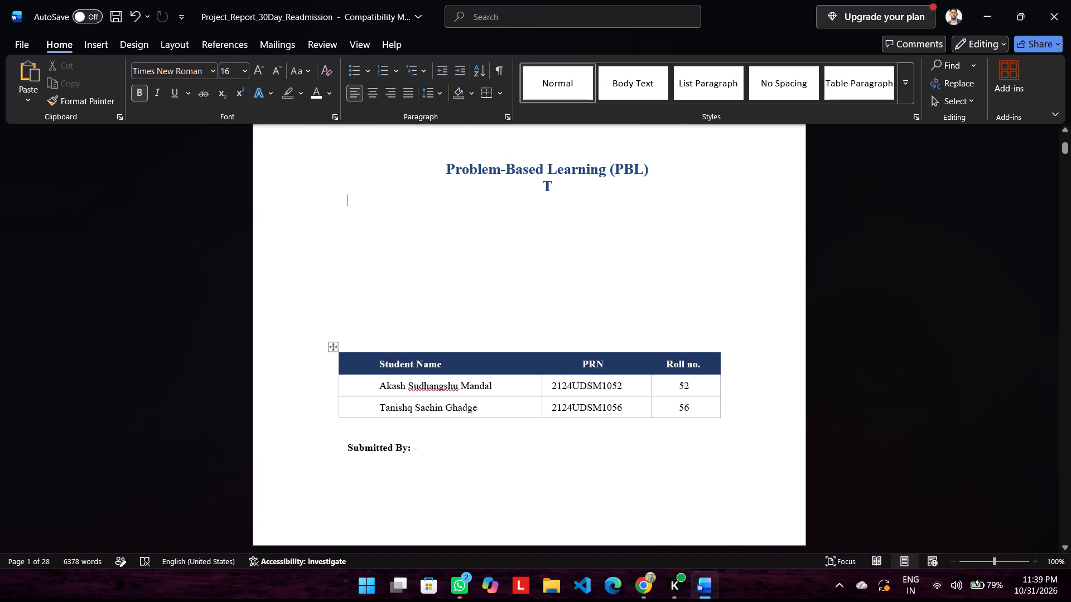
left_click_drag(331, 349, 331, 331)
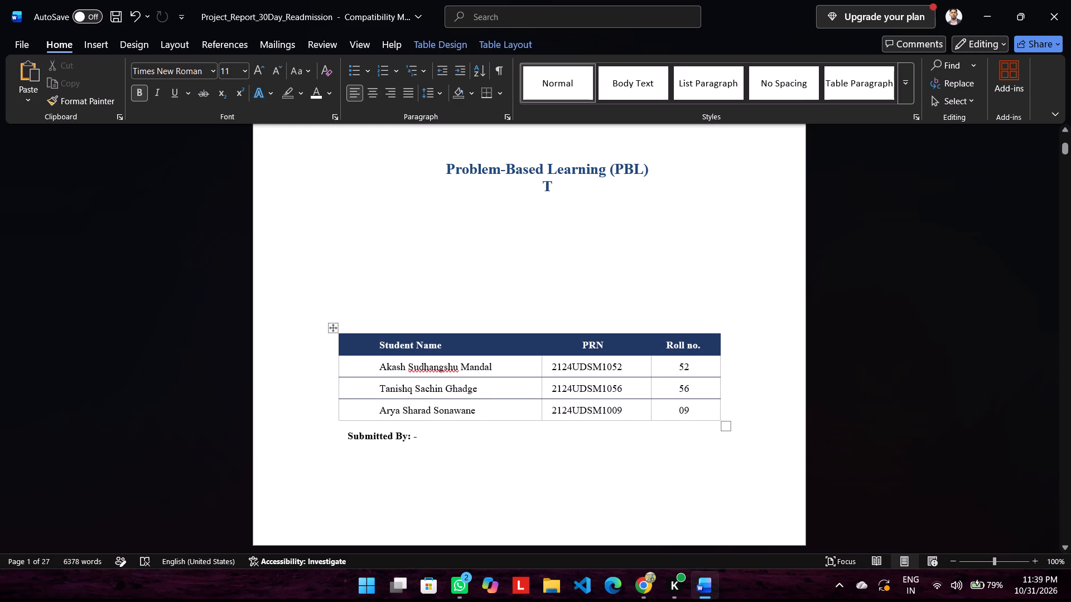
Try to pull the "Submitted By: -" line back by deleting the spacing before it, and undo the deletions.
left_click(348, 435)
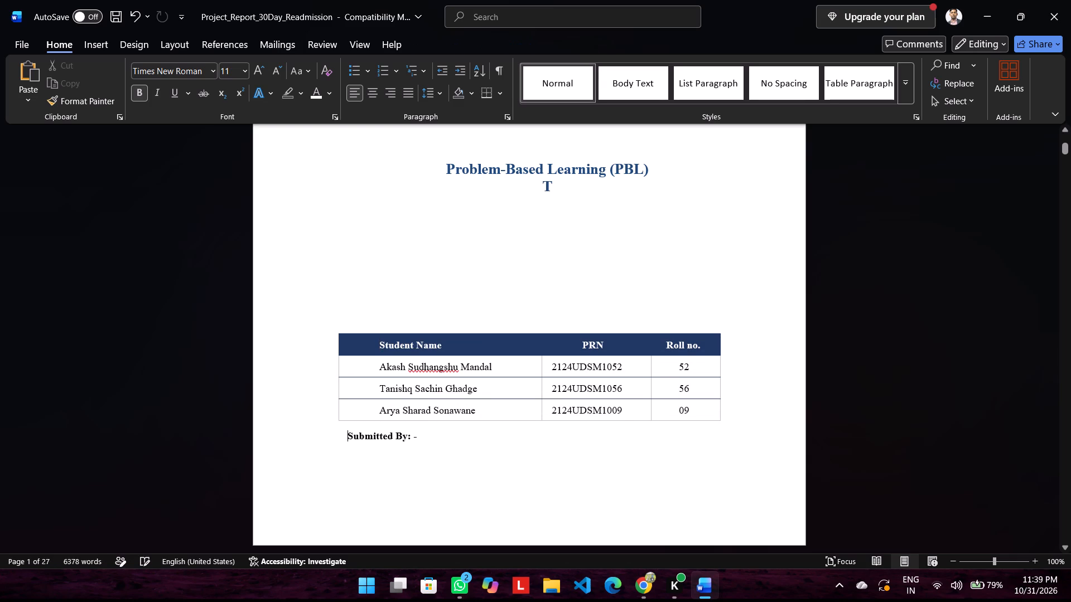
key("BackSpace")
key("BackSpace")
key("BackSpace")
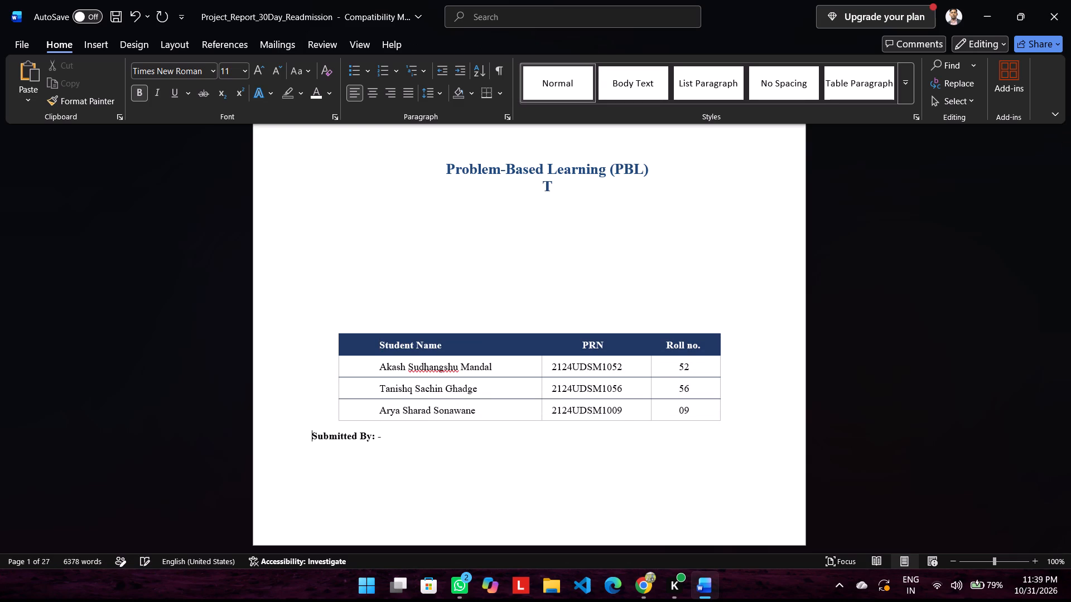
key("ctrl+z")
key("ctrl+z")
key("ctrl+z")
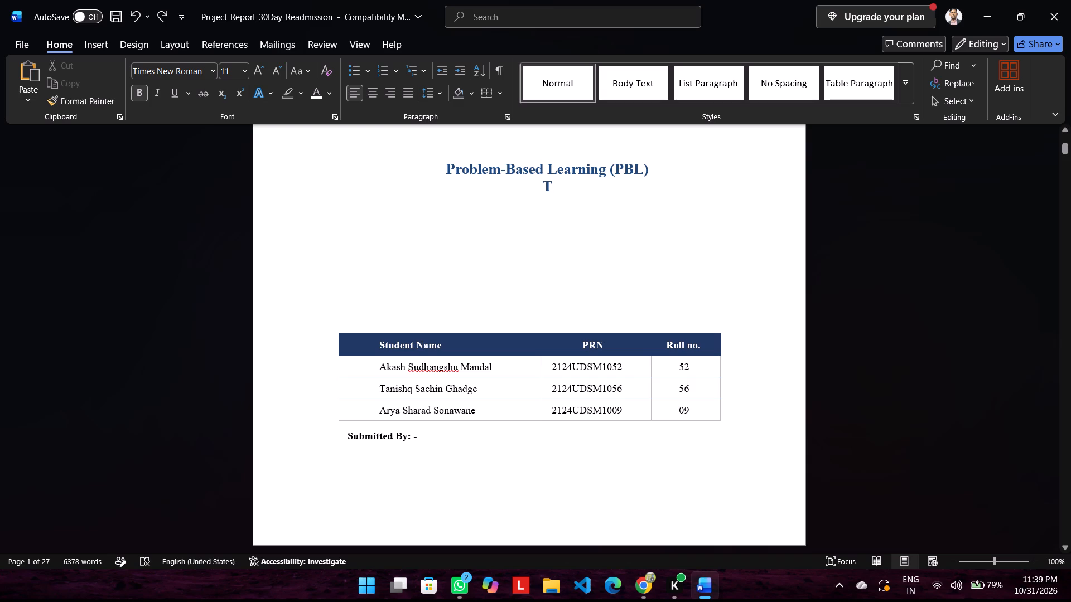
Move the "Submitted By: -" heading from below the student table to the blank line just above it.
left_click_drag(424, 440, 341, 433)
key("ctrl+c")
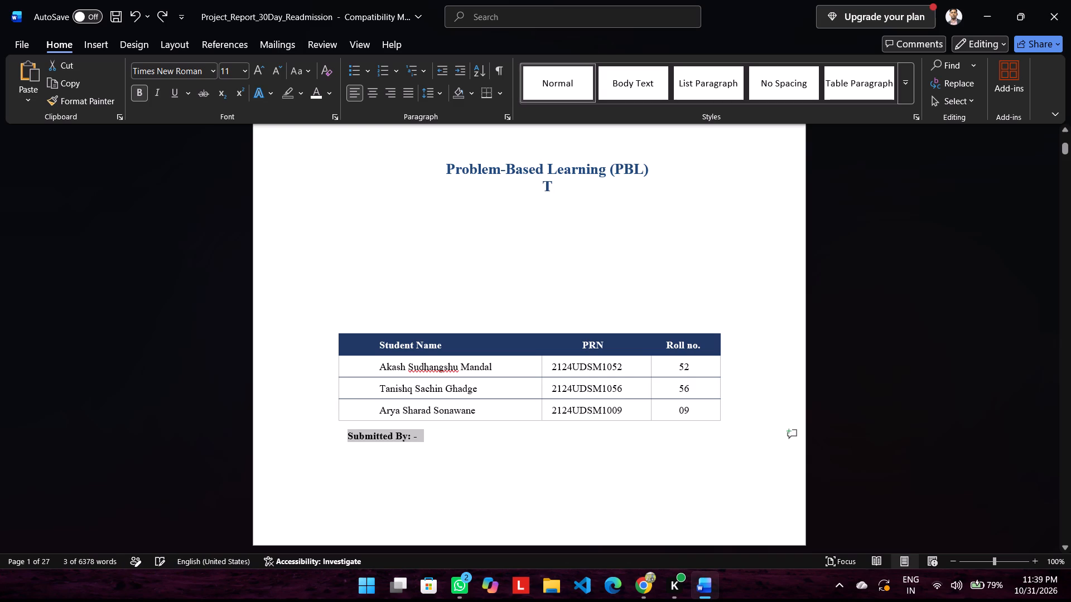
left_click(382, 306)
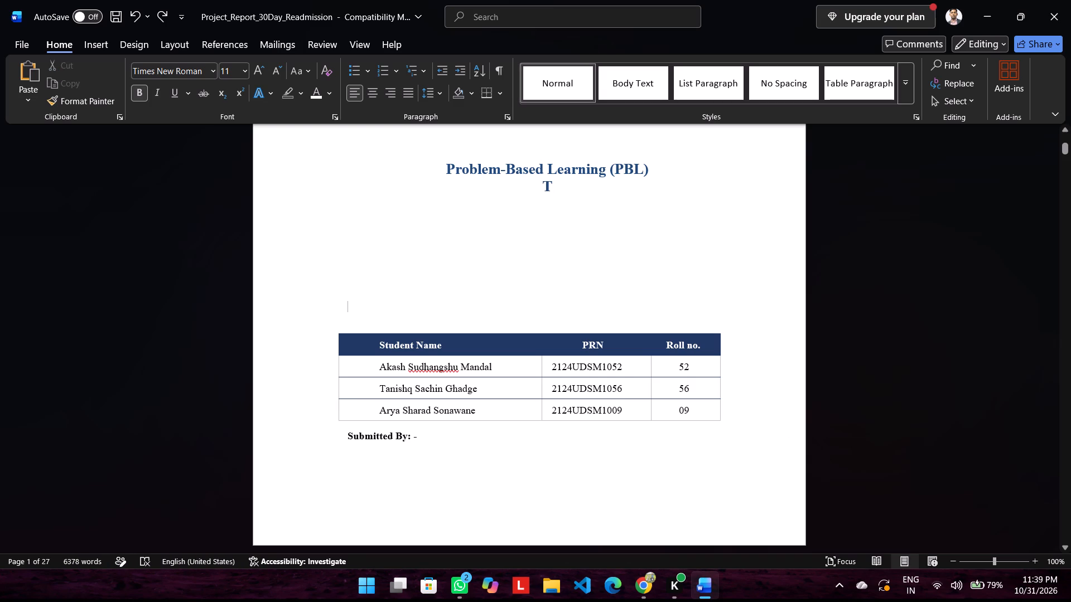
key("ctrl+v")
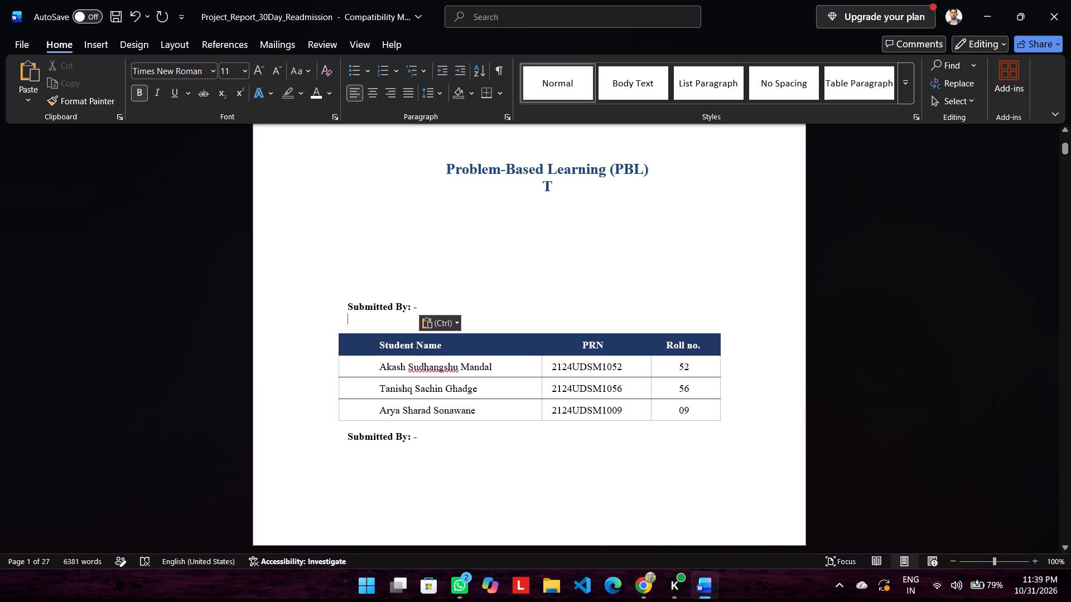
key("BackSpace")
key("BackSpace")
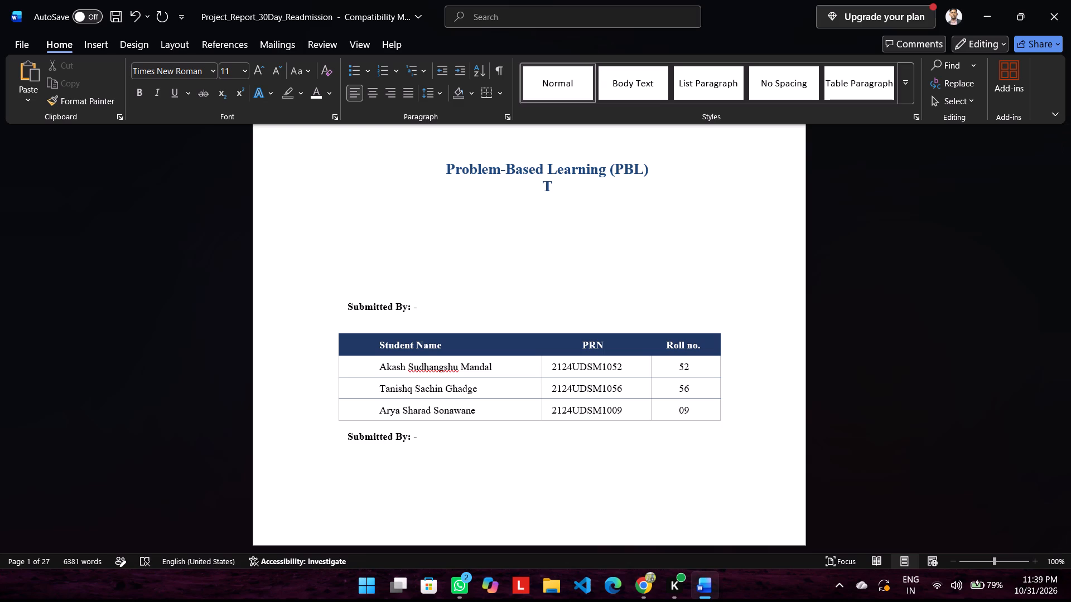
left_click(331, 331)
left_click_drag(428, 434, 363, 438)
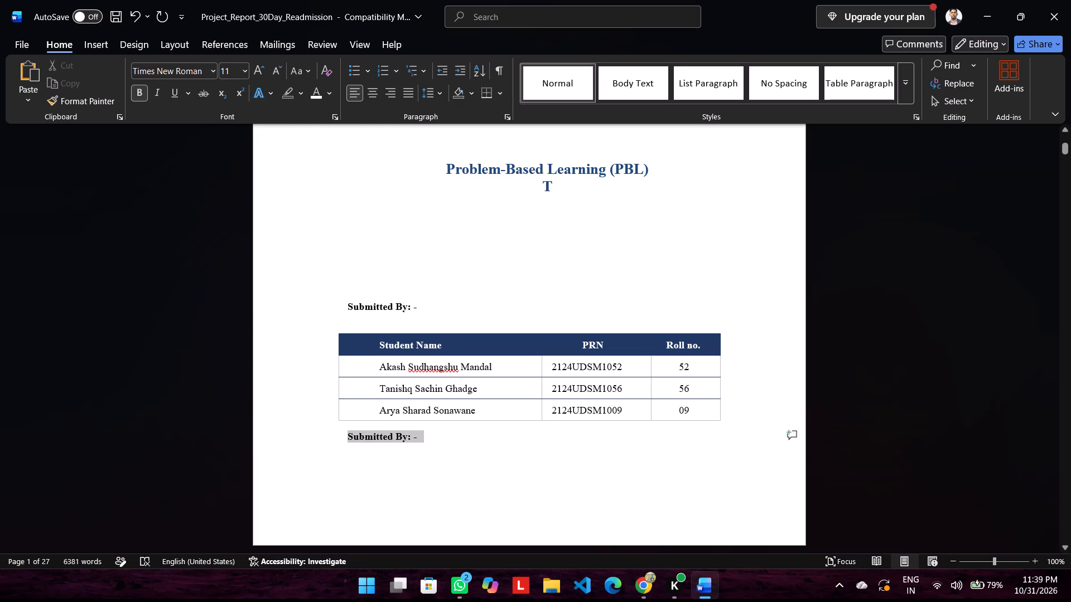
left_click_drag(363, 438, 346, 438)
key("BackSpace")
key("BackSpace")
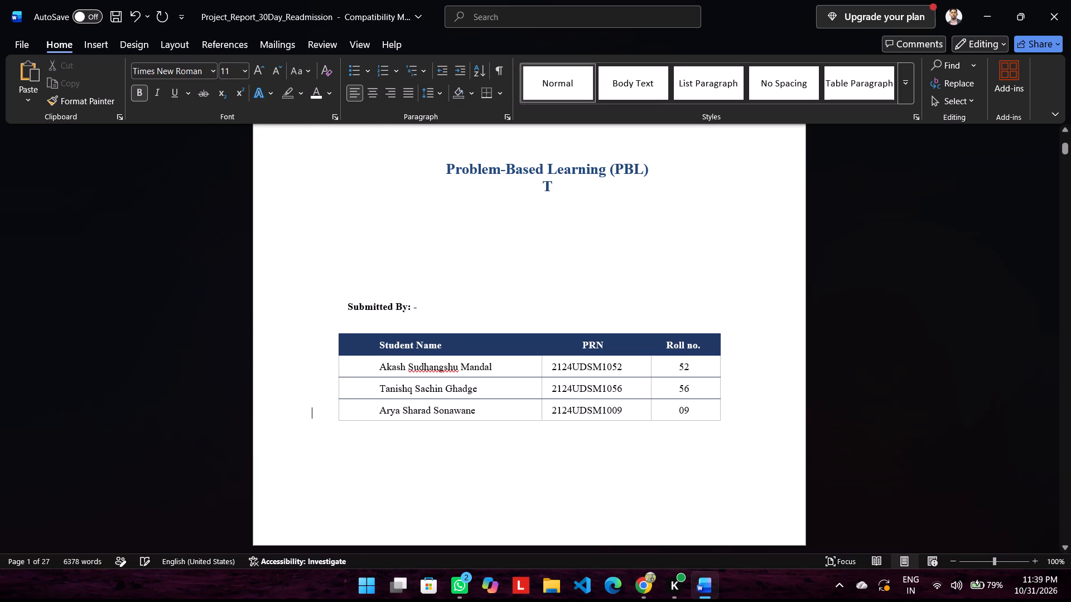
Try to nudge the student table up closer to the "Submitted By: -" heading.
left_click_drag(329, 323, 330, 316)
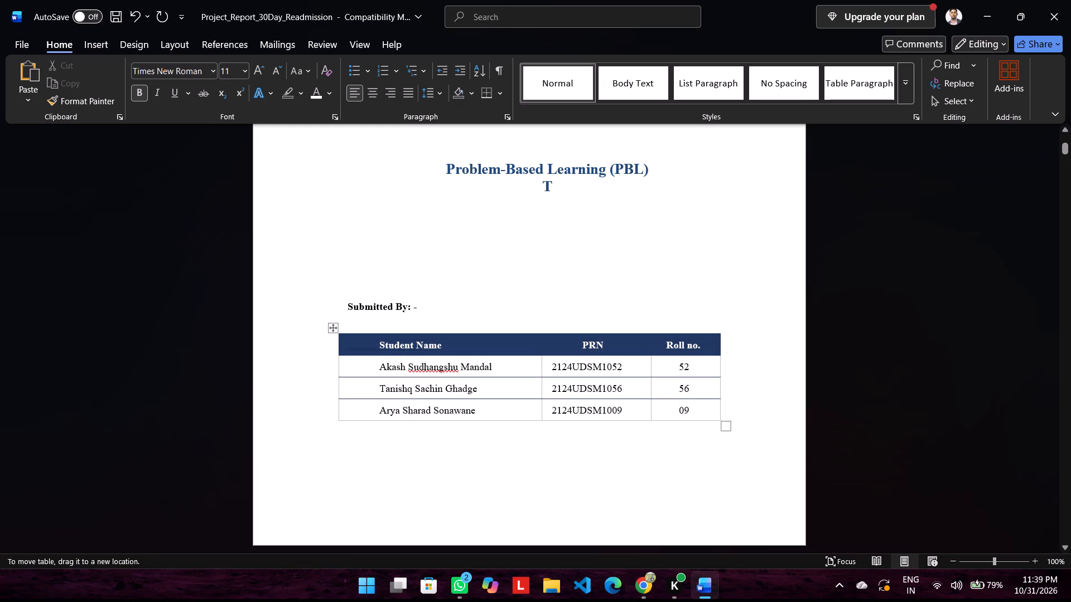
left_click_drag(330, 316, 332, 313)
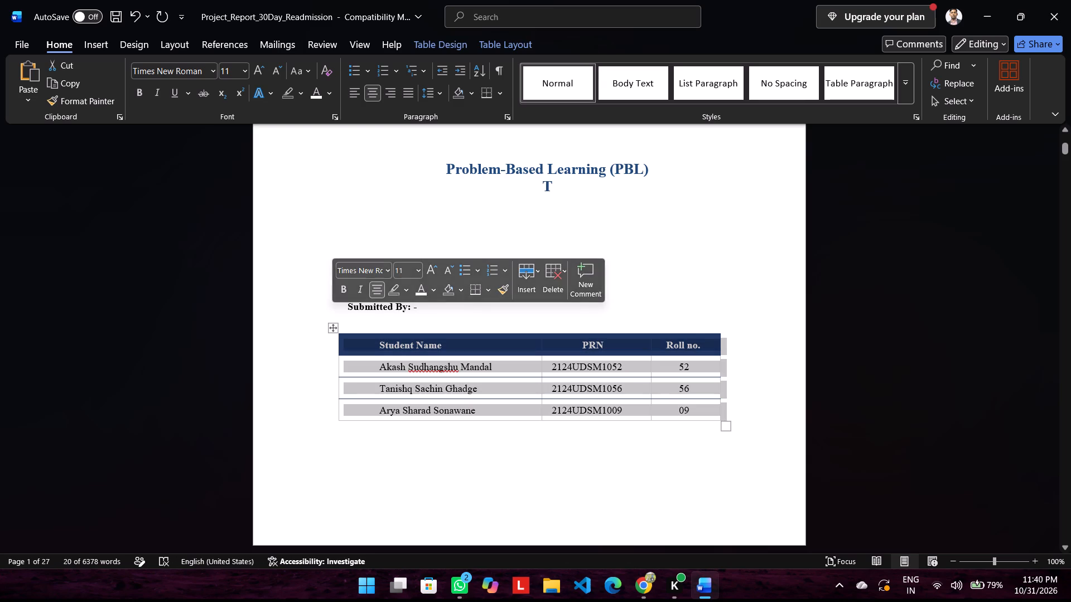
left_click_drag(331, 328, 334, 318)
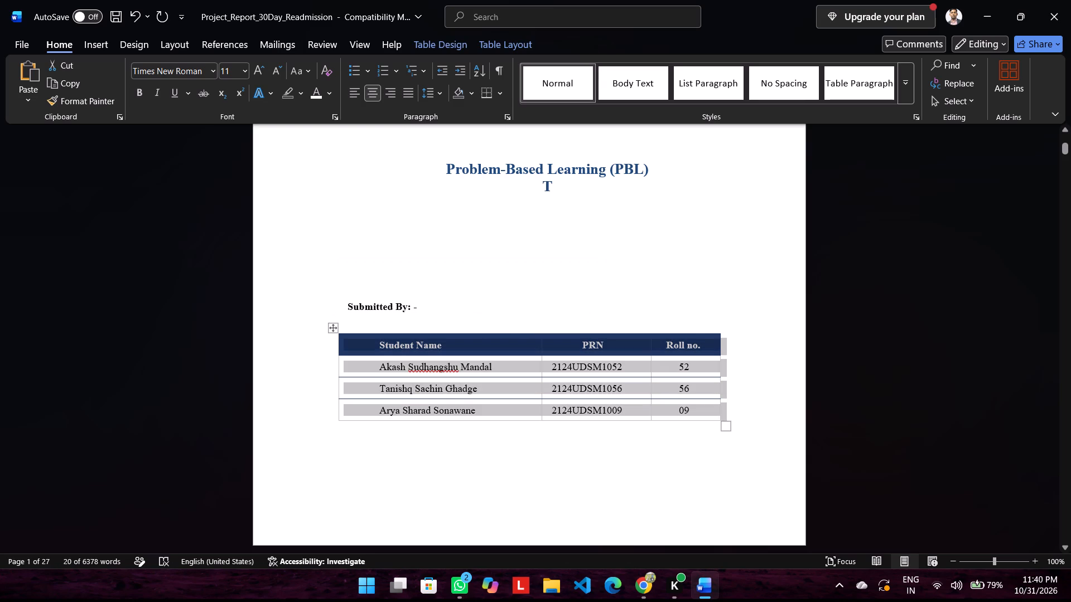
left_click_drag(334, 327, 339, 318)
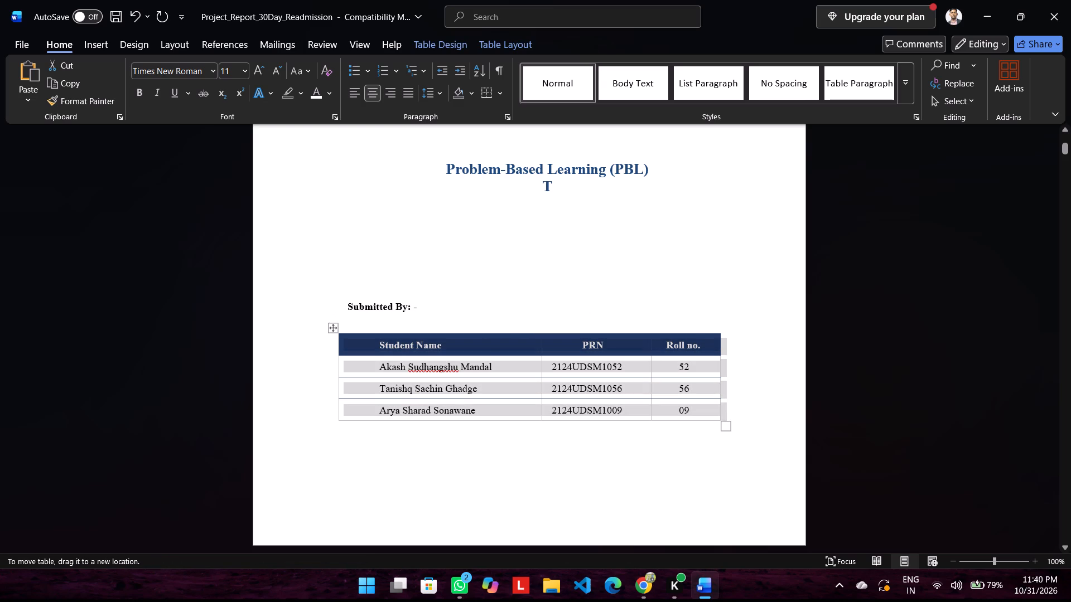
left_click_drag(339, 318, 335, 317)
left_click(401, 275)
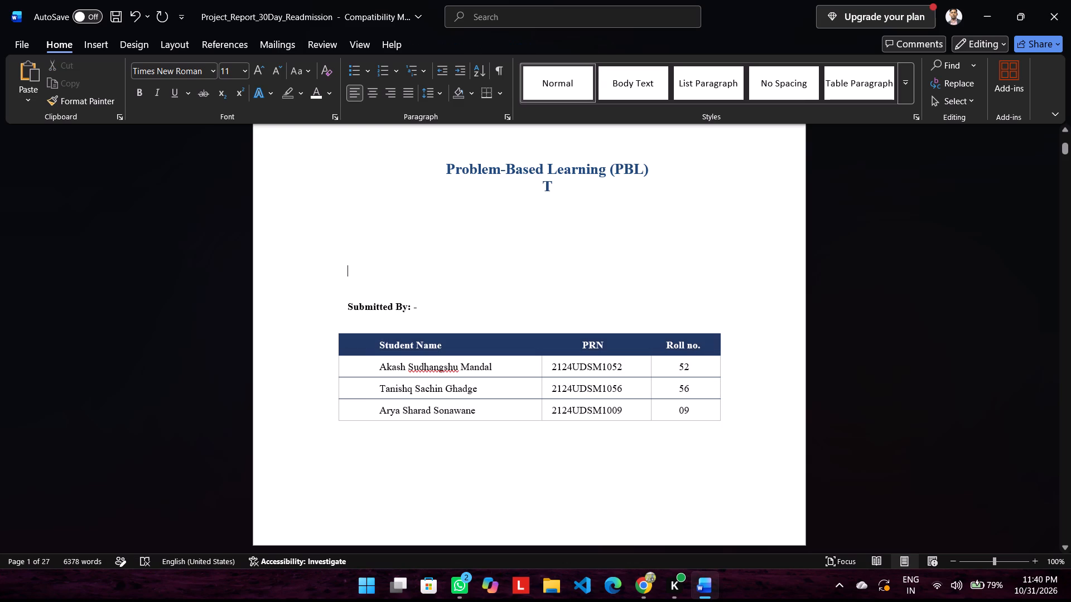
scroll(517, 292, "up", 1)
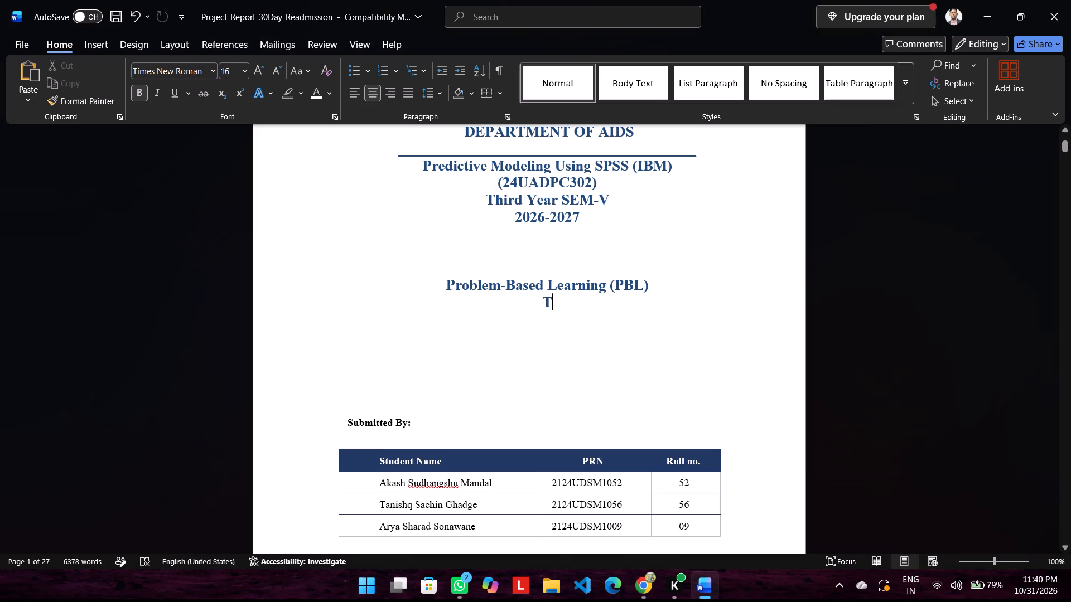
Paste "TRANSIT-30" and "Explainable 30-Day Hospital Readmission Risk Stratification" below "Problem-Based Learning (PBL)", removing the extra letter and space before "TRANSIT-30".
key("ctrl+v")
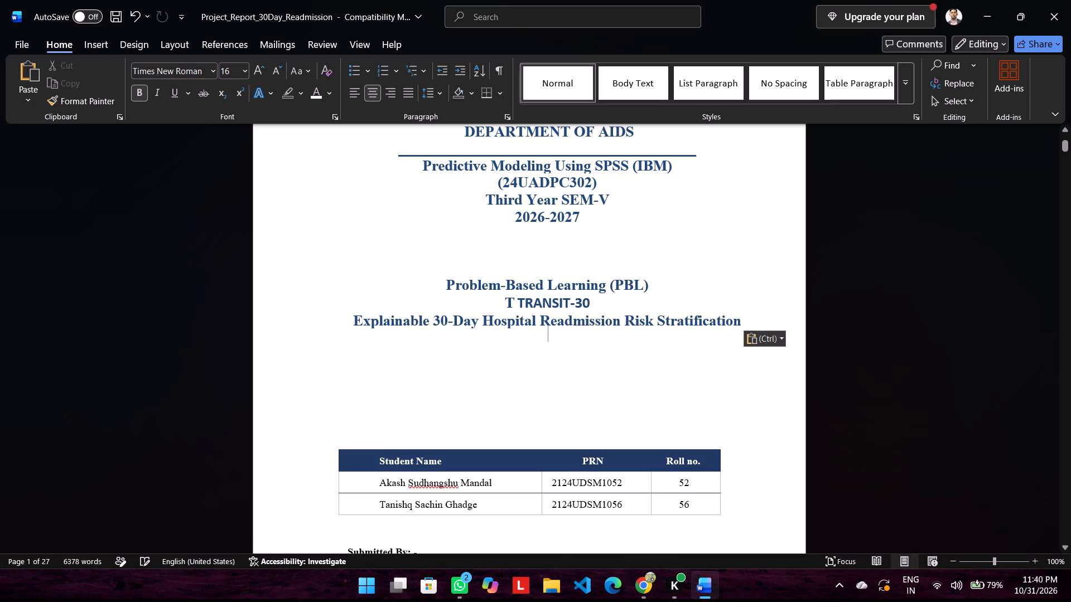
left_click(525, 303)
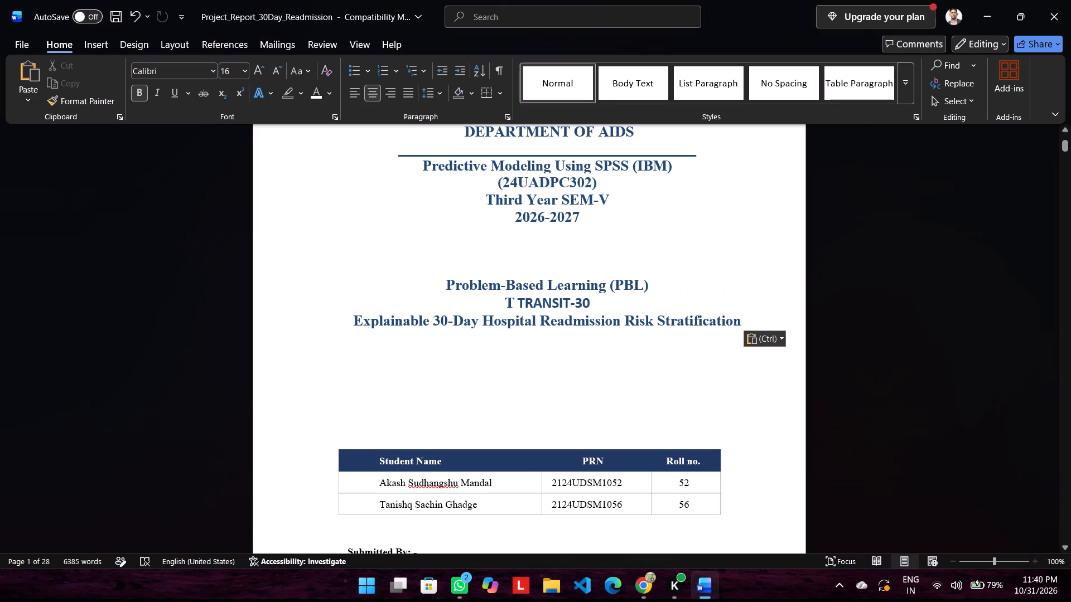
key("BackSpace")
key("BackSpace")
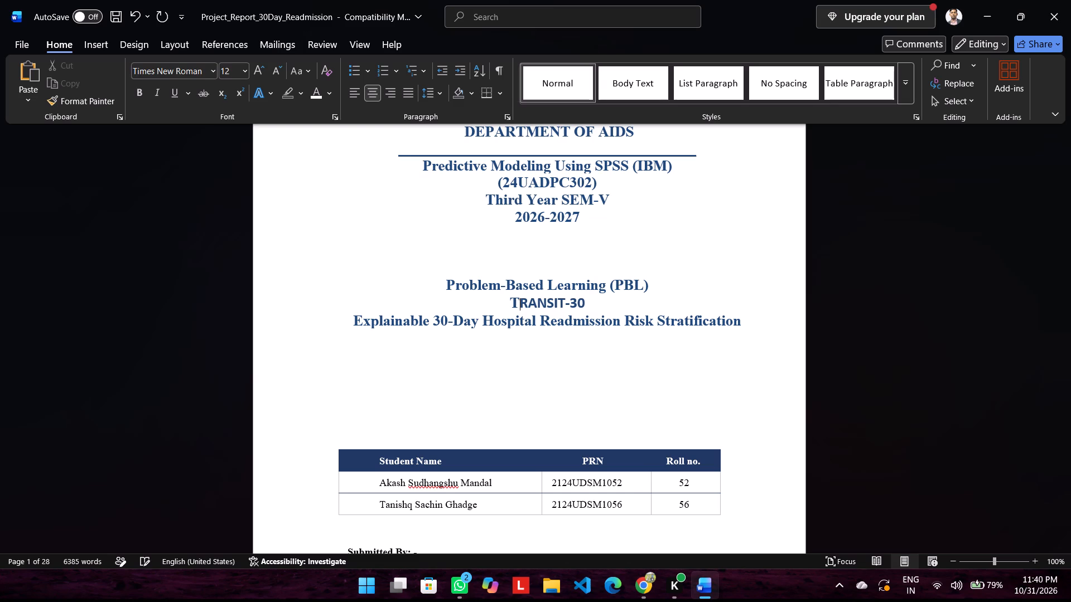
Set the font of the "TRANSIT-30" line and its subtitle to Times New Roman.
left_click(515, 302)
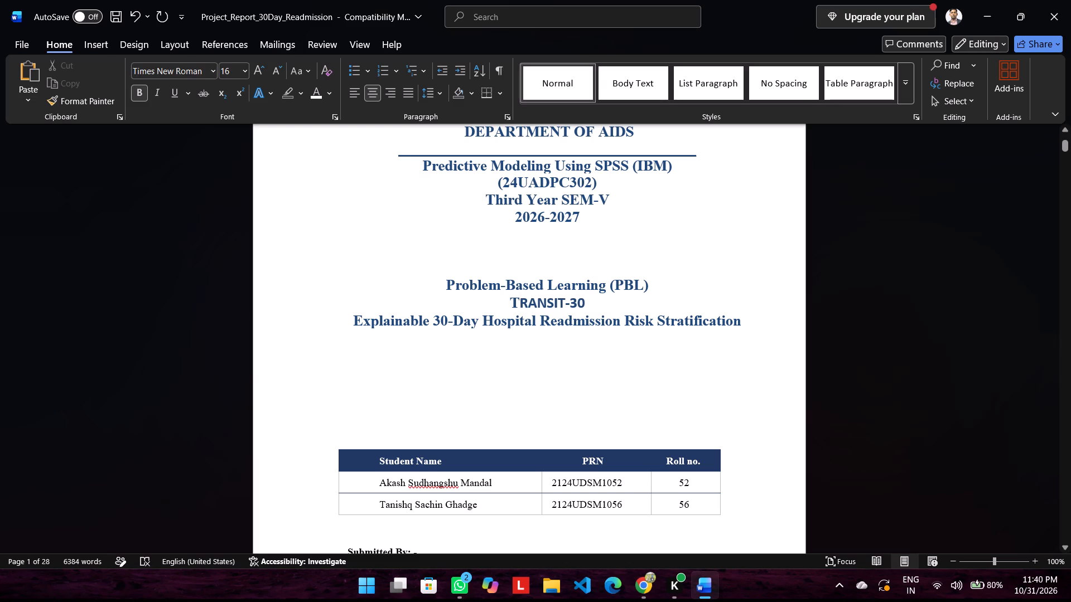
left_click_drag(519, 304, 711, 318)
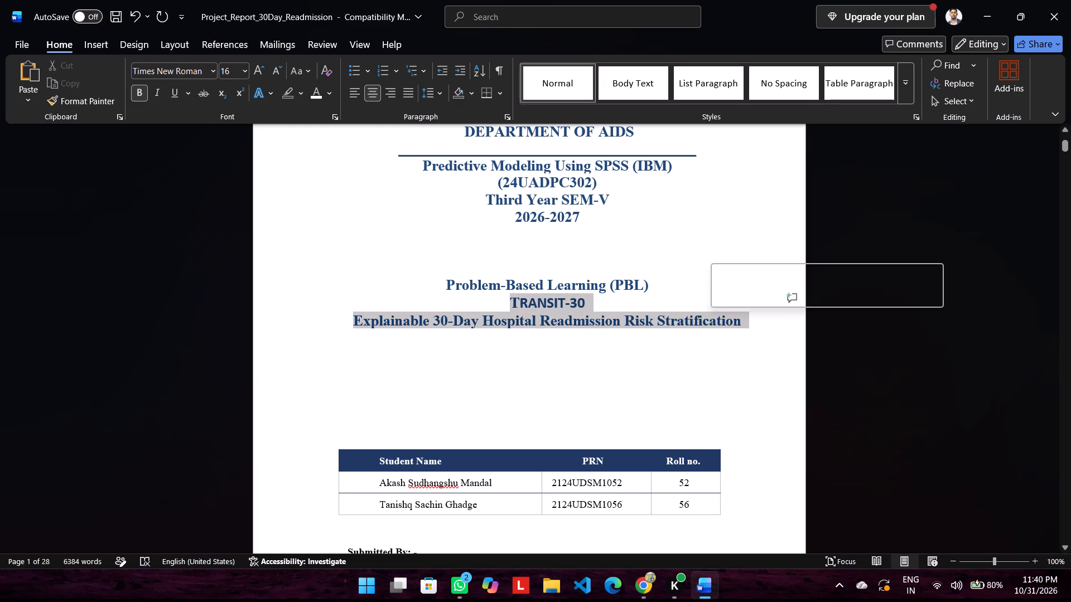
left_click(212, 69)
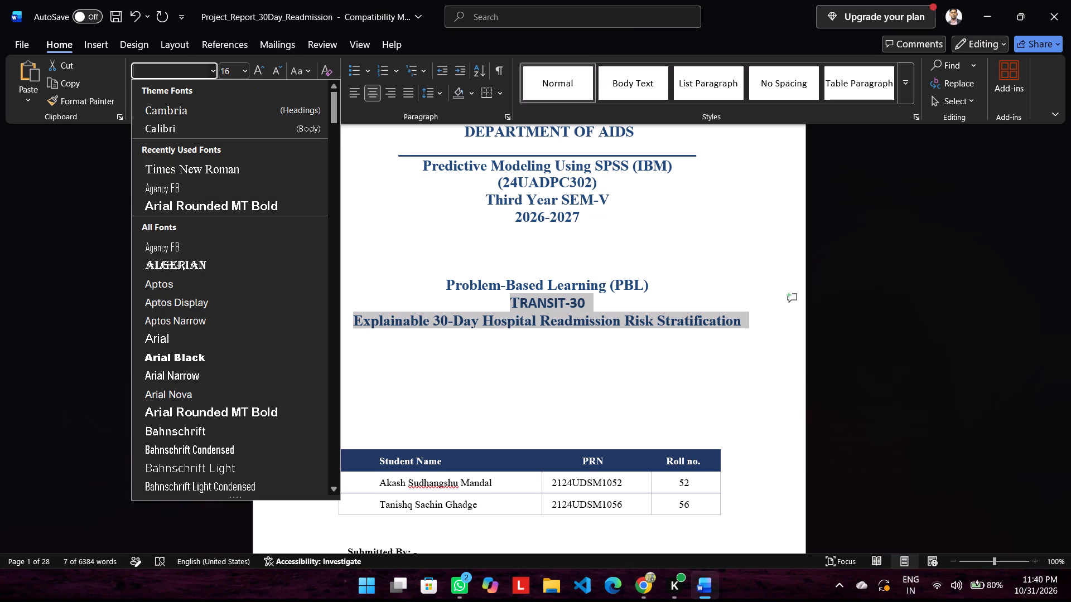
left_click(199, 167)
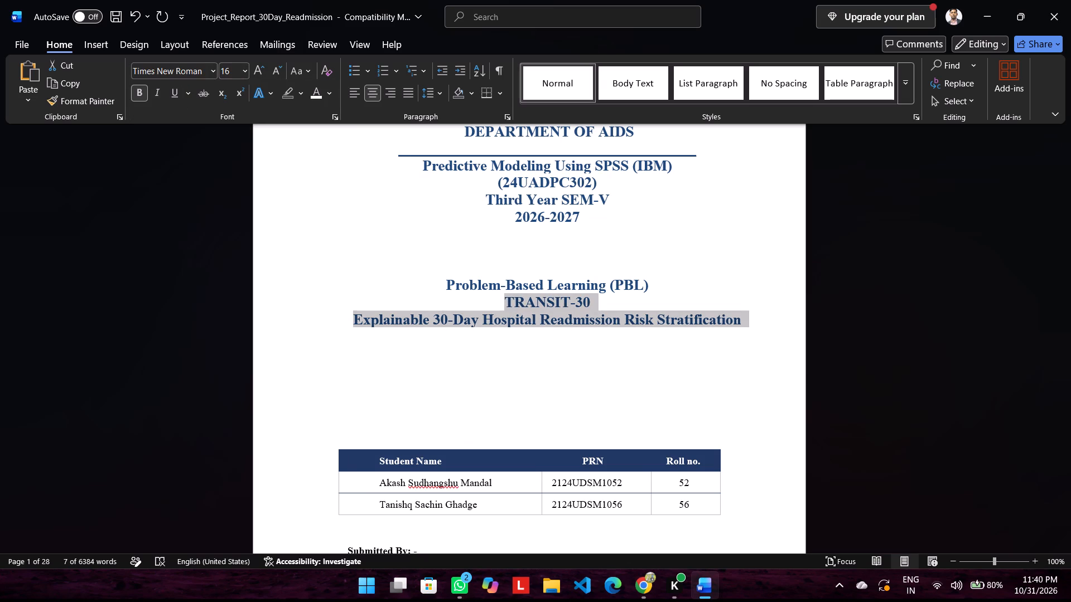
Remove surplus blank lines below the project title so "Submitted By" sits above the student table and the cover fits one page.
left_click(425, 348)
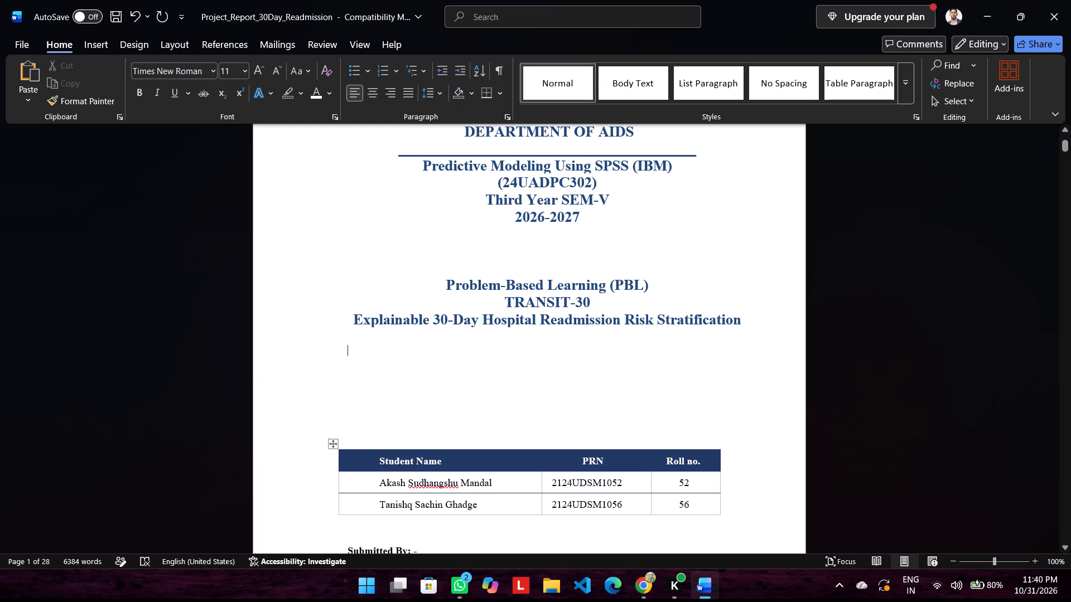
scroll(458, 458, "down", 1)
key("Down")
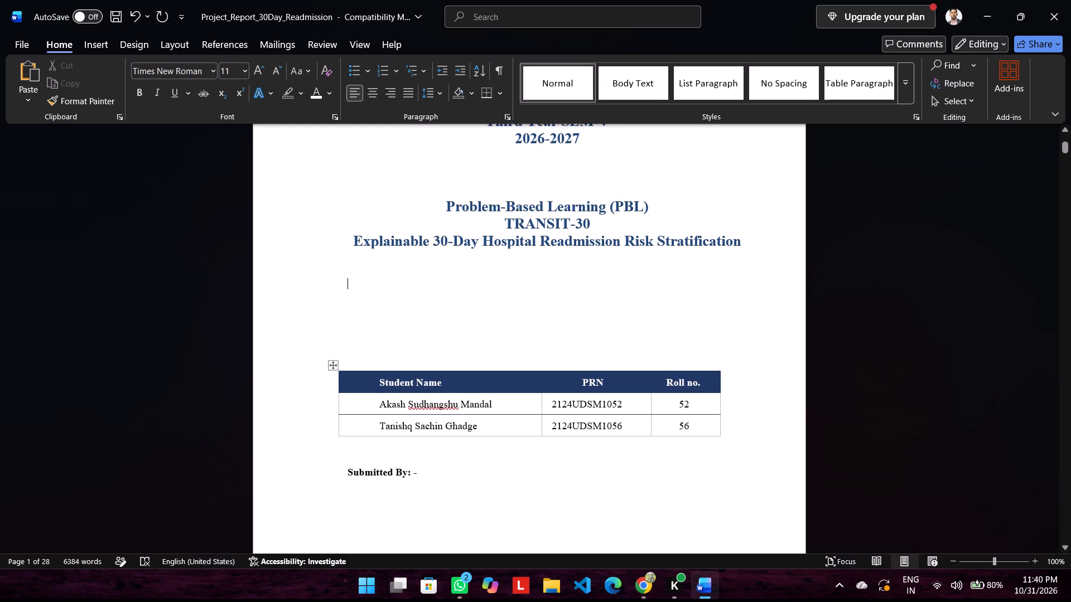
key("BackSpace")
key("BackSpace")
key("Down")
key("Down")
key("Down")
key("Down")
key("Down")
key("Down")
key("Down")
key("BackSpace")
key("BackSpace")
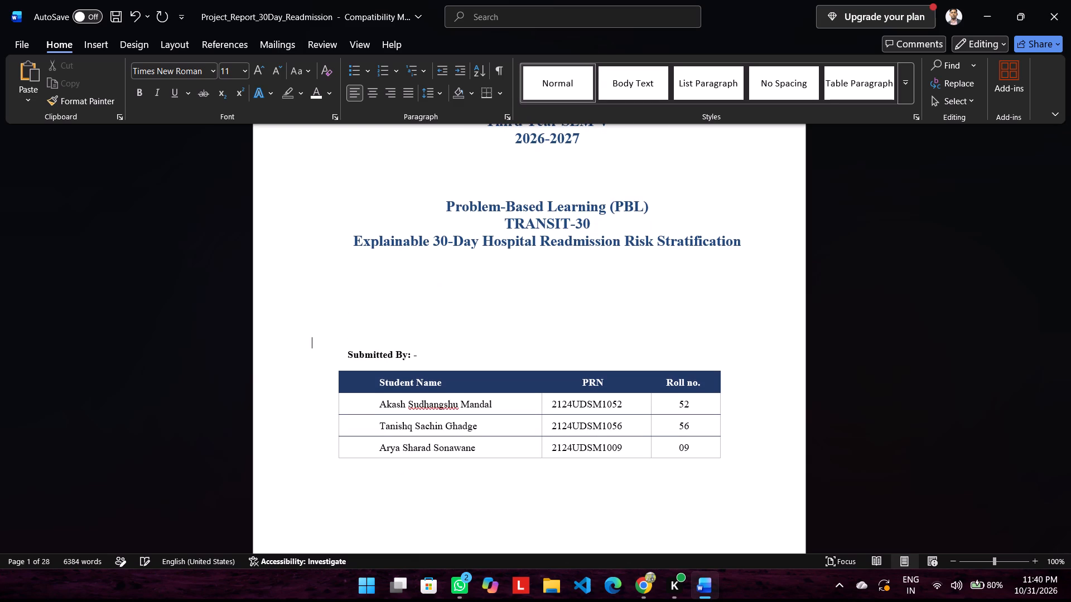
key("BackSpace")
key("Return")
Look through the report's pages from the cover to the Data Preprocessing & Cleaning section, checking the layout.
scroll(750, 356, "down", 1)
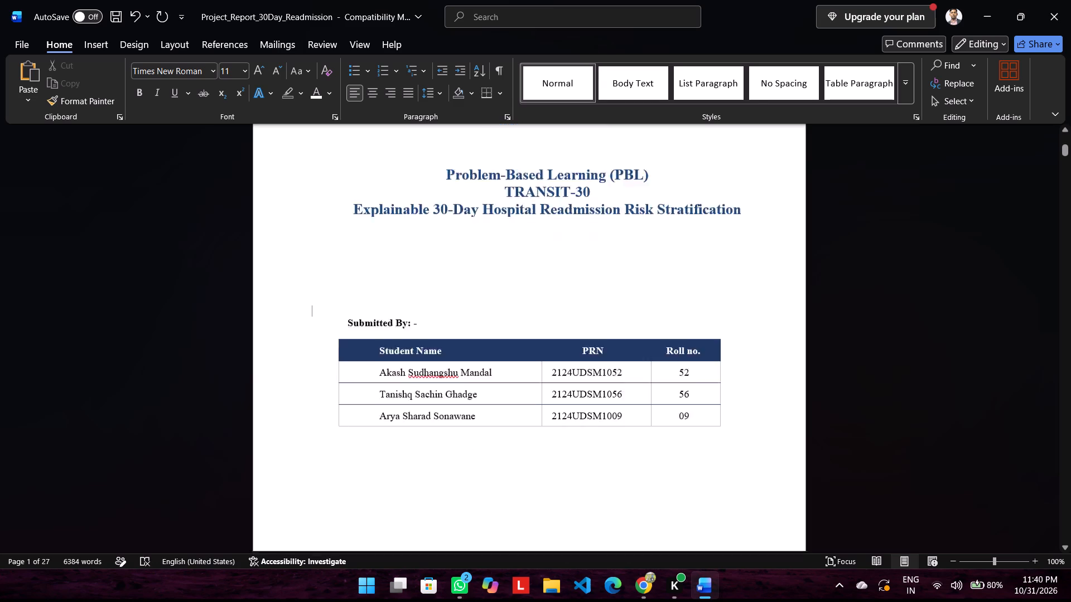
scroll(750, 356, "down", 4)
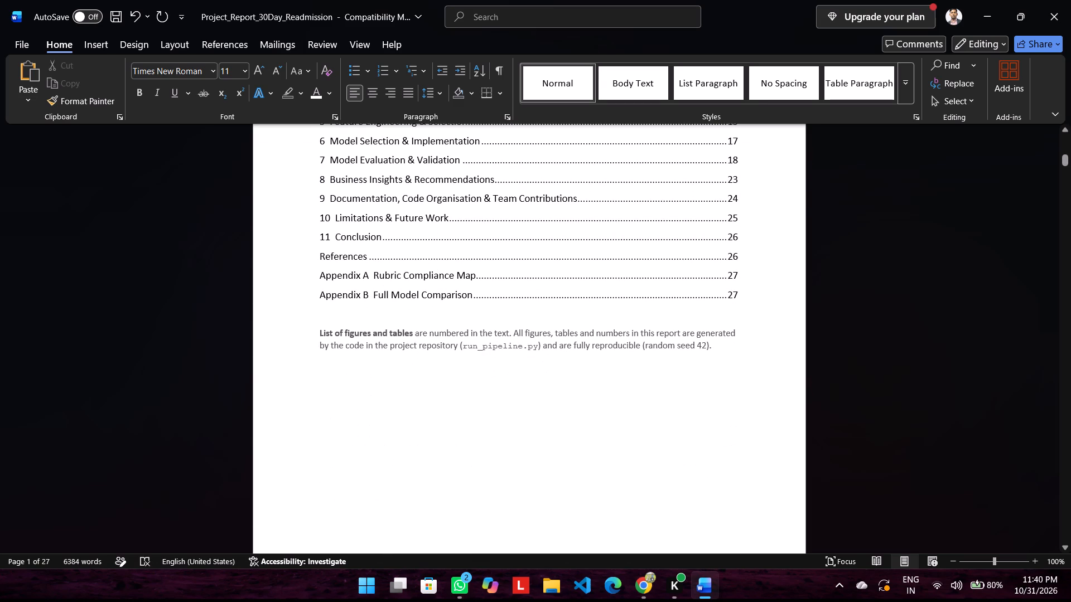
scroll(578, 347, "down", 3)
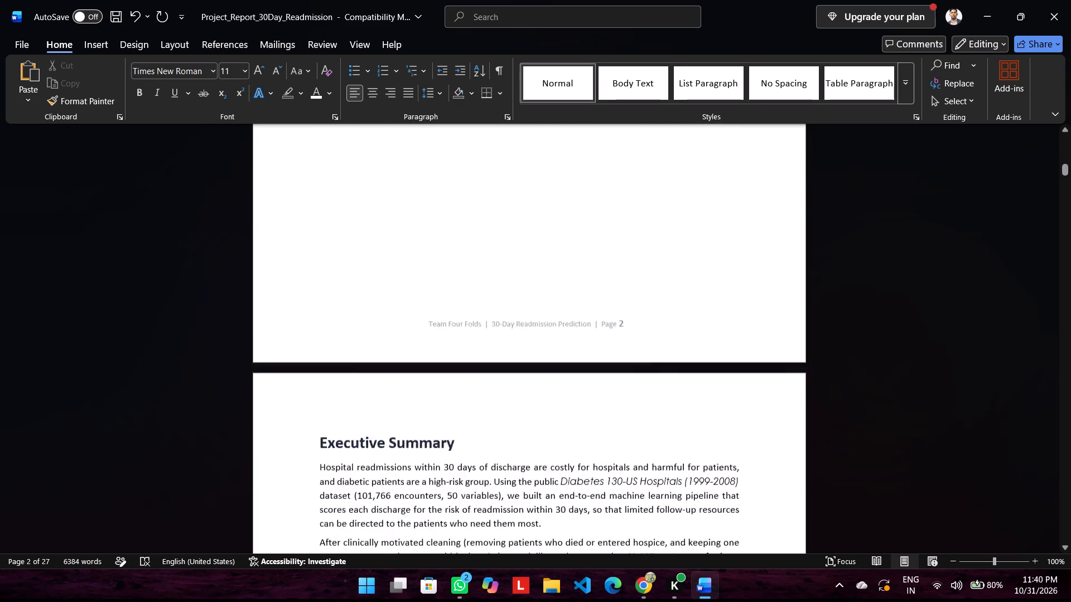
scroll(578, 347, "down", 5)
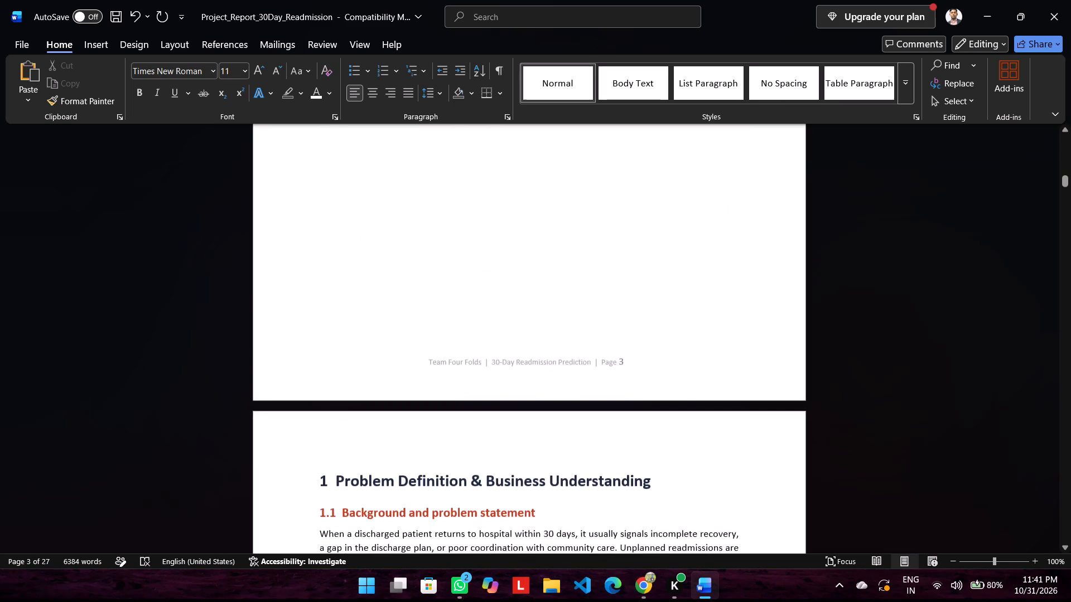
scroll(578, 347, "down", 7)
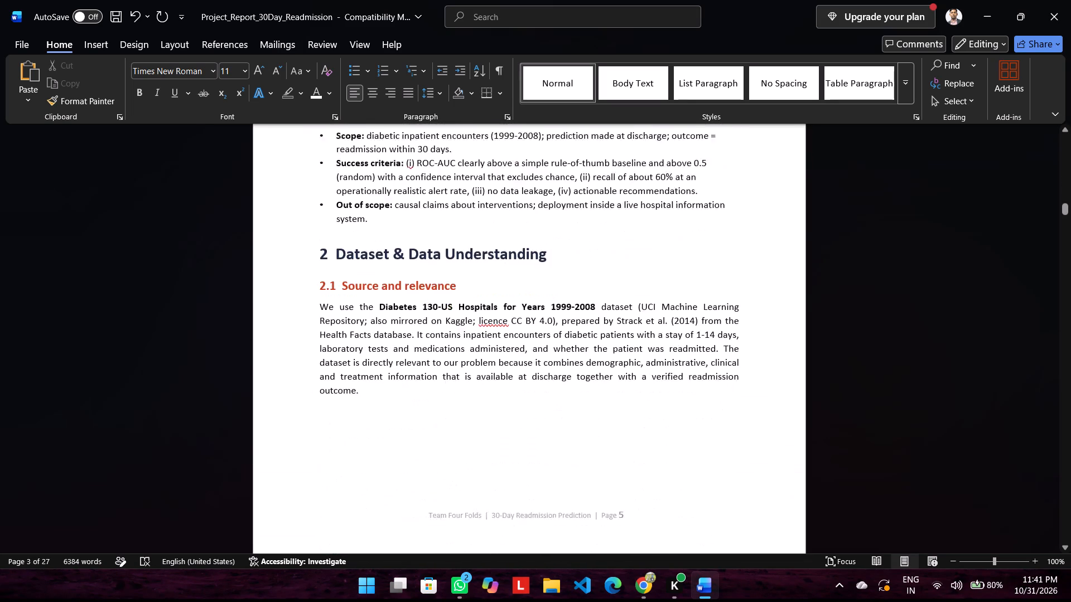
scroll(578, 347, "down", 2)
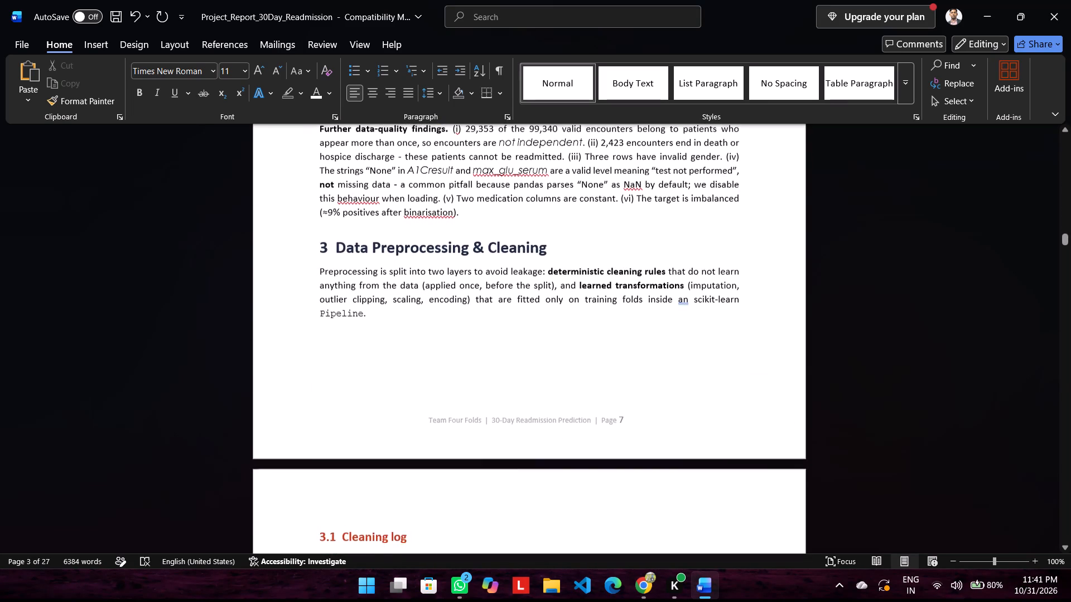
scroll(578, 347, "down", 2)
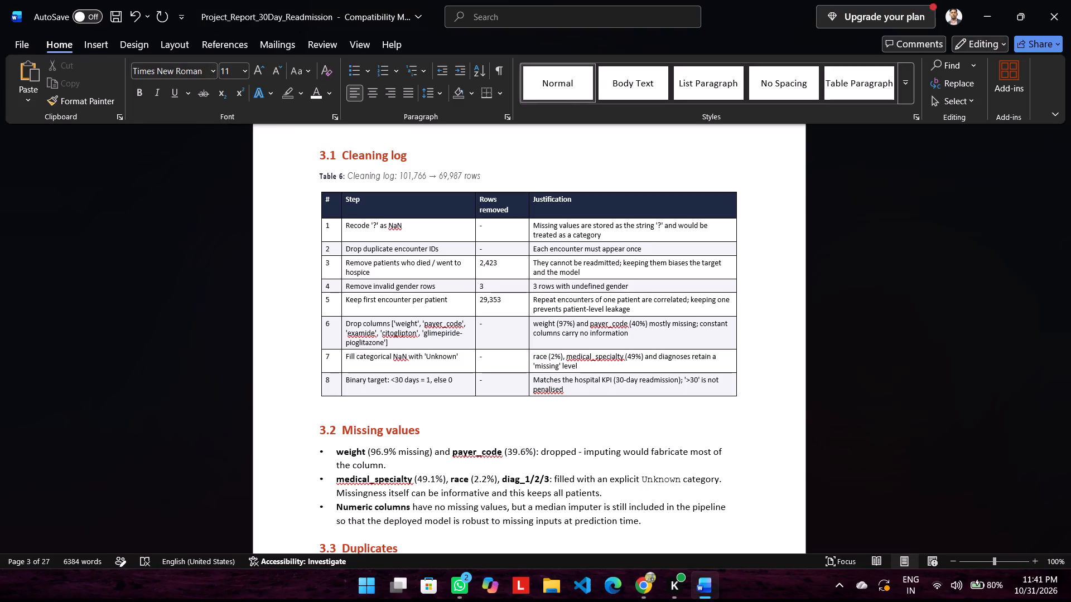
Save the report as a new Word document named "SPSS_PBL_PROJECT" in the Downloads folder.
left_click(27, 51)
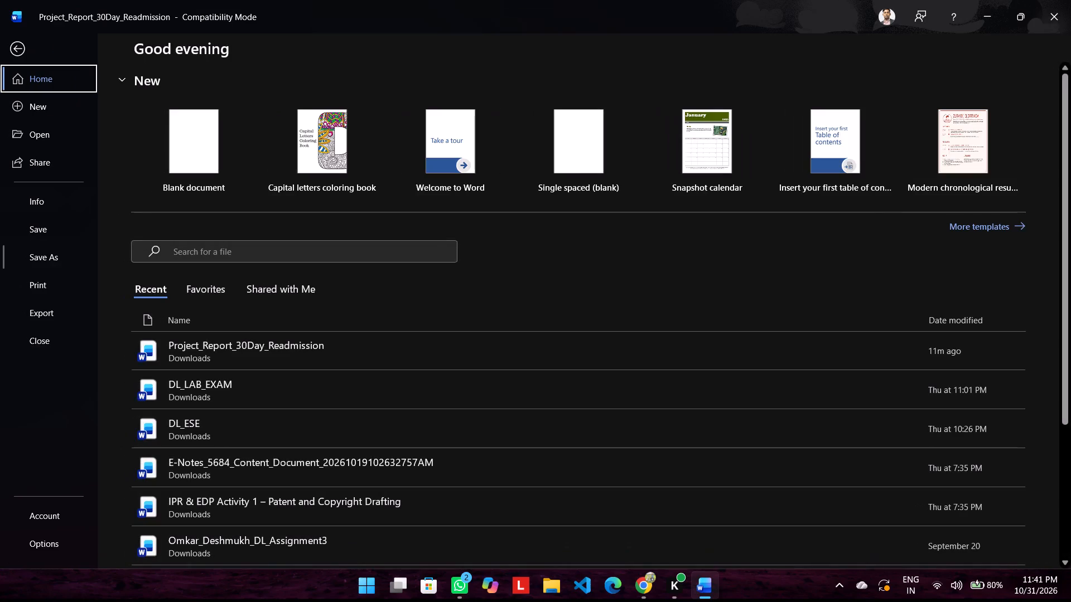
left_click(52, 260)
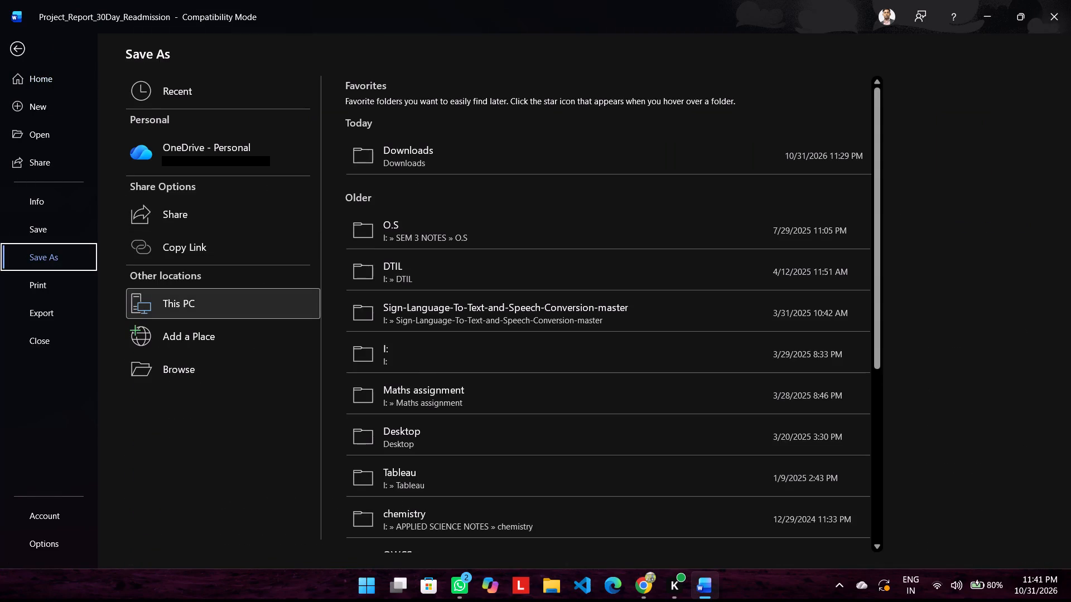
left_click(293, 308)
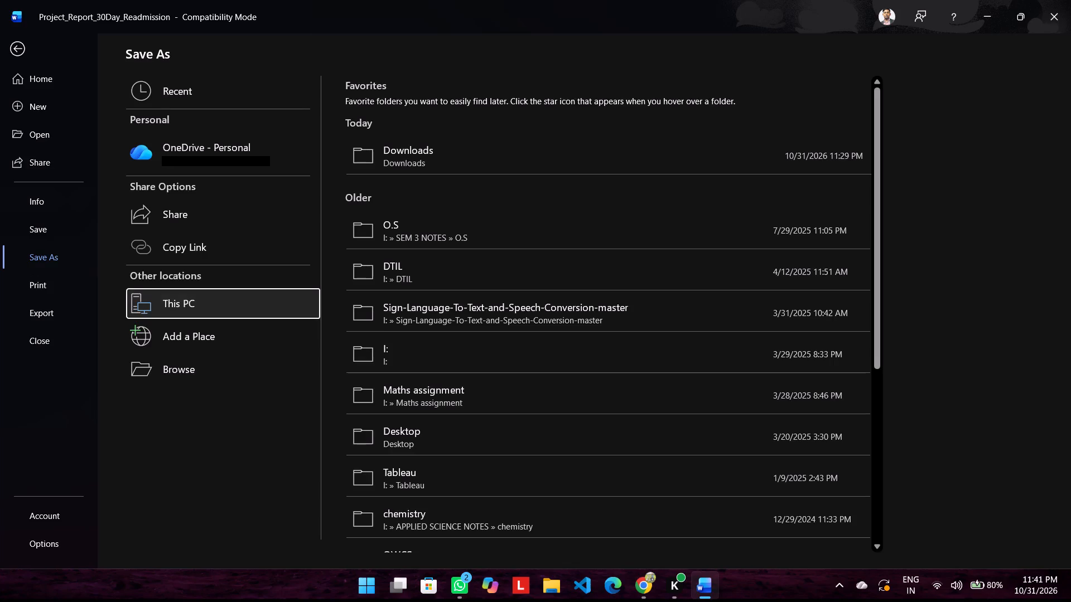
left_click(183, 302)
left_click(415, 164)
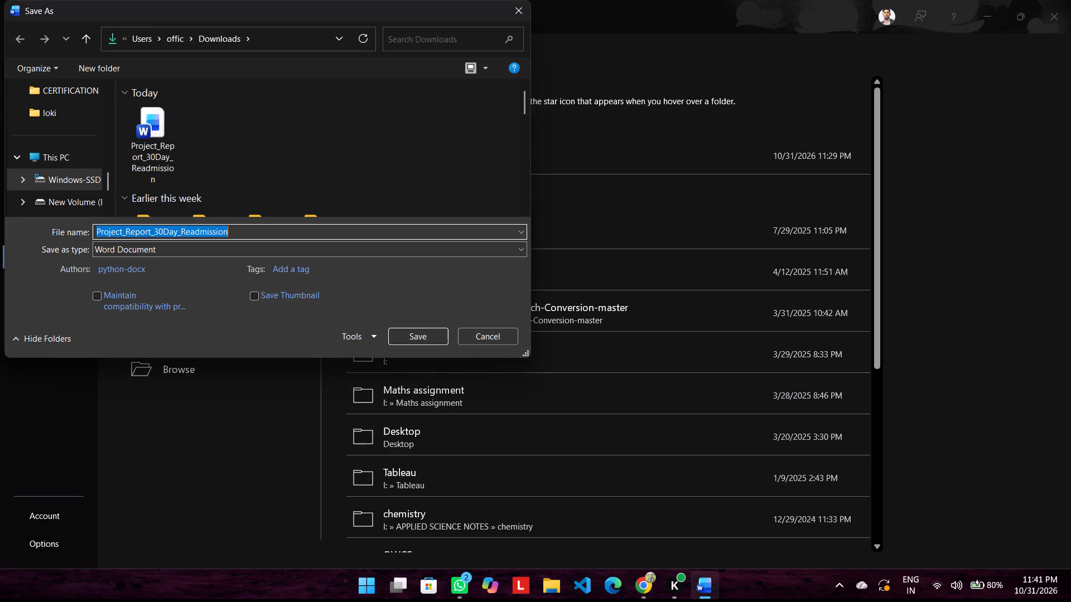
key("BackSpace")
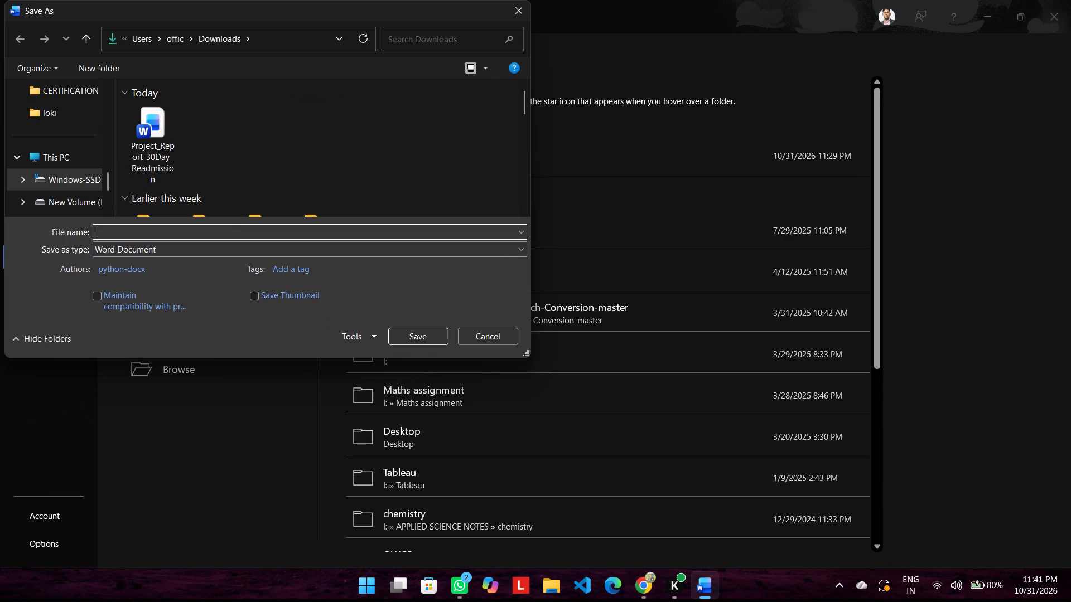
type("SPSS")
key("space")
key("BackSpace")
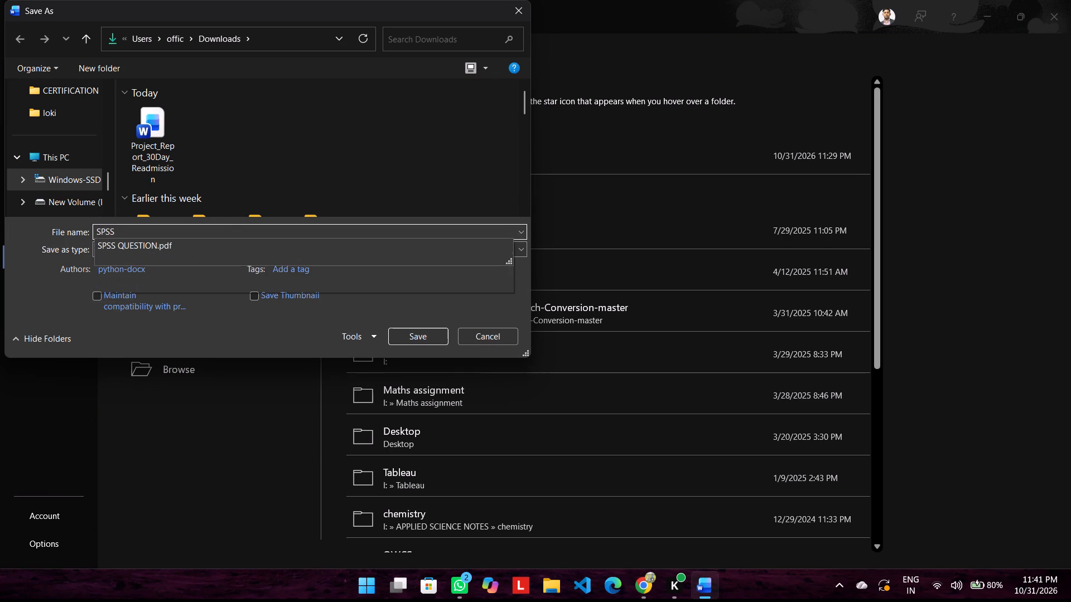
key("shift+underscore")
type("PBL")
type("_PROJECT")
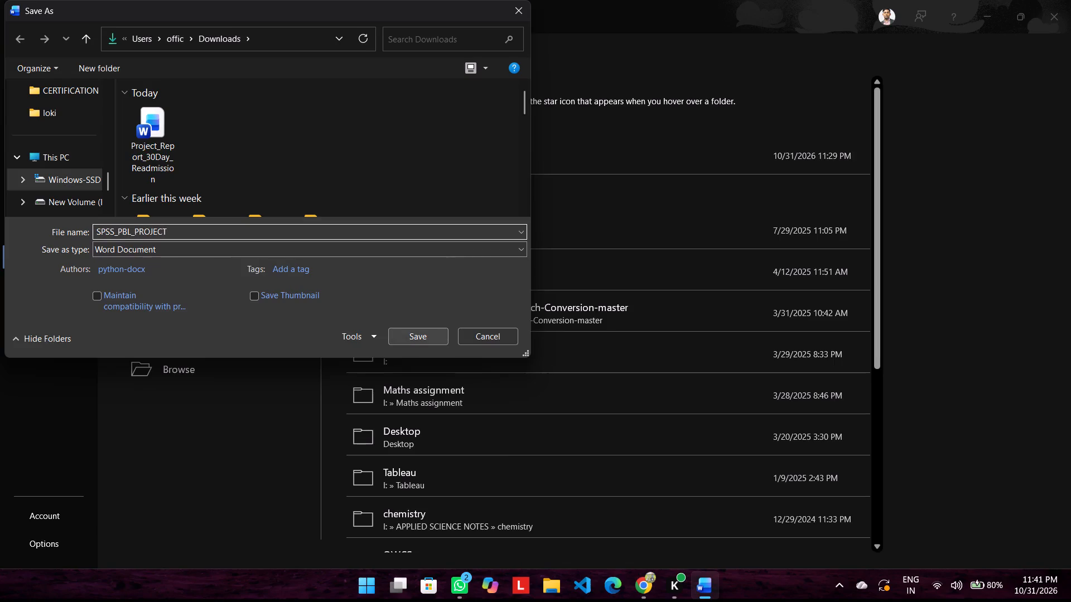
left_click(410, 339)
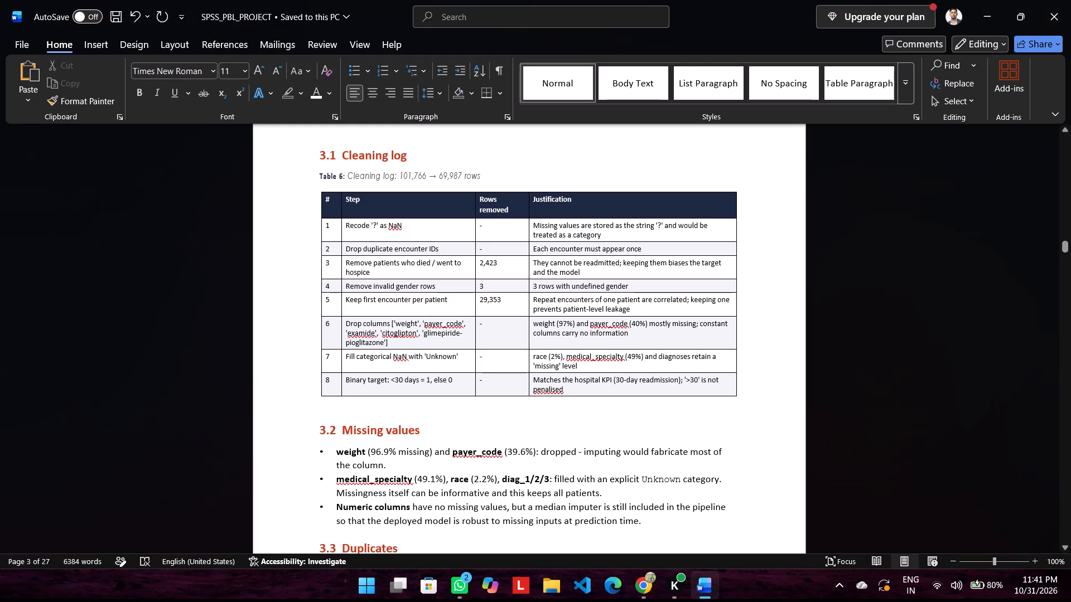
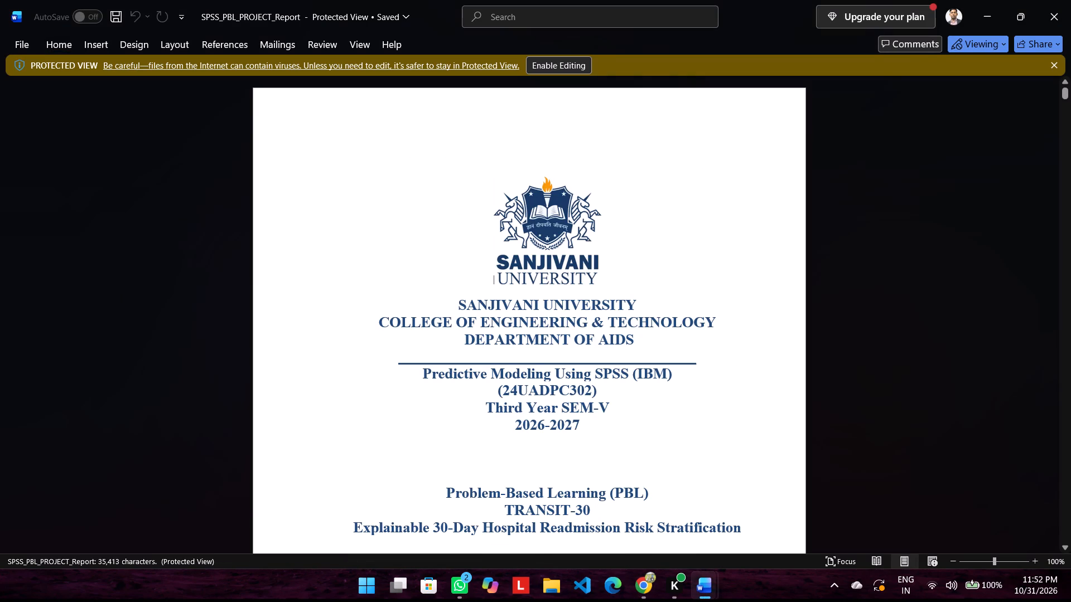
Examine the report's cover page, contents list and Executive Summary for the requested formatting.
scroll(693, 237, "down", 4)
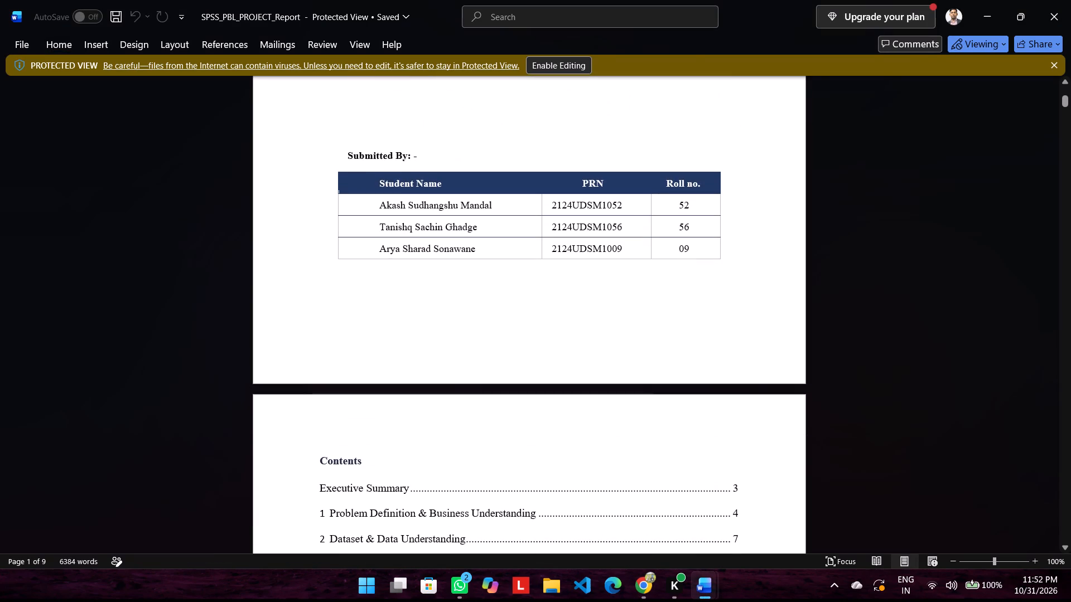
scroll(693, 237, "down", 3)
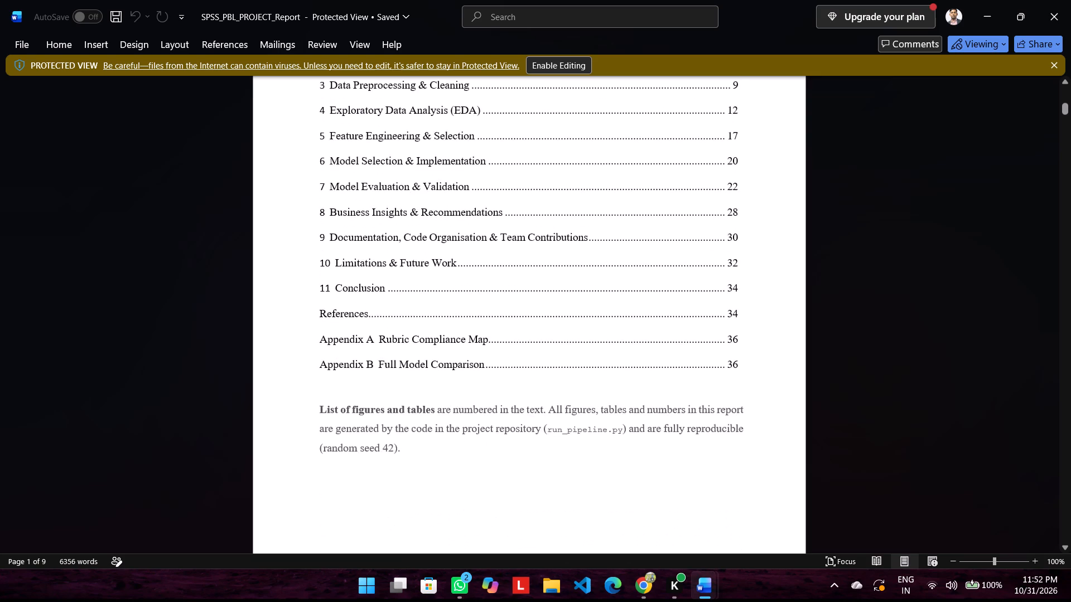
scroll(693, 237, "down", 3)
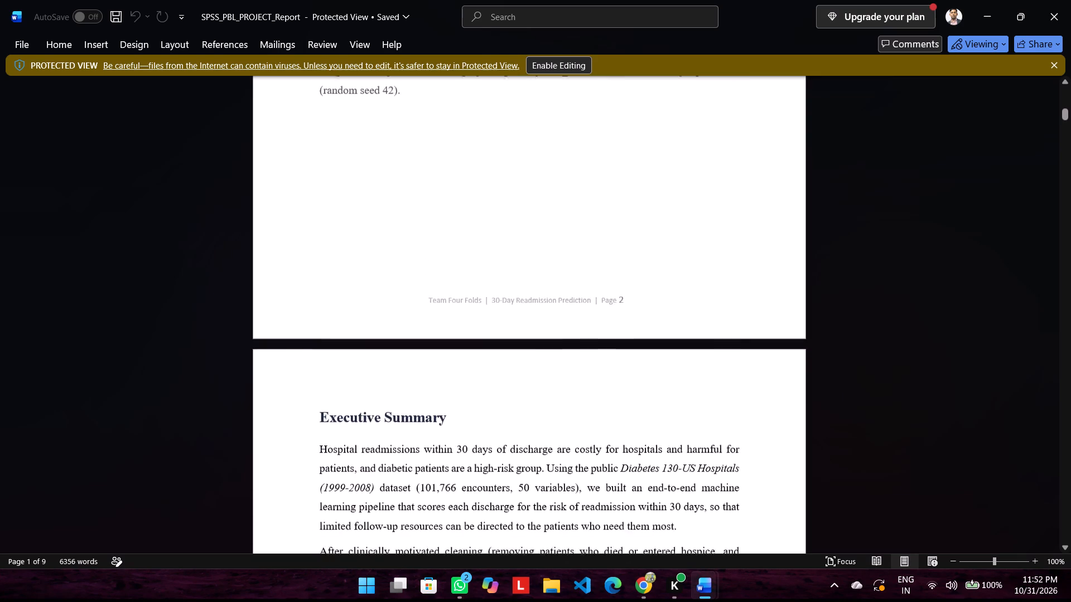
scroll(693, 237, "down", 2)
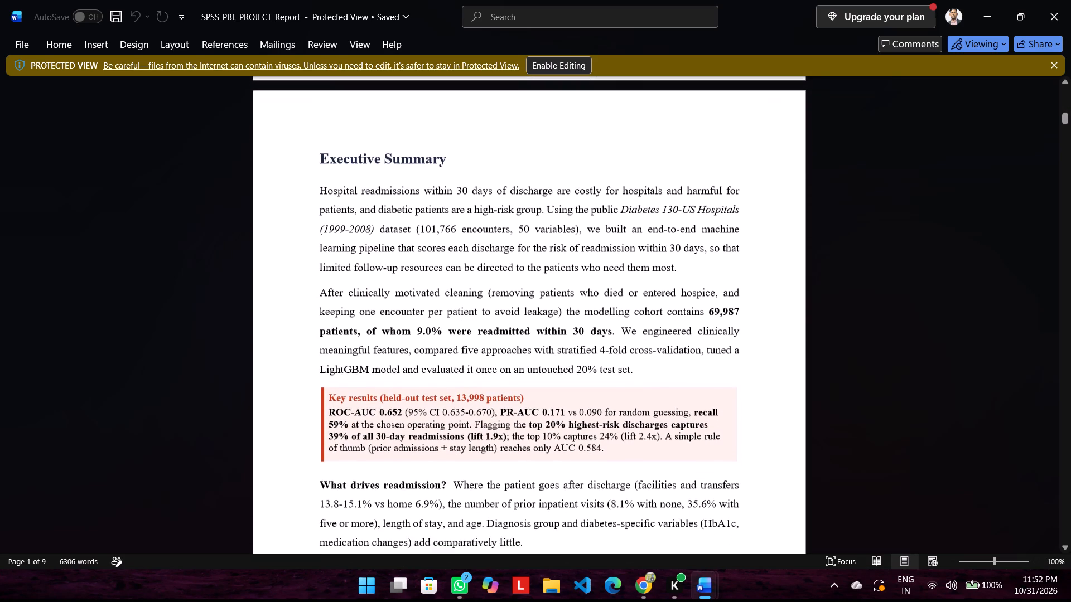
scroll(693, 237, "down", 1)
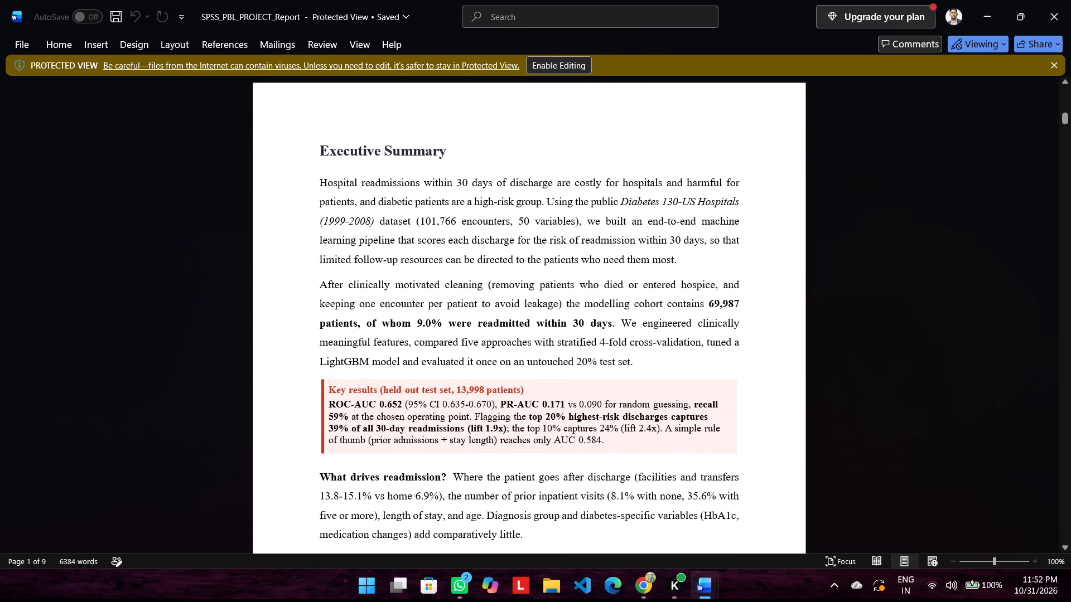
Enable editing for the downloaded report.
left_click(572, 70)
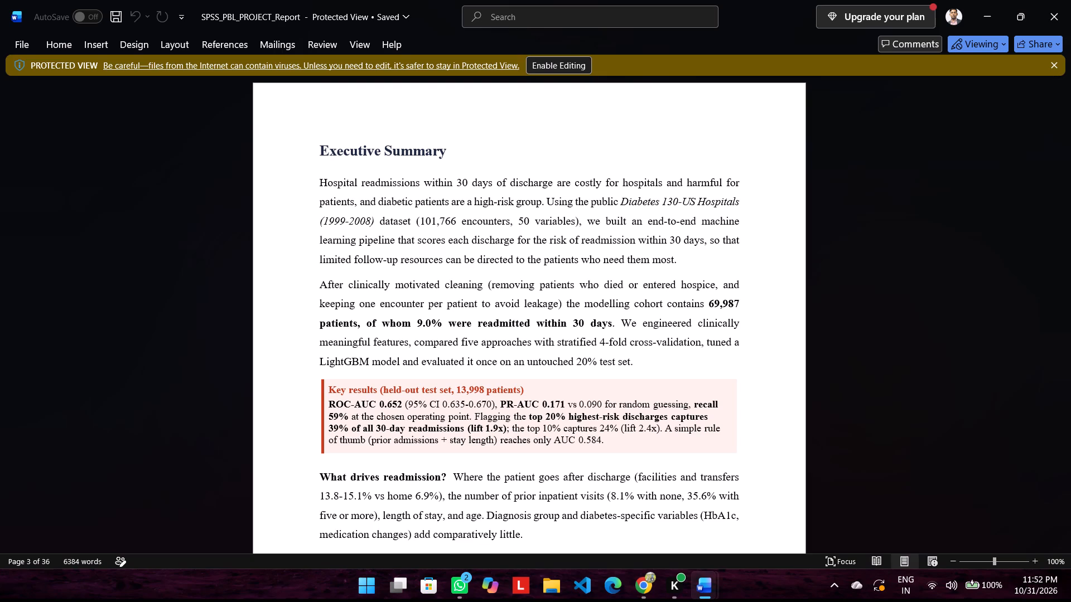
Review the report's cover page, student table, contents list and Executive Summary in the editable view.
scroll(537, 261, "down", 2)
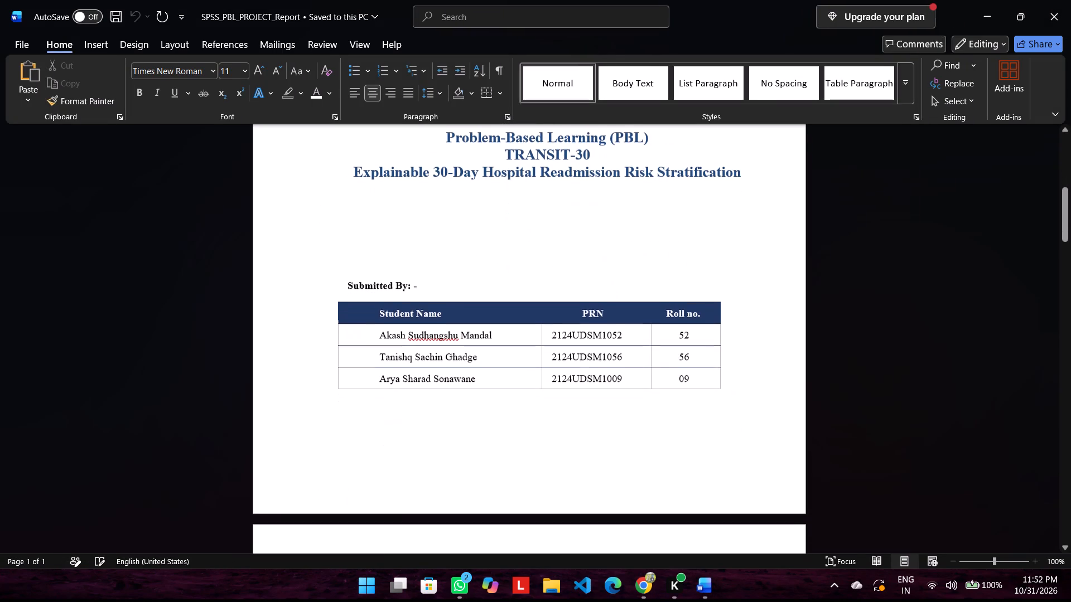
scroll(537, 261, "down", 4)
scroll(537, 261, "up", 2)
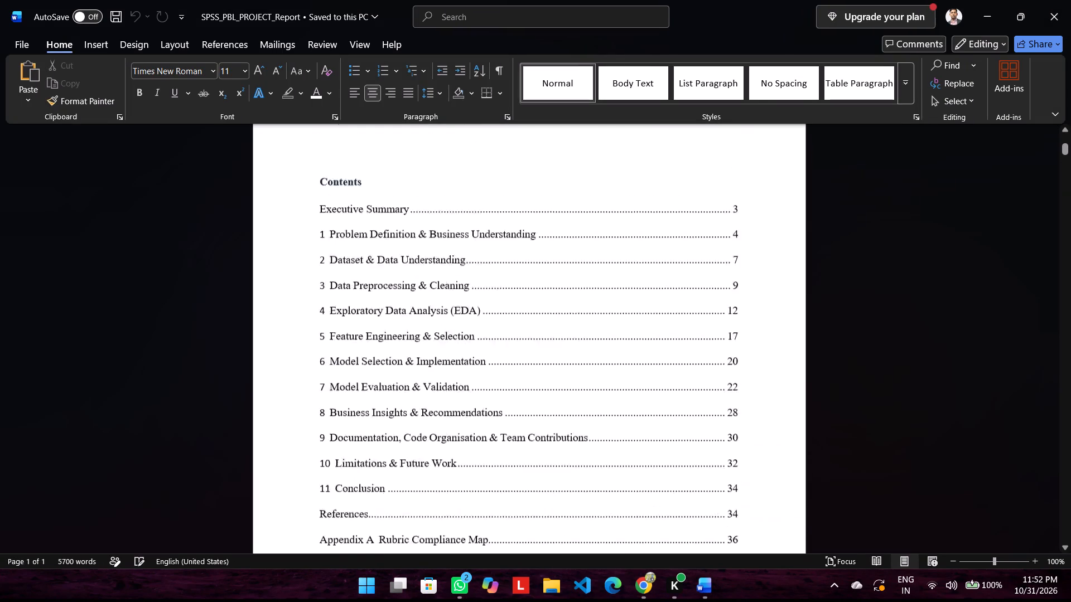
scroll(537, 261, "up", 2)
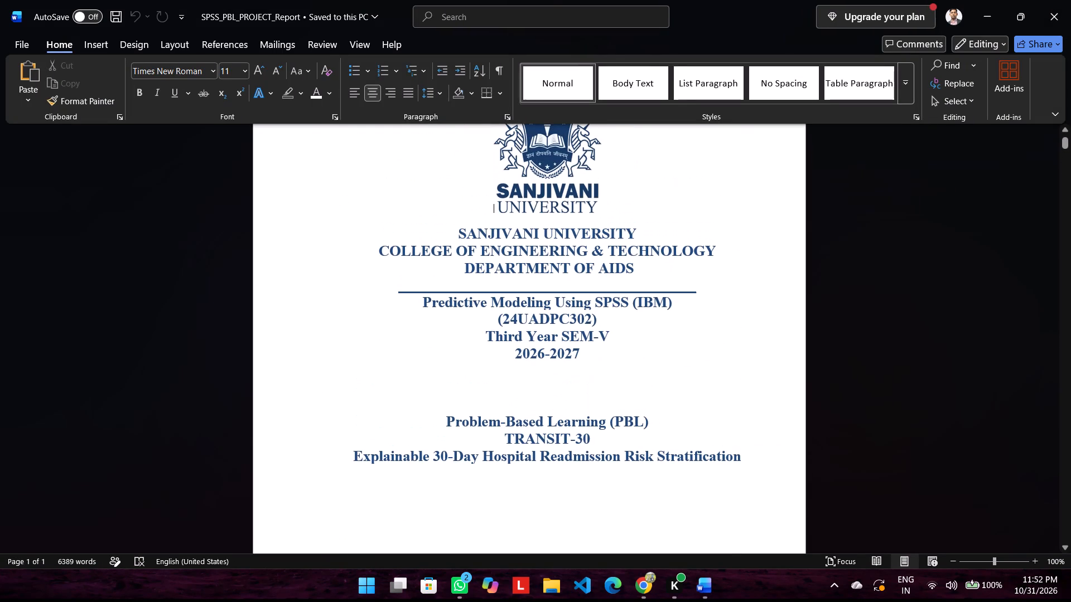
scroll(537, 261, "down", 6)
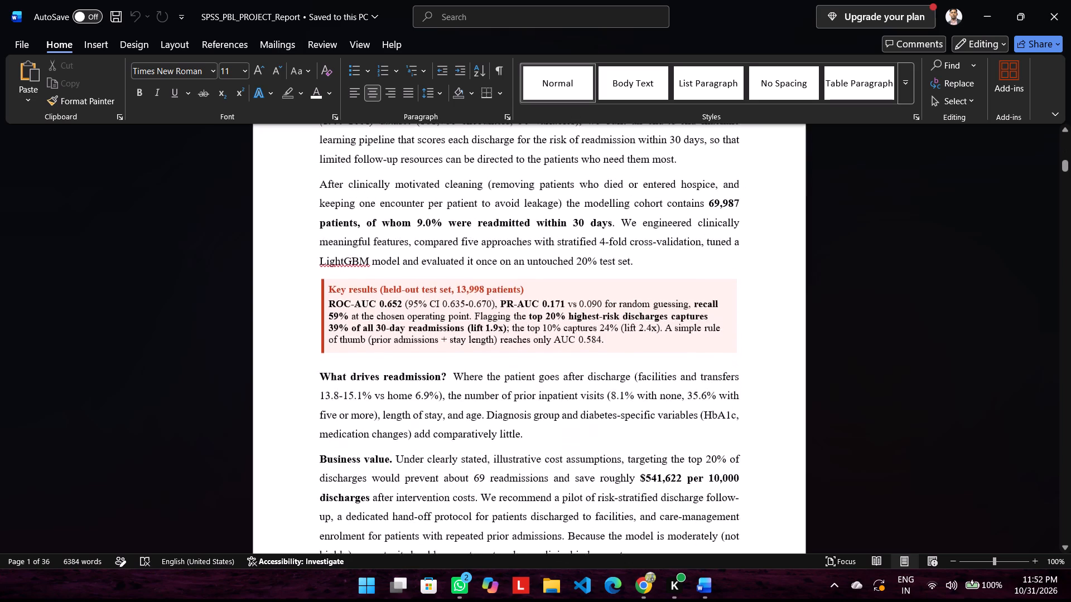
scroll(537, 261, "down", 6)
Examine the page layout, headings and tables from section 1.5 Key Performance Indicators to section 2.2 Size, structure and data types.
scroll(537, 261, "down", 1)
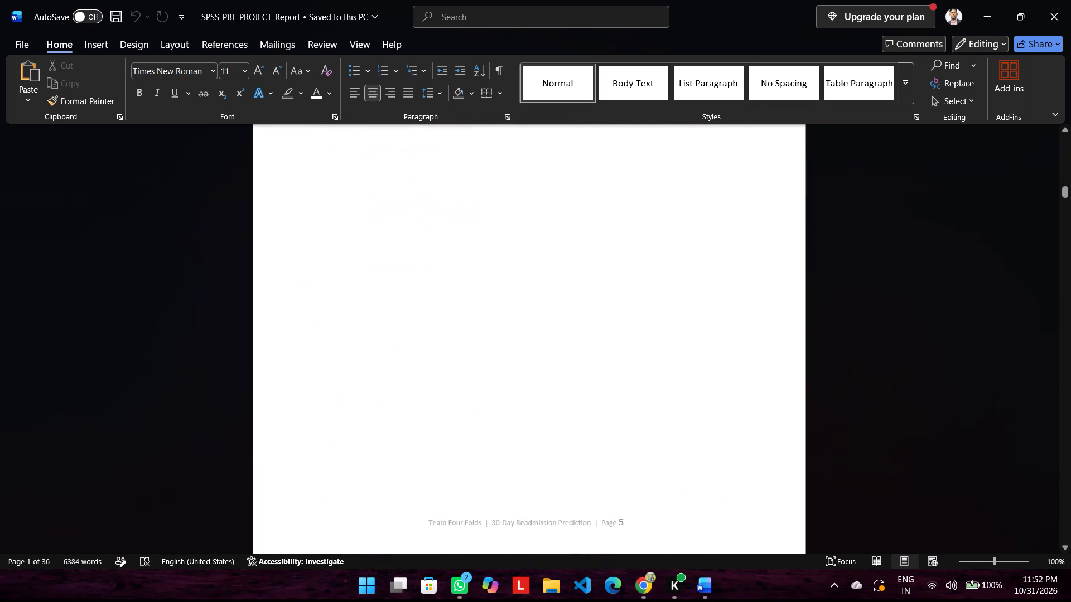
scroll(537, 261, "down", 1)
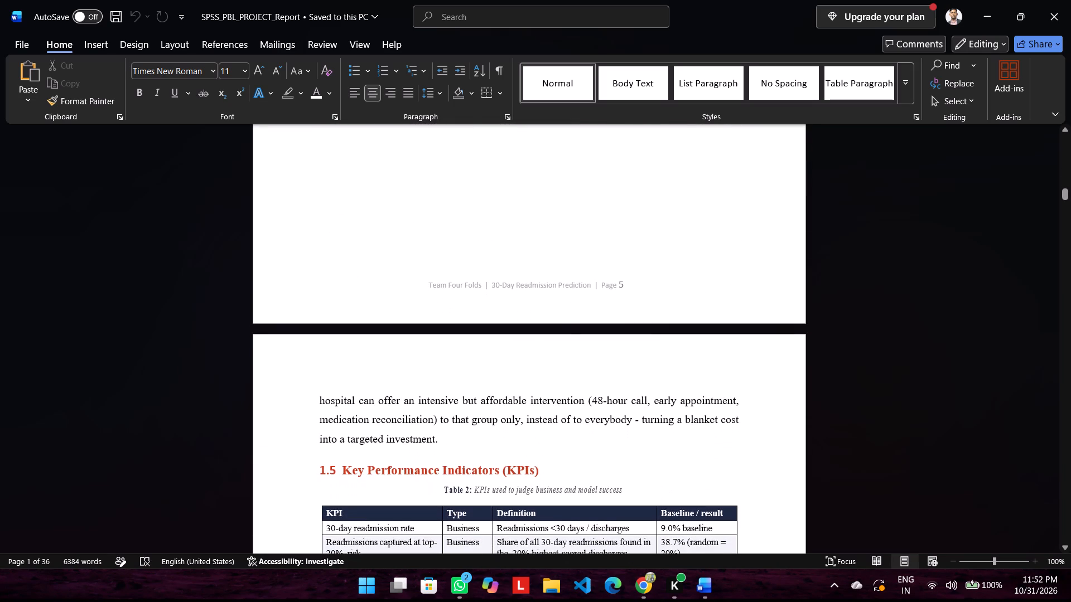
scroll(537, 261, "down", 1)
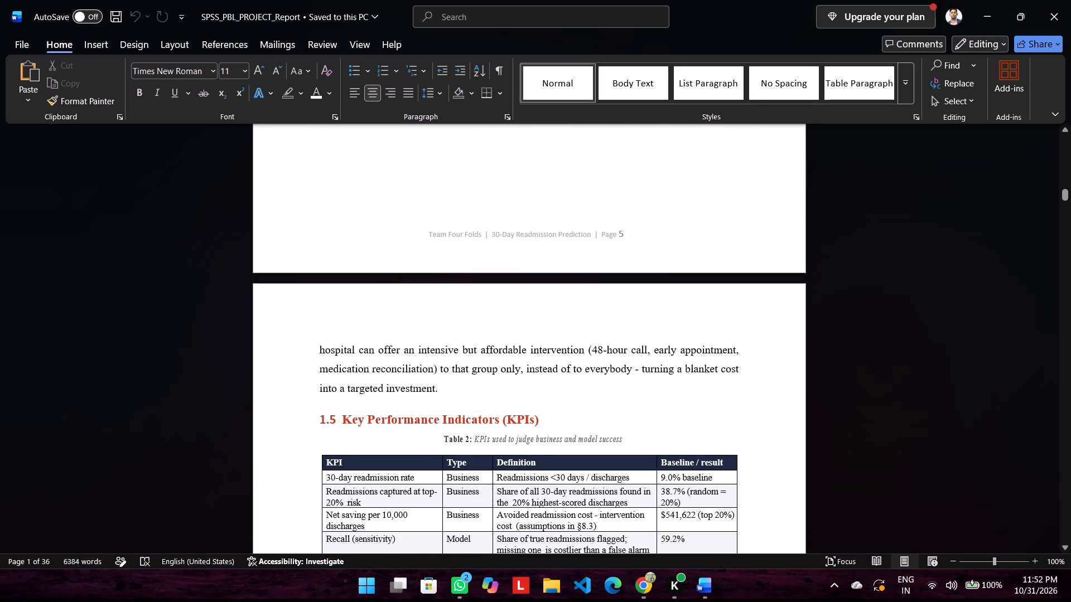
scroll(537, 261, "down", 4)
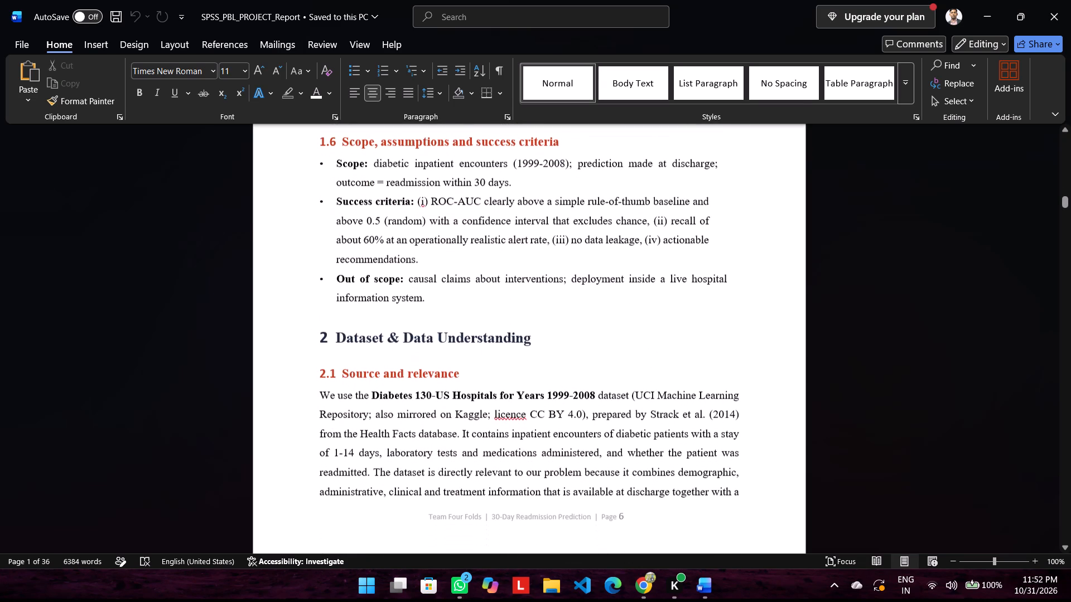
scroll(537, 261, "down", 1)
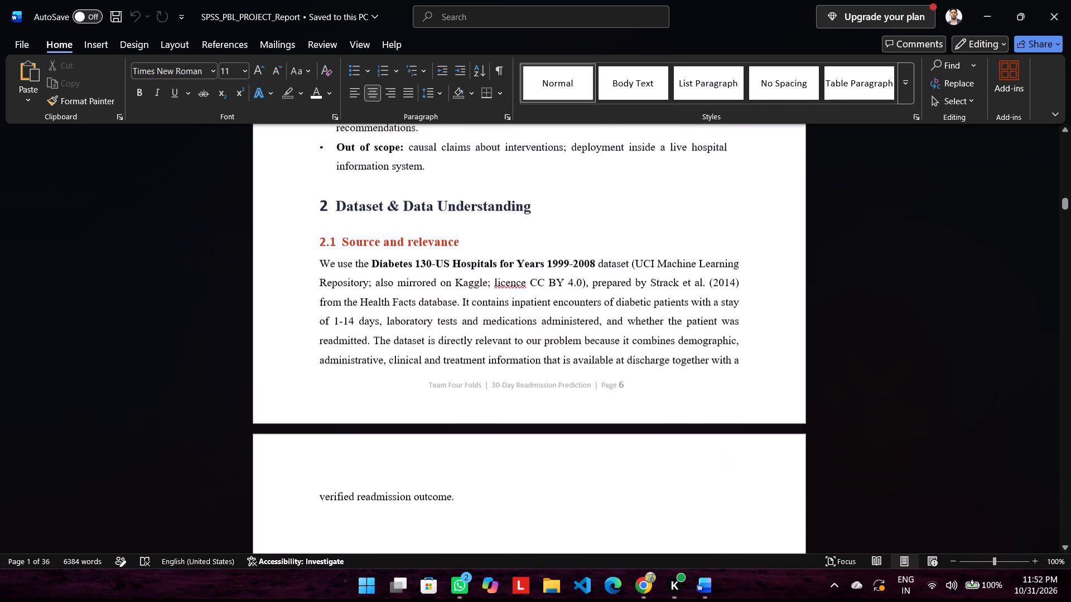
scroll(537, 261, "down", 1)
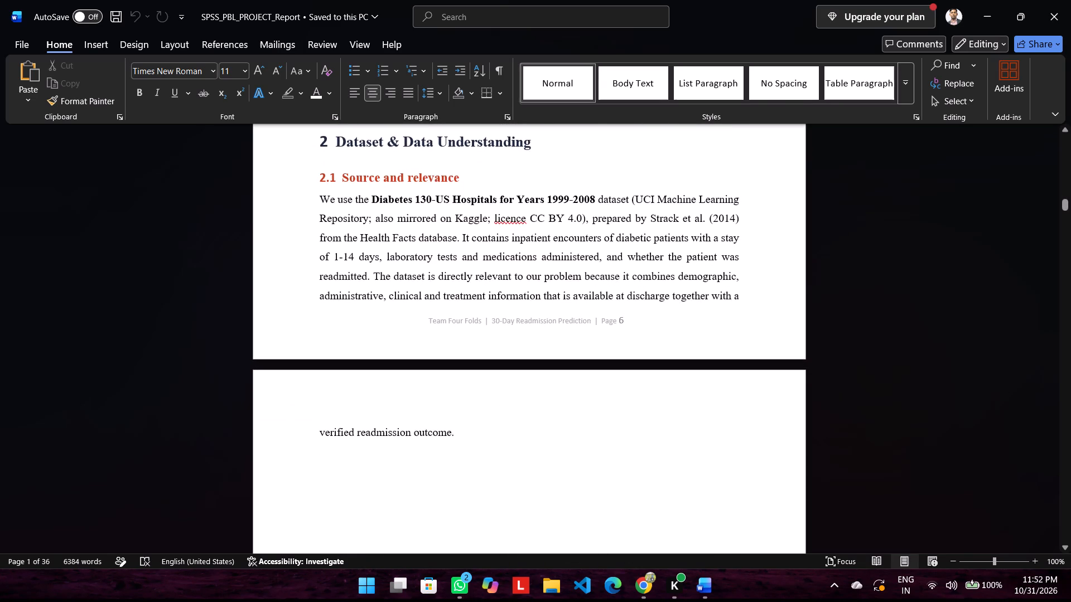
scroll(537, 261, "down", 2)
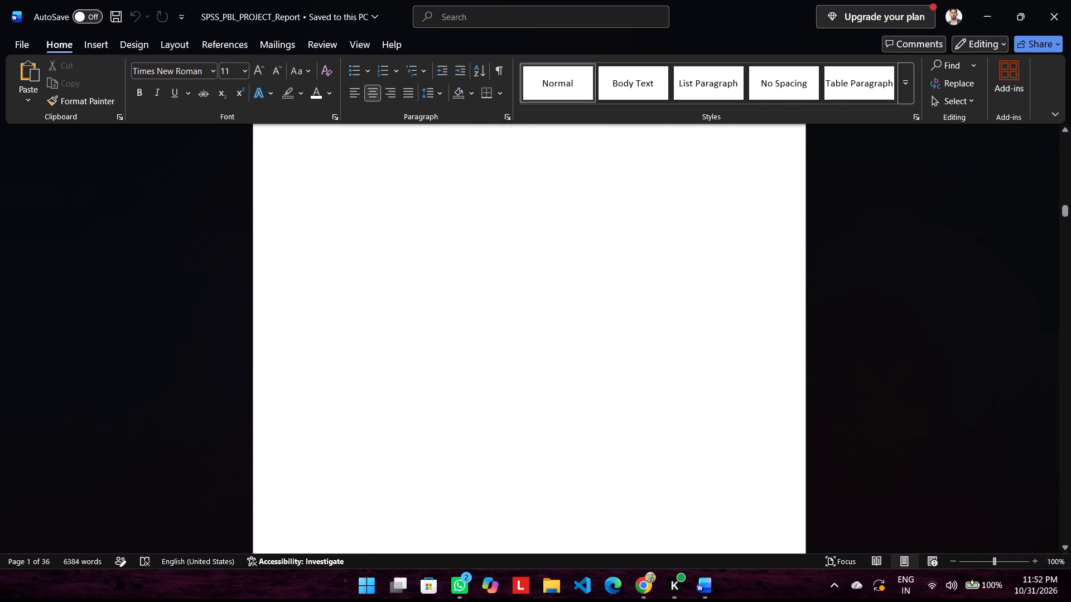
scroll(537, 261, "down", 3)
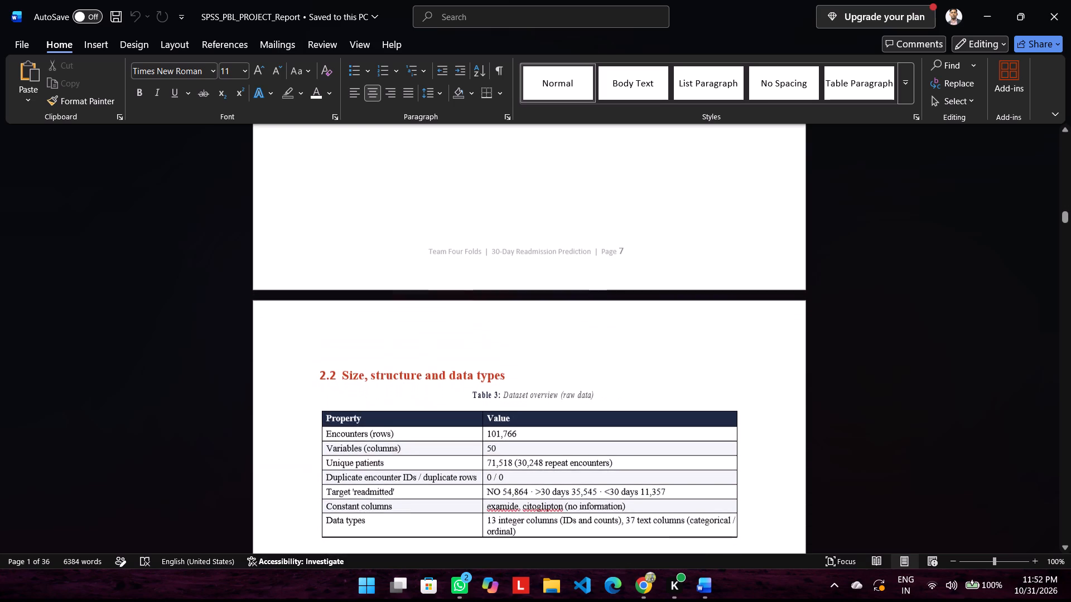
scroll(537, 261, "down", 1)
scroll(537, 261, "up", 5)
scroll(537, 261, "down", 1)
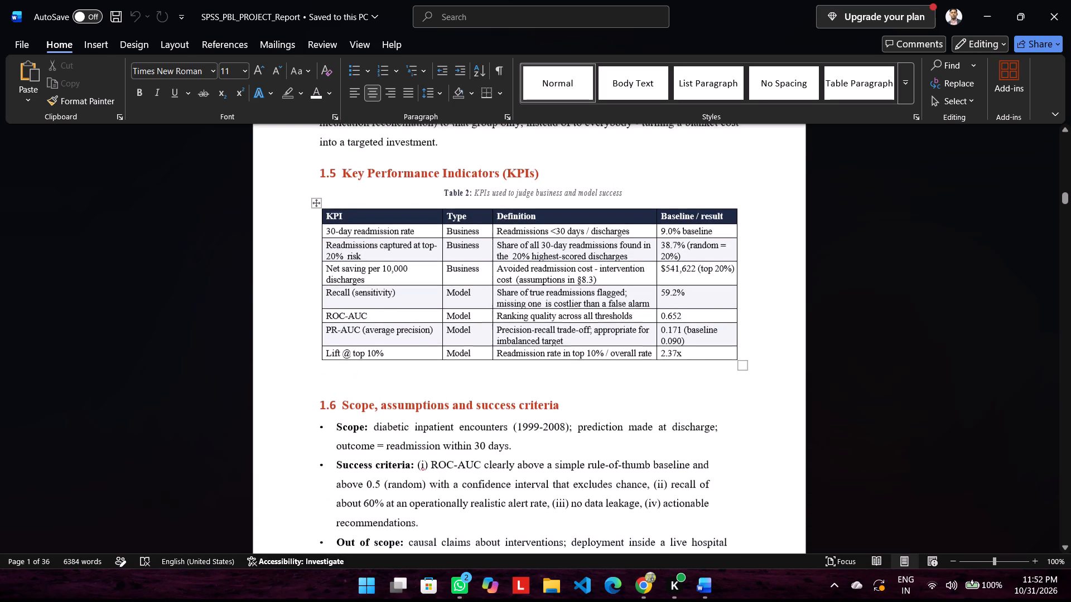
scroll(537, 261, "down", 3)
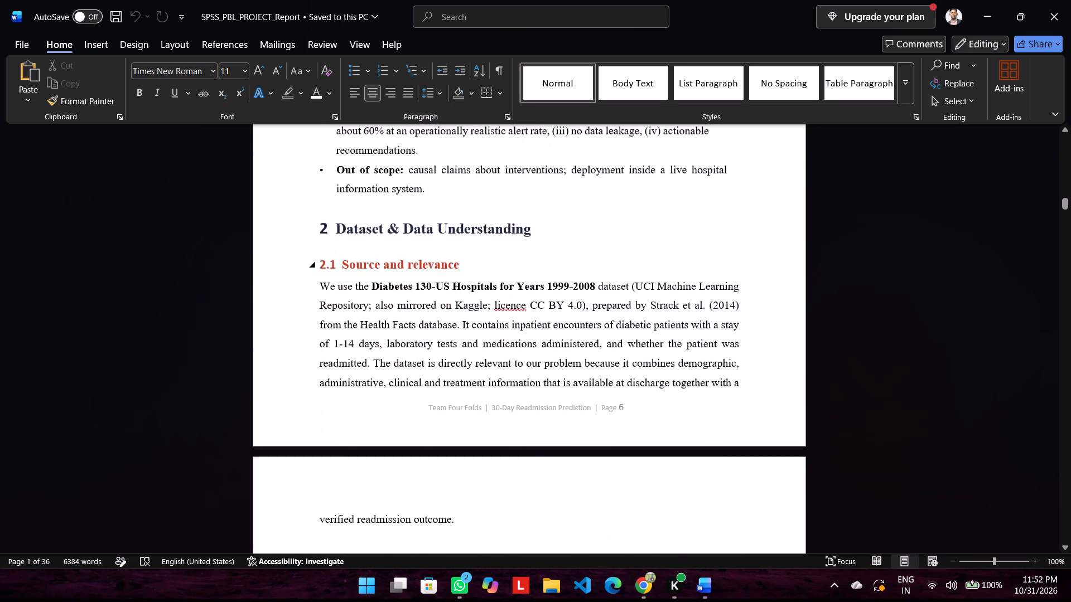
scroll(537, 261, "down", 3)
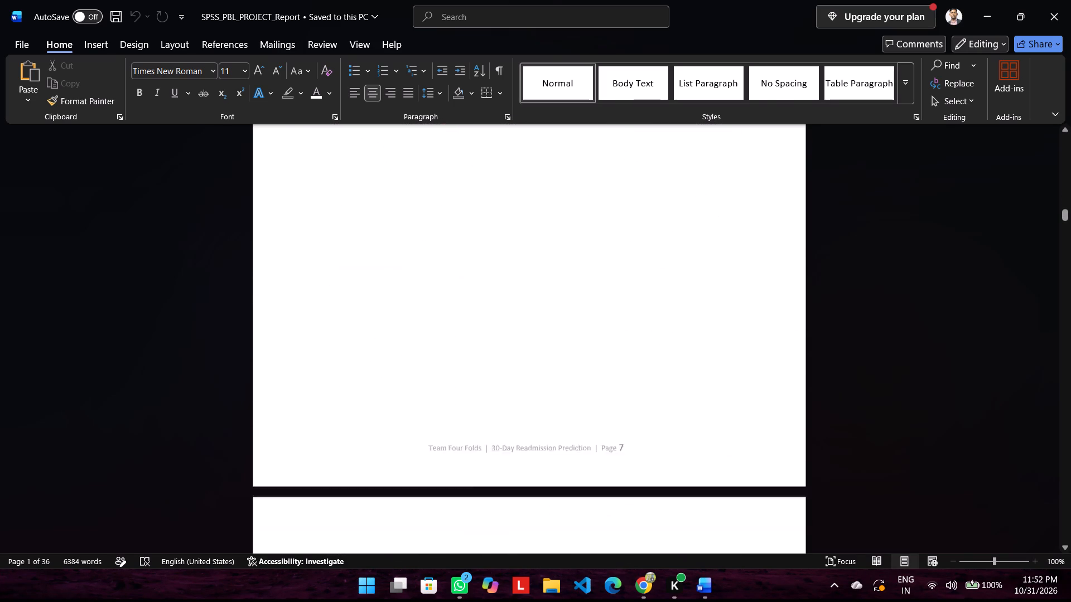
Examine the rest of the report's layout, from the 2.3 Data dictionary through the EDA figures and References to Appendix B.
scroll(537, 261, "down", 3)
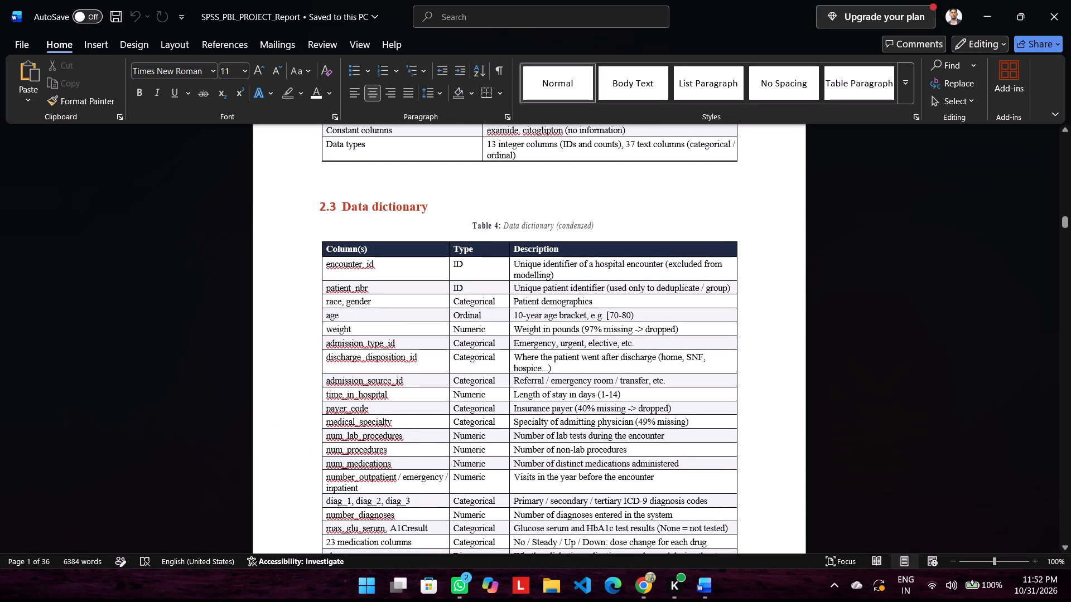
scroll(537, 261, "down", 2)
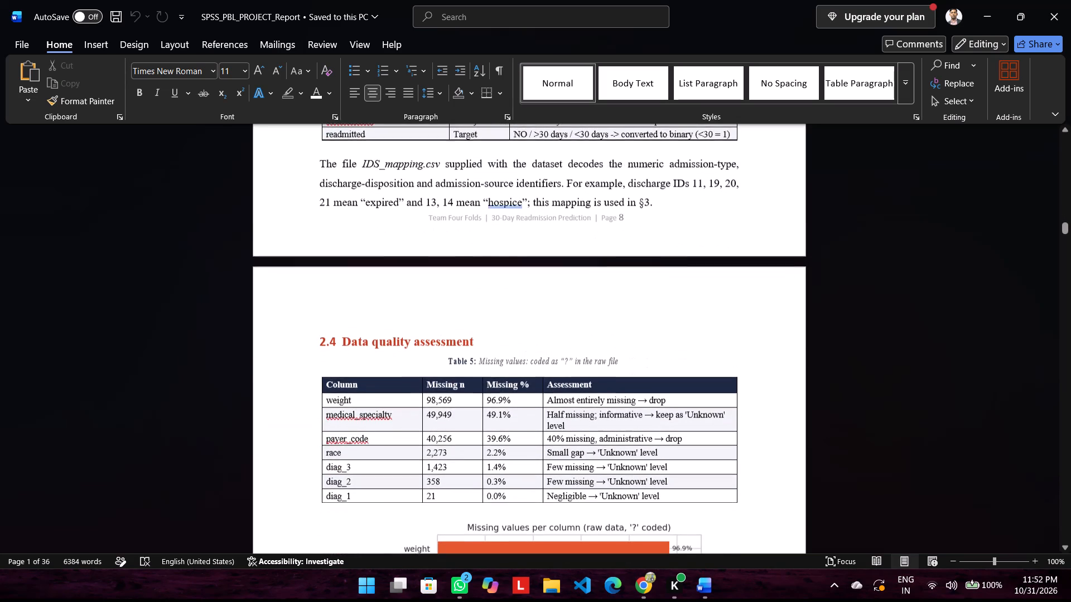
scroll(537, 261, "down", 1)
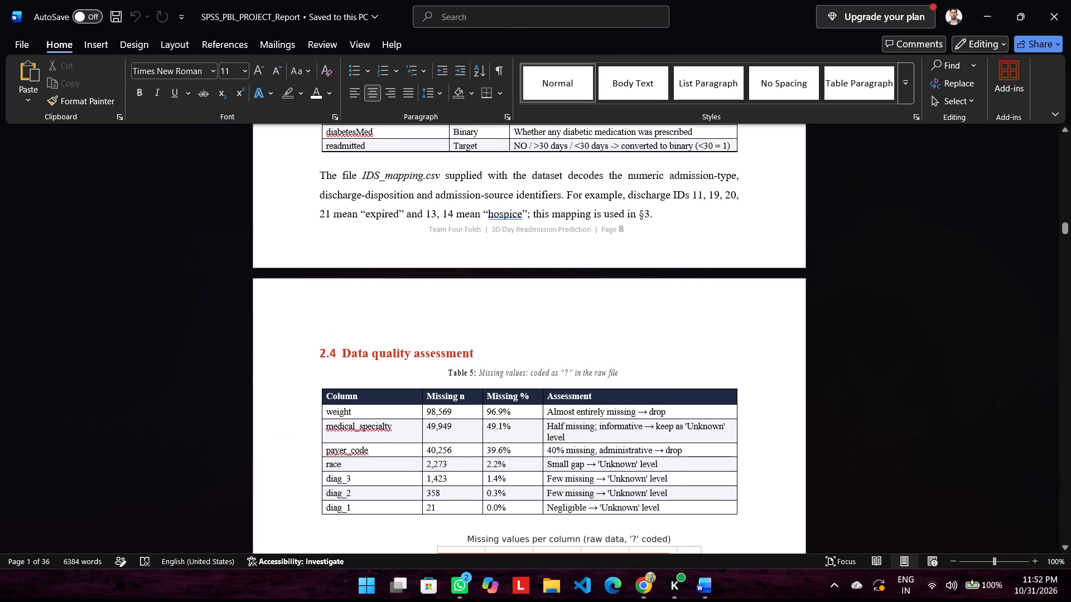
scroll(500, 304, "down", 17)
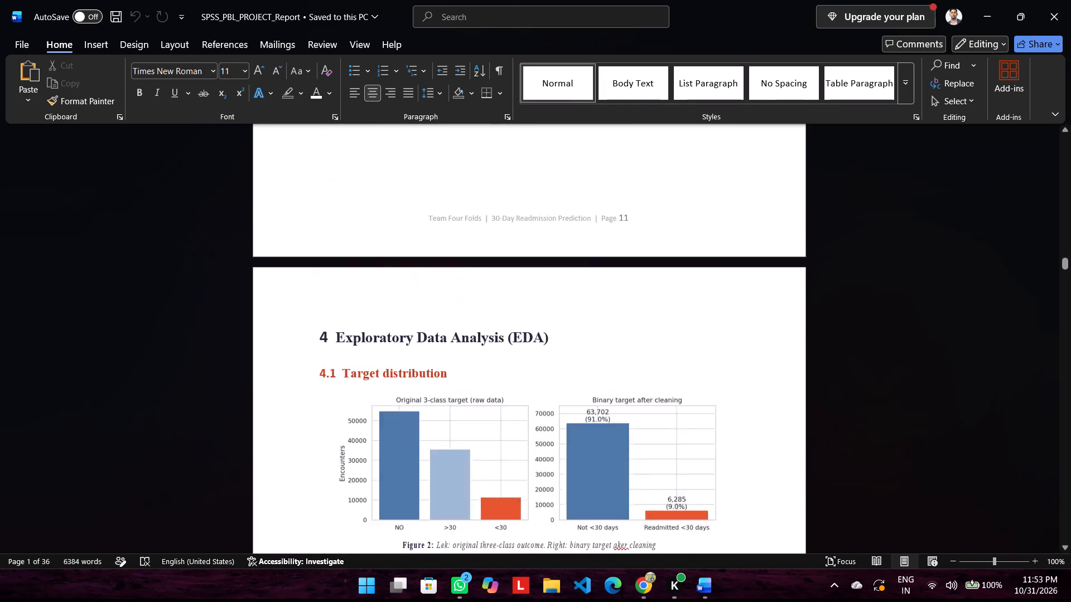
scroll(500, 304, "down", 11)
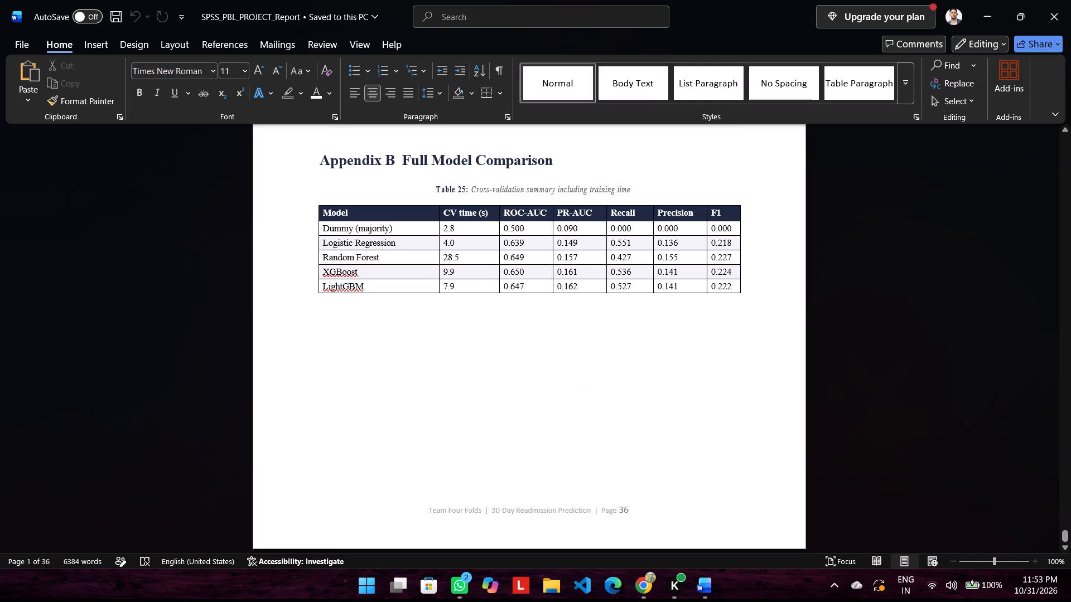
scroll(503, 362, "down", 2)
scroll(503, 362, "up", 3)
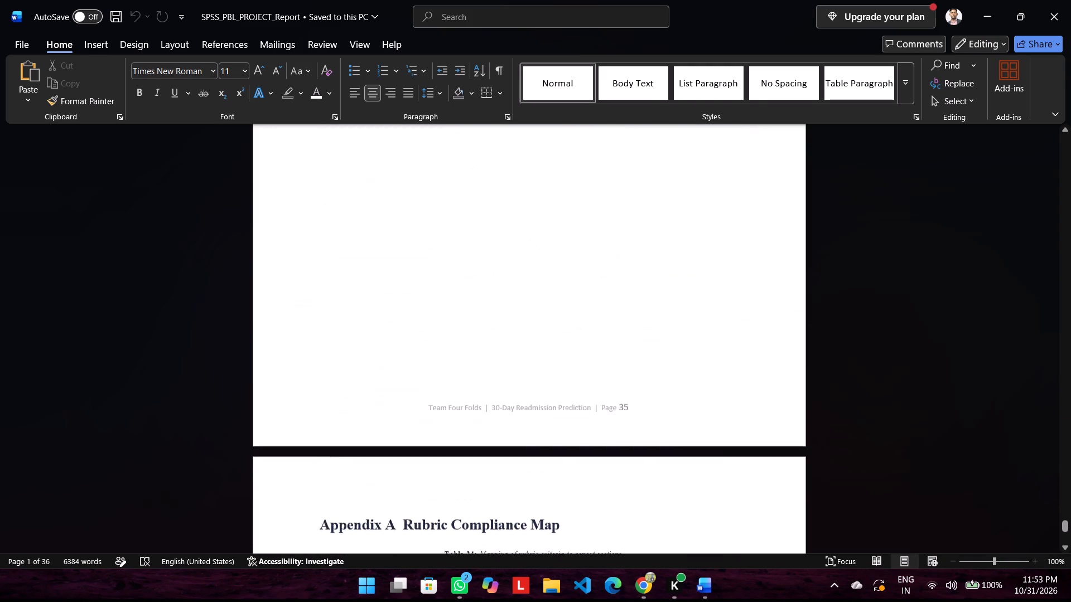
scroll(503, 362, "up", 2)
scroll(503, 362, "down", 2)
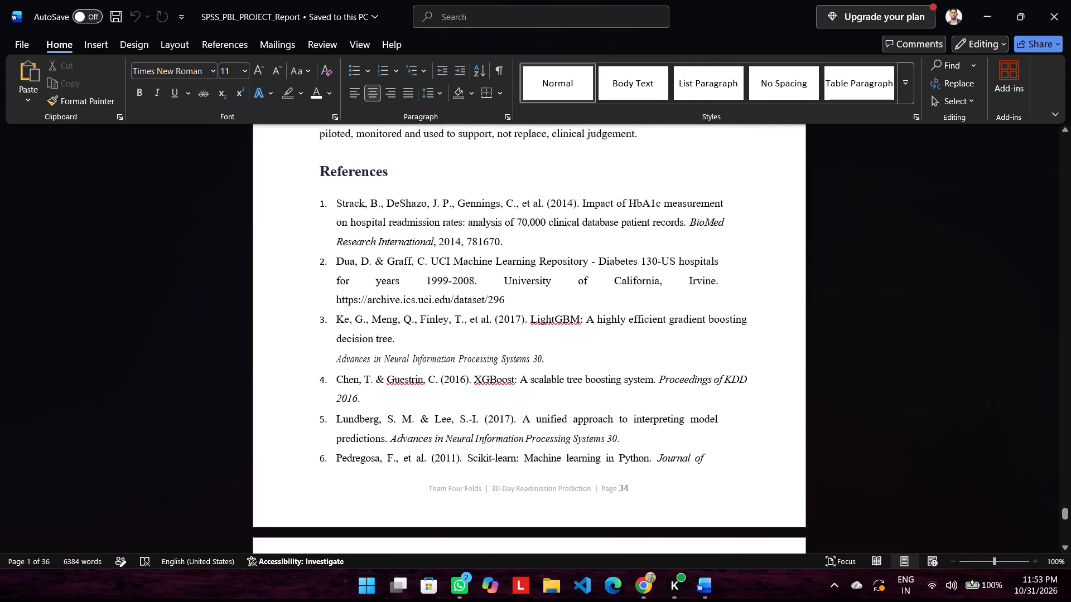
scroll(503, 362, "down", 2)
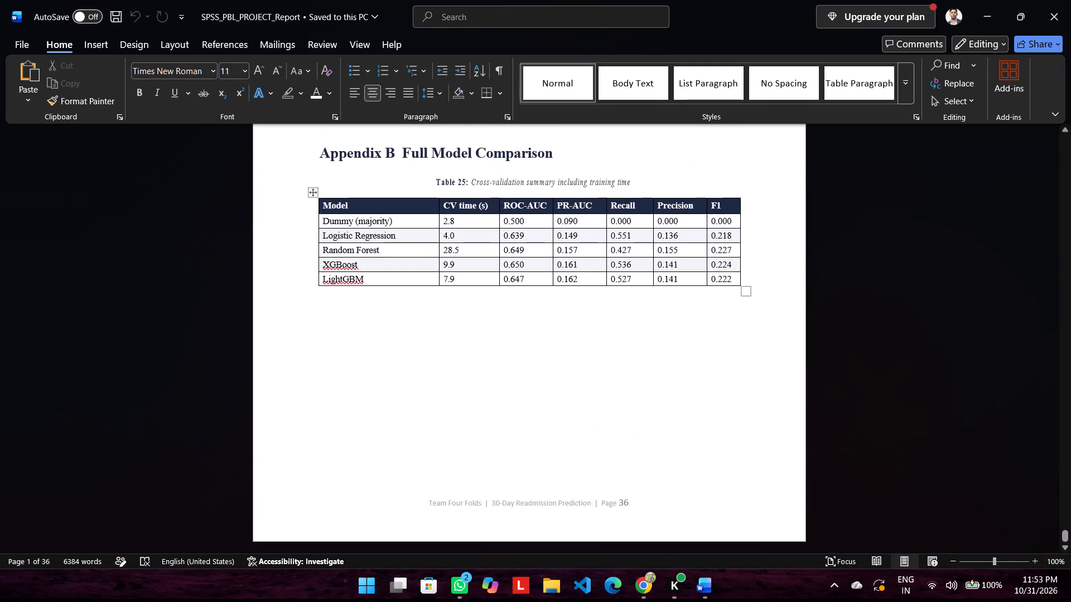
Select the last page's content from the Appendix A Rubric Compliance Map heading through Appendix B Full Model Comparison.
left_click_drag(488, 438, 511, 46)
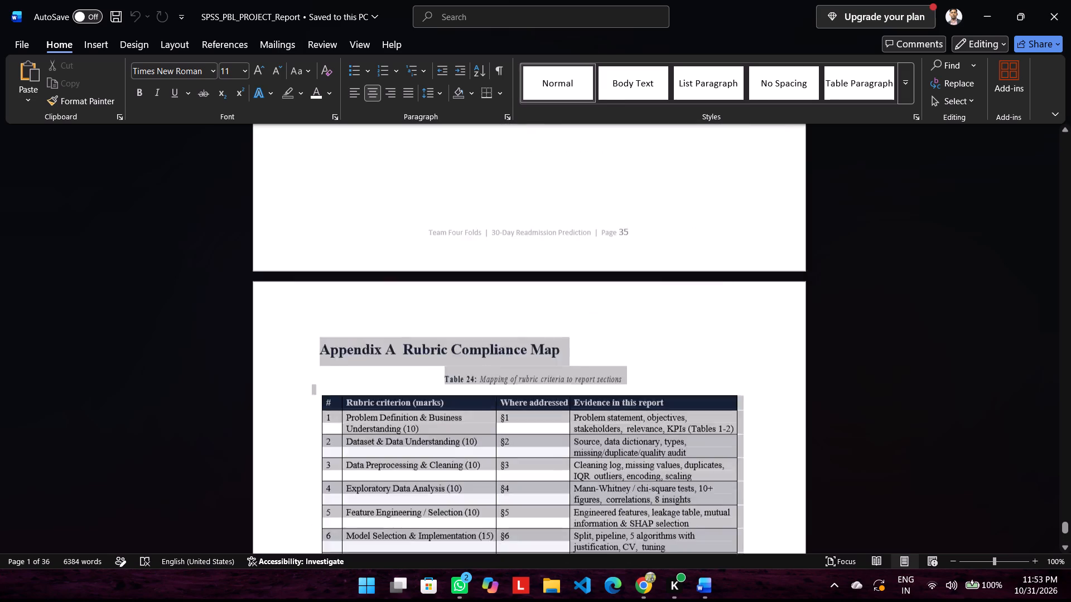
left_click_drag(511, 46, 430, 503)
scroll(430, 503, "down", 2)
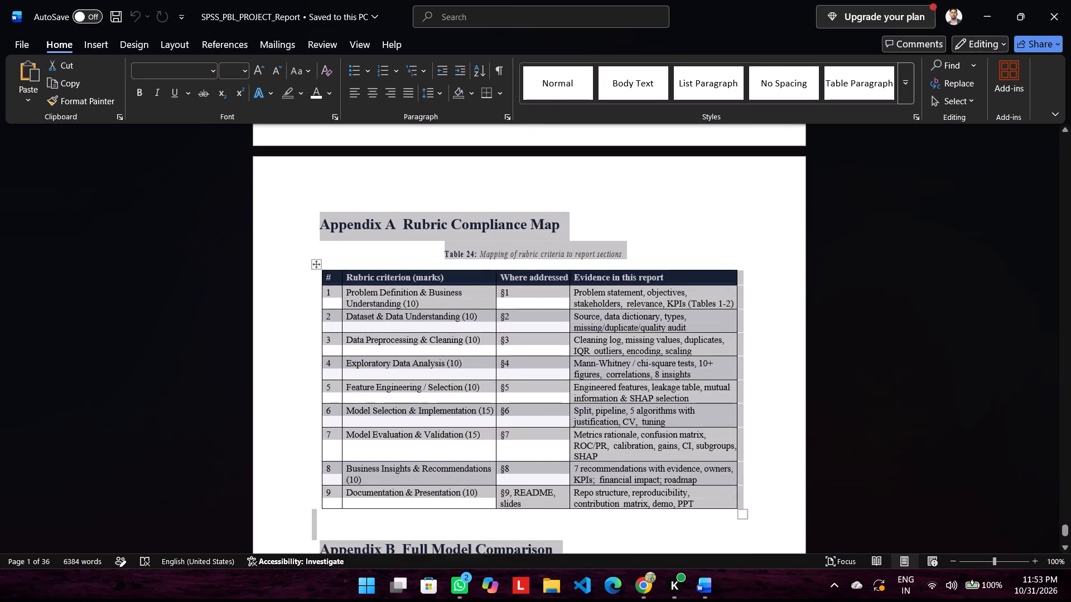
scroll(430, 503, "down", 1)
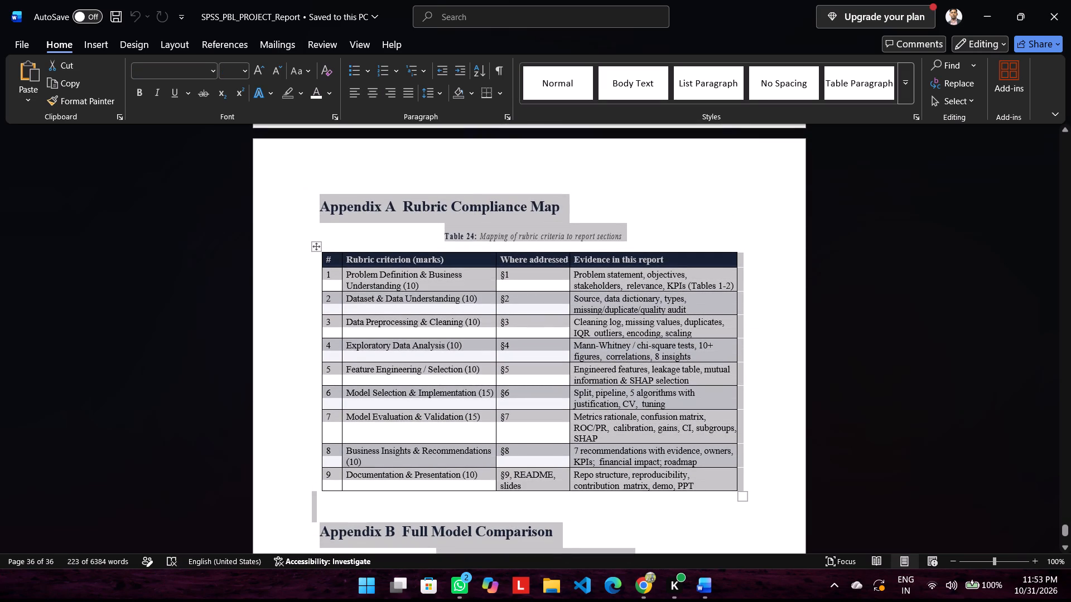
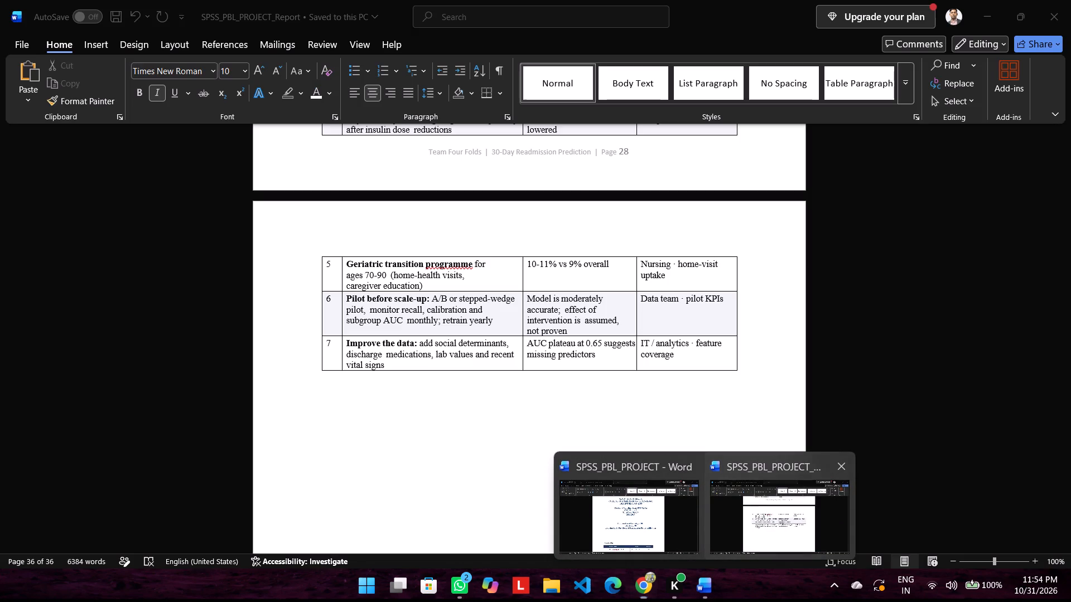
scroll(520, 305, "up", 15)
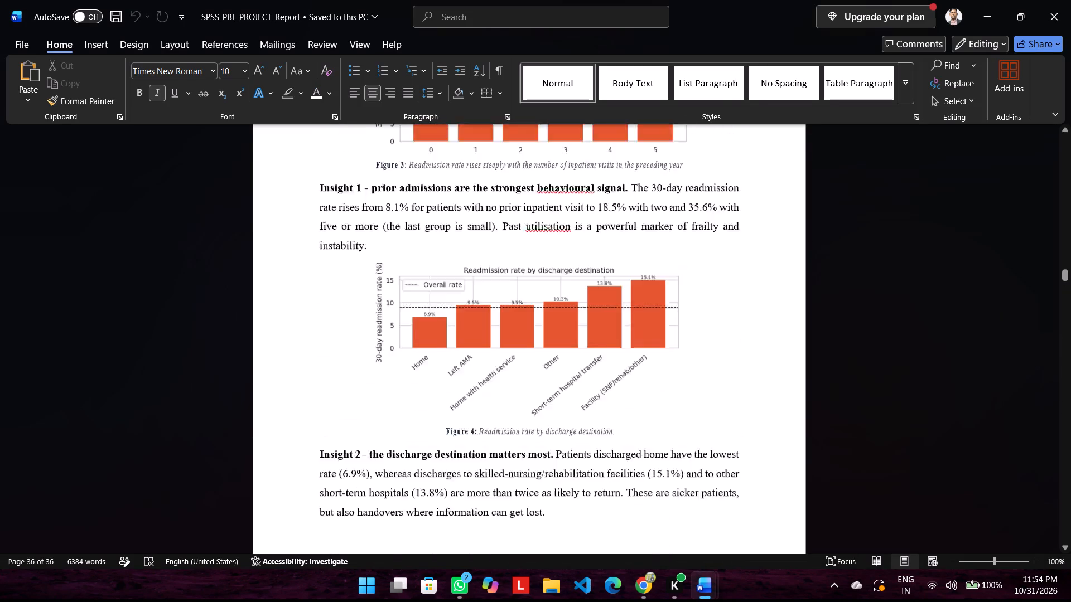
scroll(520, 305, "up", 19)
scroll(520, 305, "up", 9)
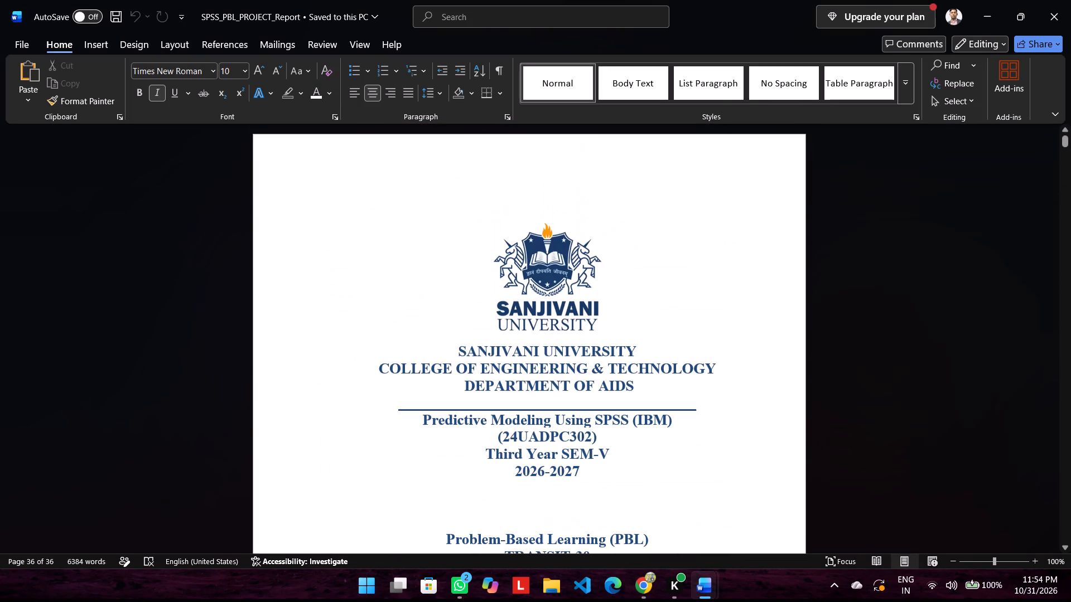
scroll(520, 305, "down", 5)
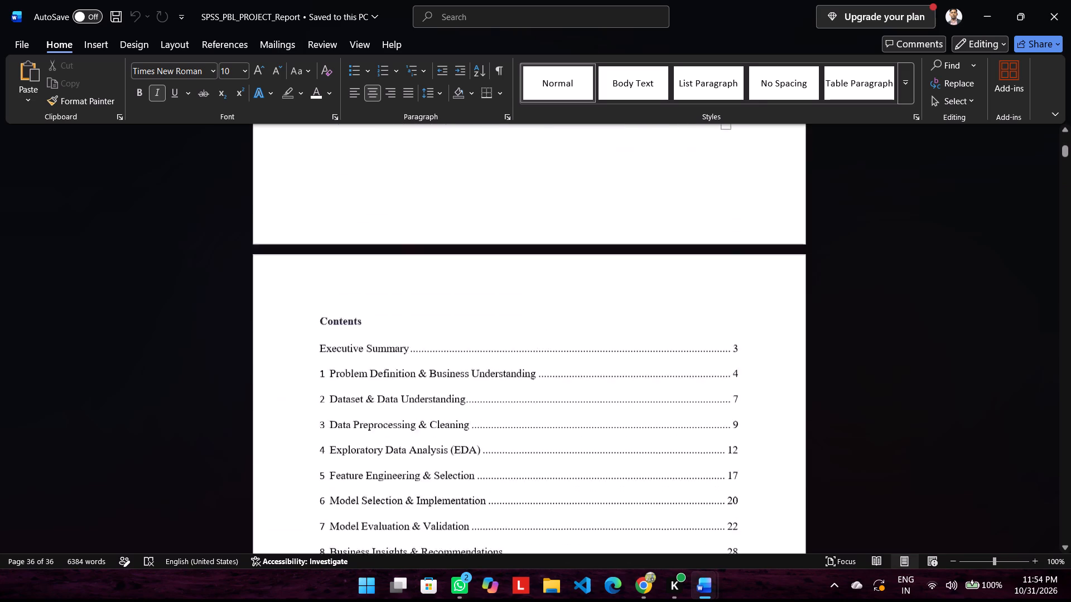
scroll(520, 305, "down", 4)
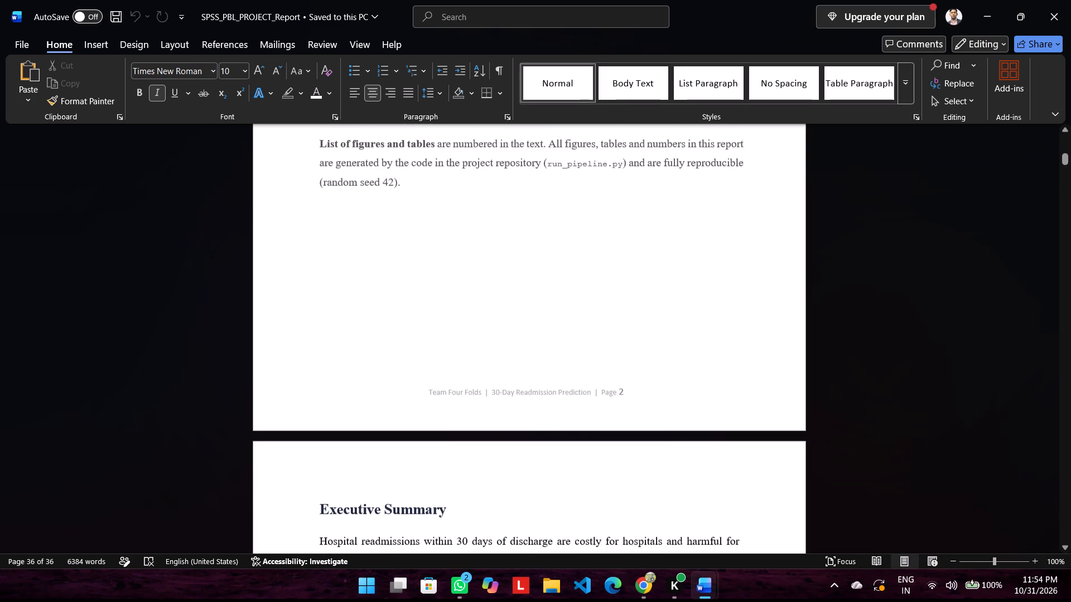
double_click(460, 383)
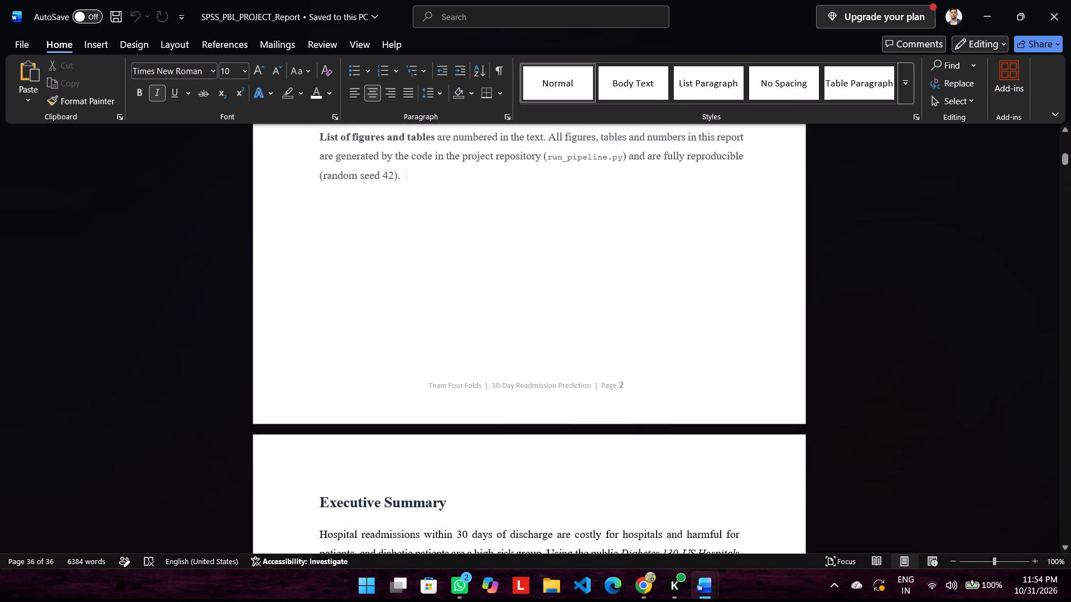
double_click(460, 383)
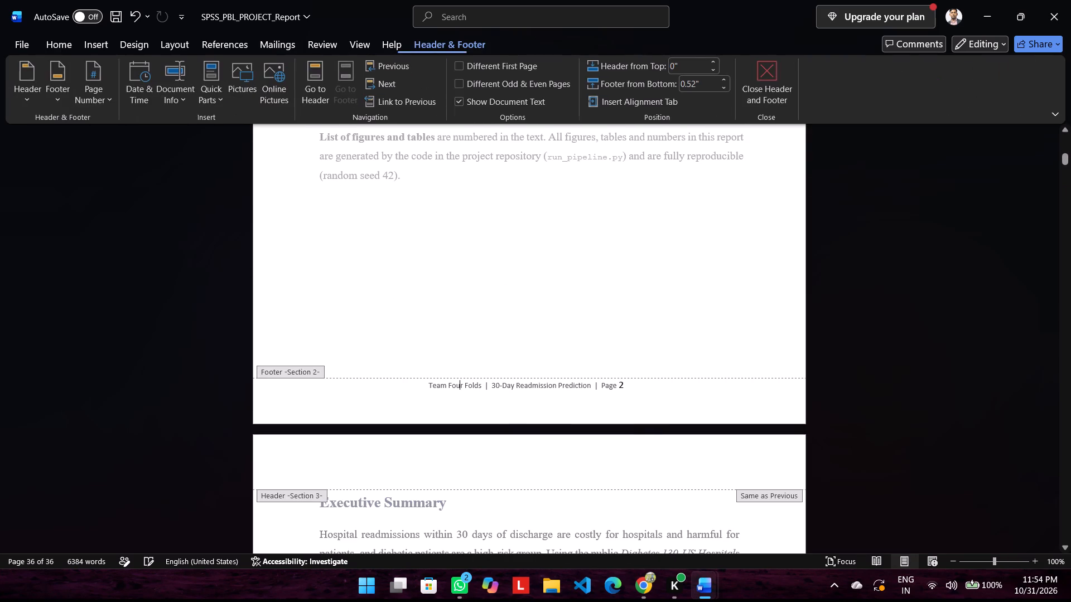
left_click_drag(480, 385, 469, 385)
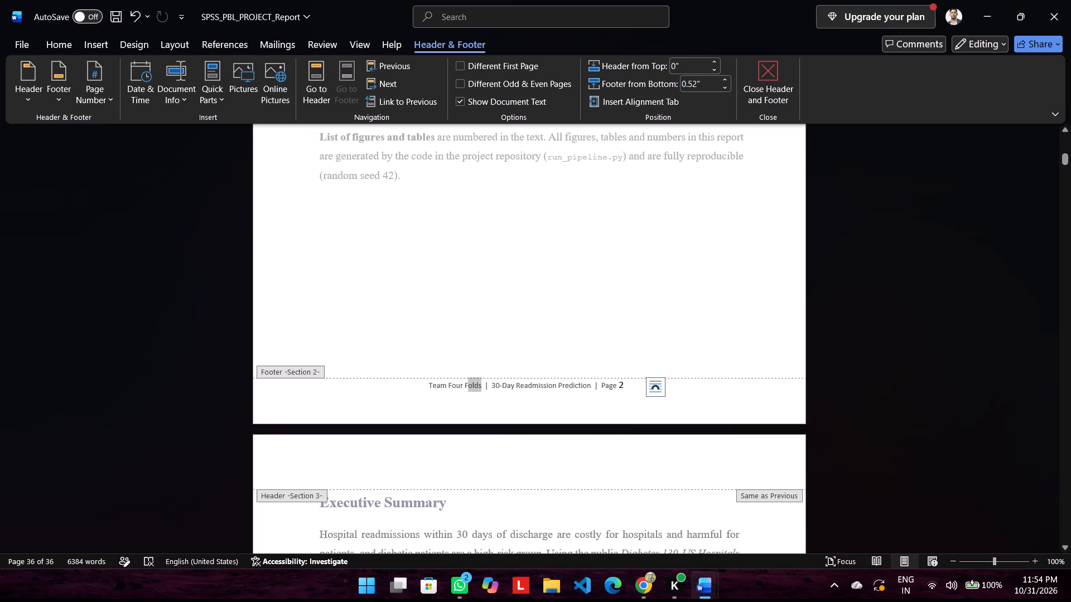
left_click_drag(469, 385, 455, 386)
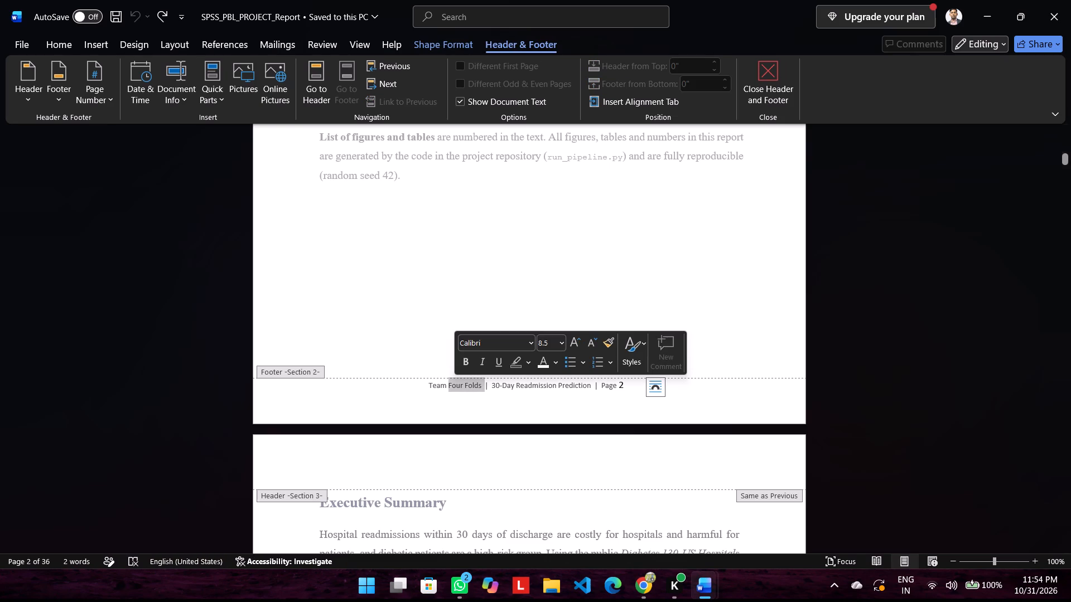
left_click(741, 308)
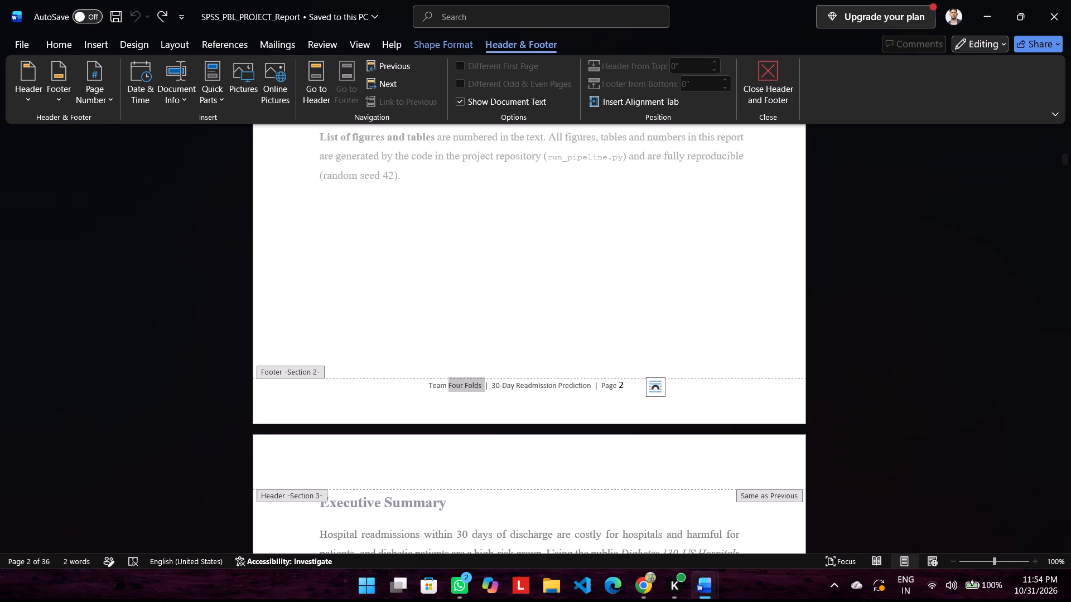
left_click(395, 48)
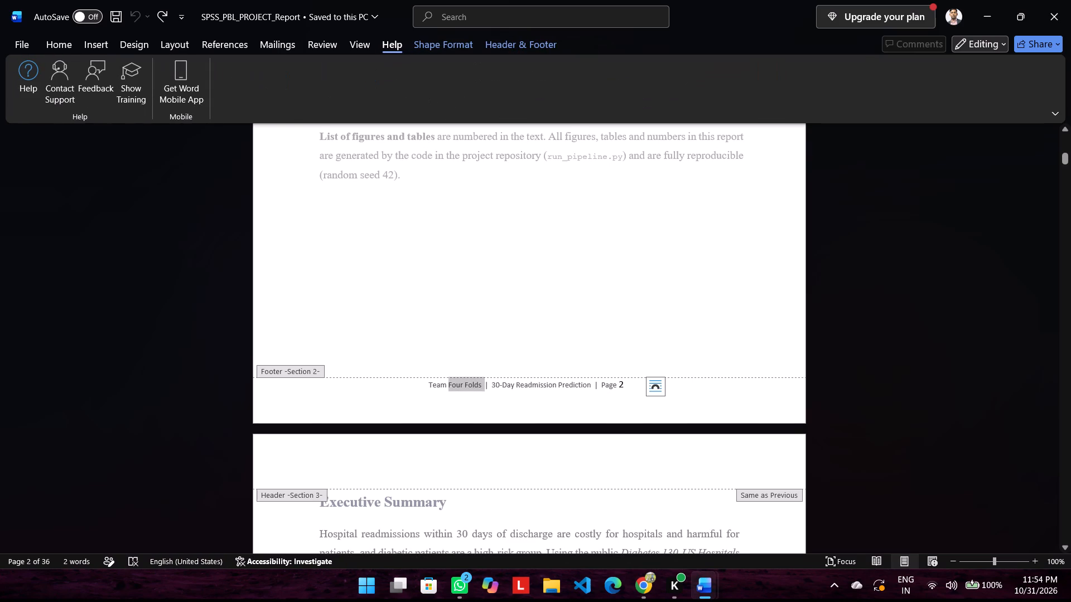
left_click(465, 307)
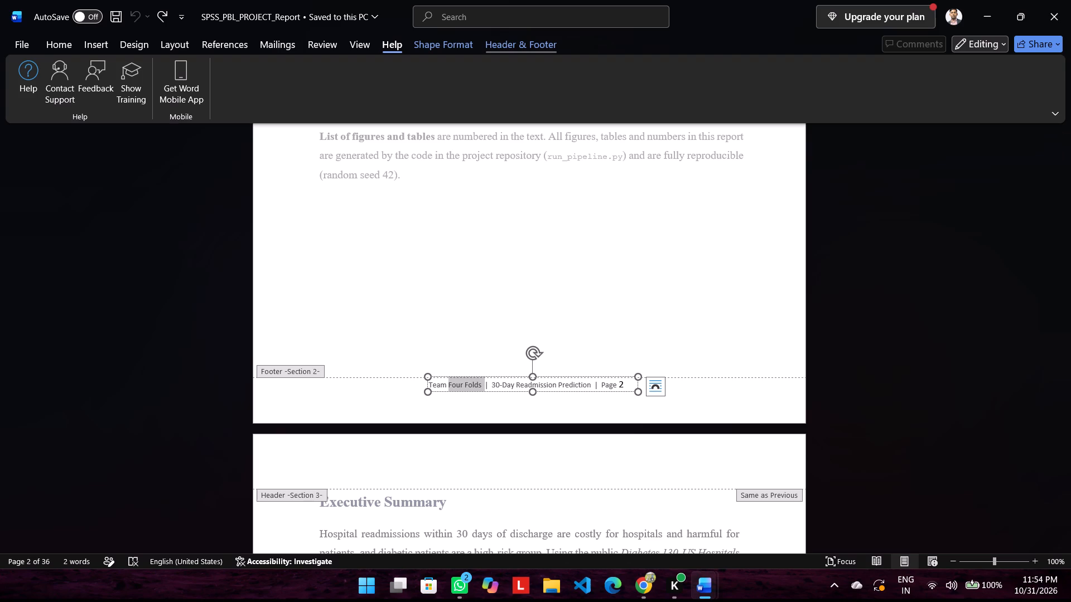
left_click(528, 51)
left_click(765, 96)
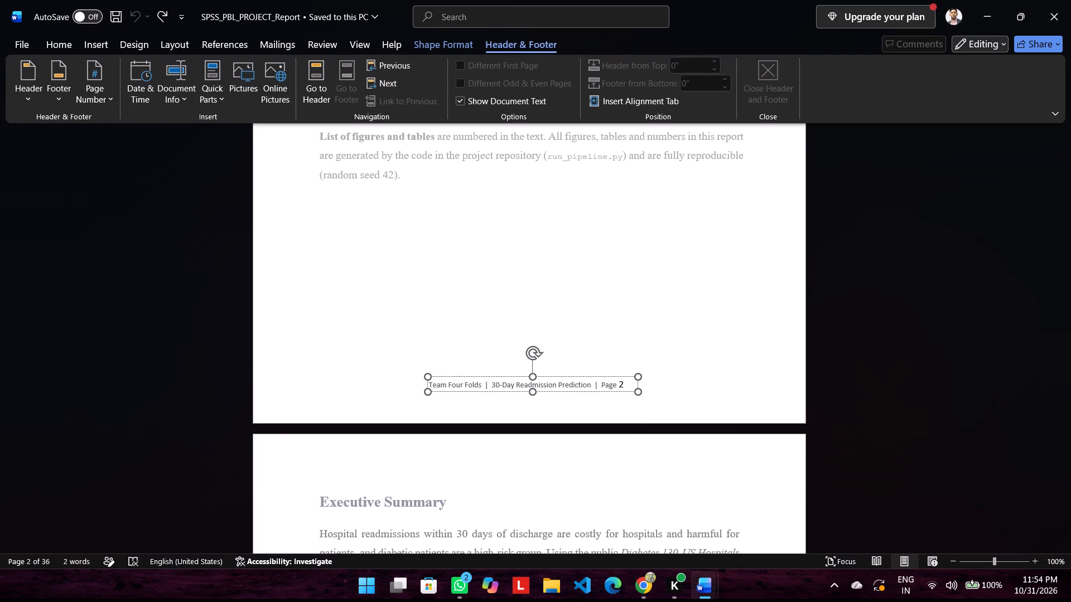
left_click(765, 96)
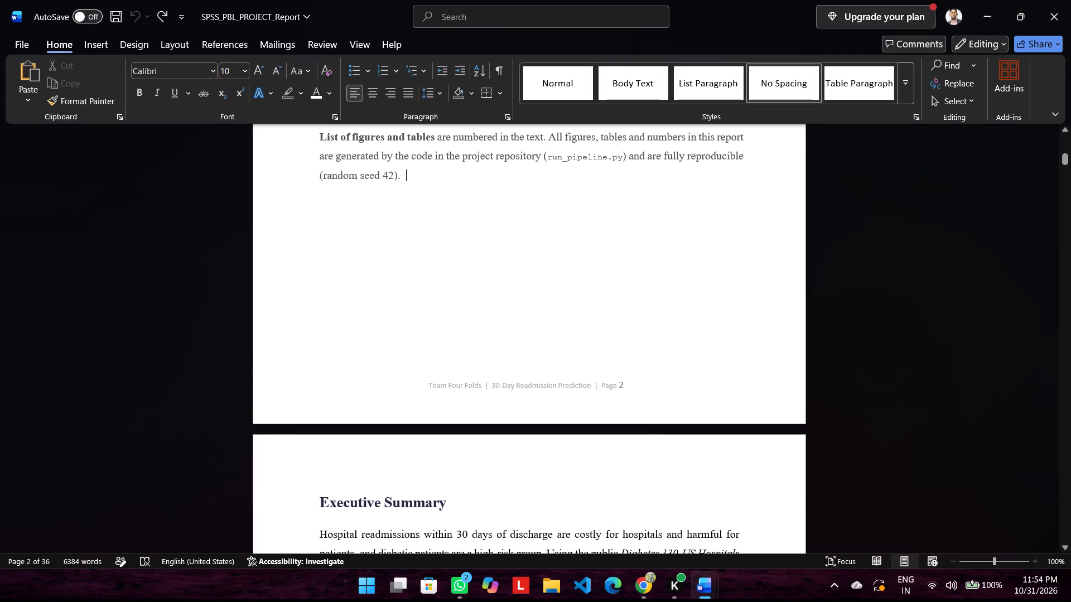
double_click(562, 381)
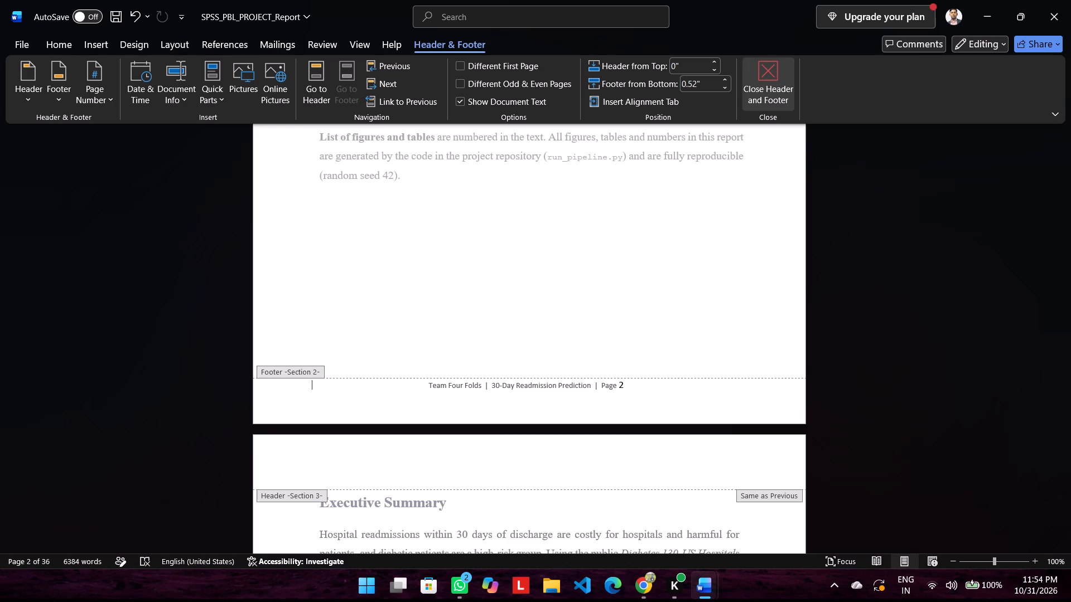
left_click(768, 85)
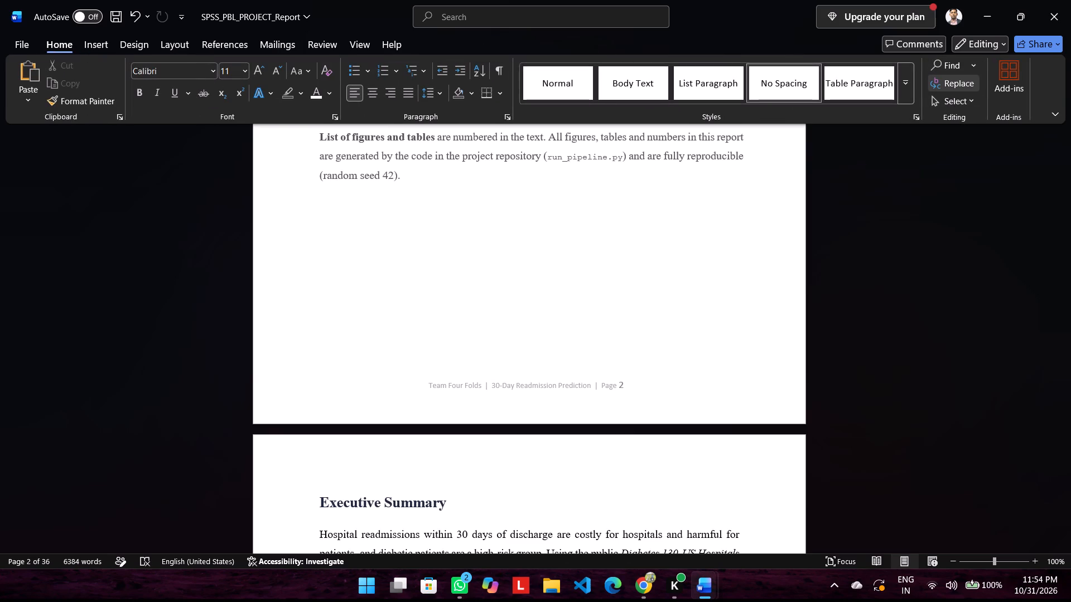
Replace all occurrences of "Team Four Folds" with "Team CodeNeuron" in the report using Find and Replace.
left_click(953, 84)
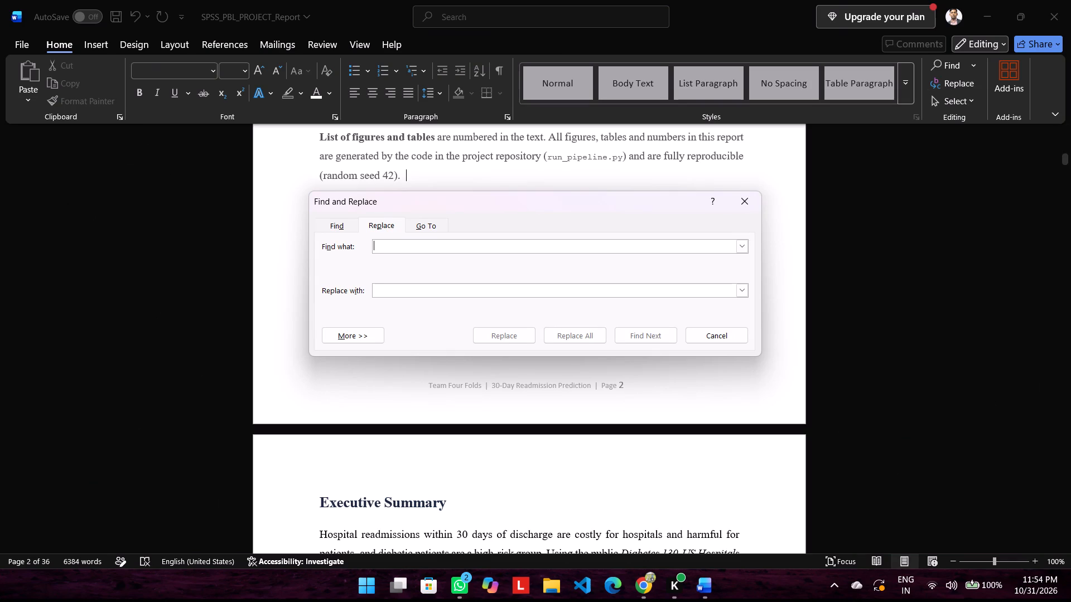
left_click(459, 248)
type("Four")
key("space")
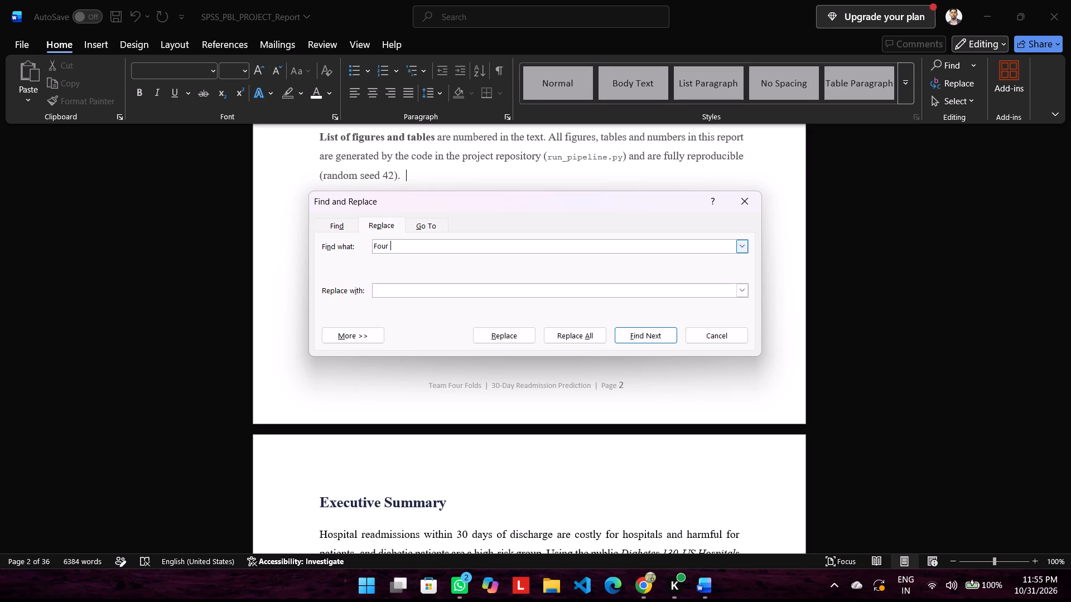
key("BackSpace")
key("BackSpace")
key("BackSpace")
key("BackSpace")
key("BackSpace")
key("BackSpace")
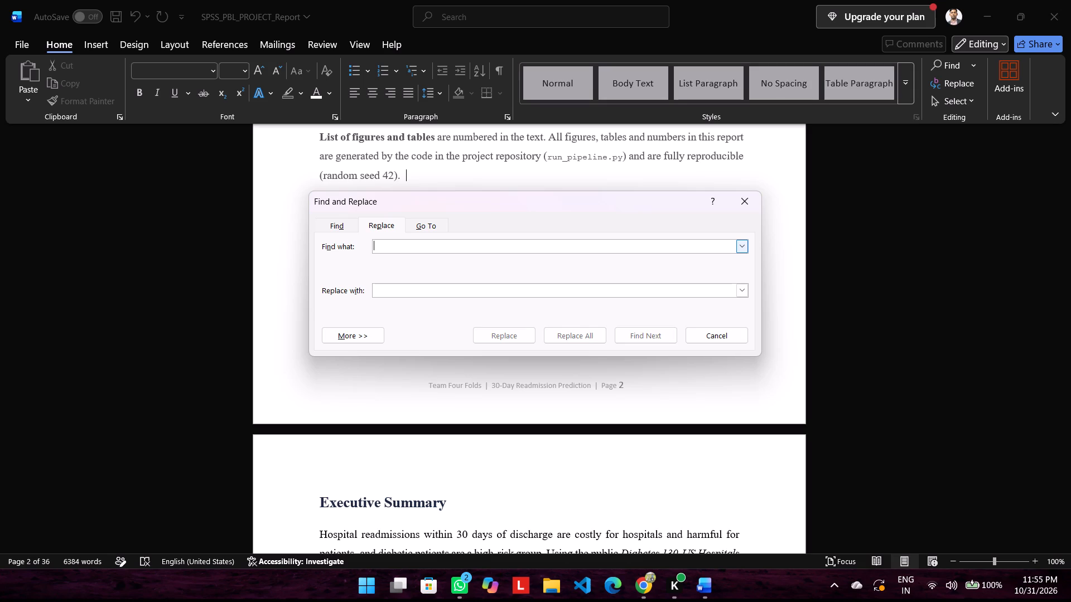
type("Team")
key("space")
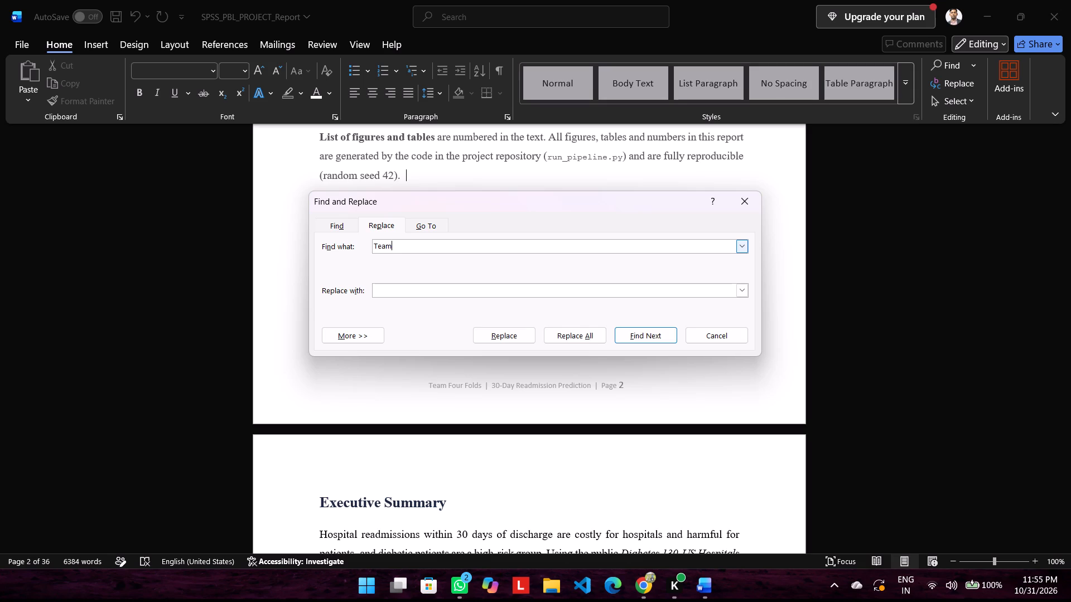
type("Four")
key("space")
type("Fol")
type("ds")
left_click(503, 292)
type("Team")
key("space")
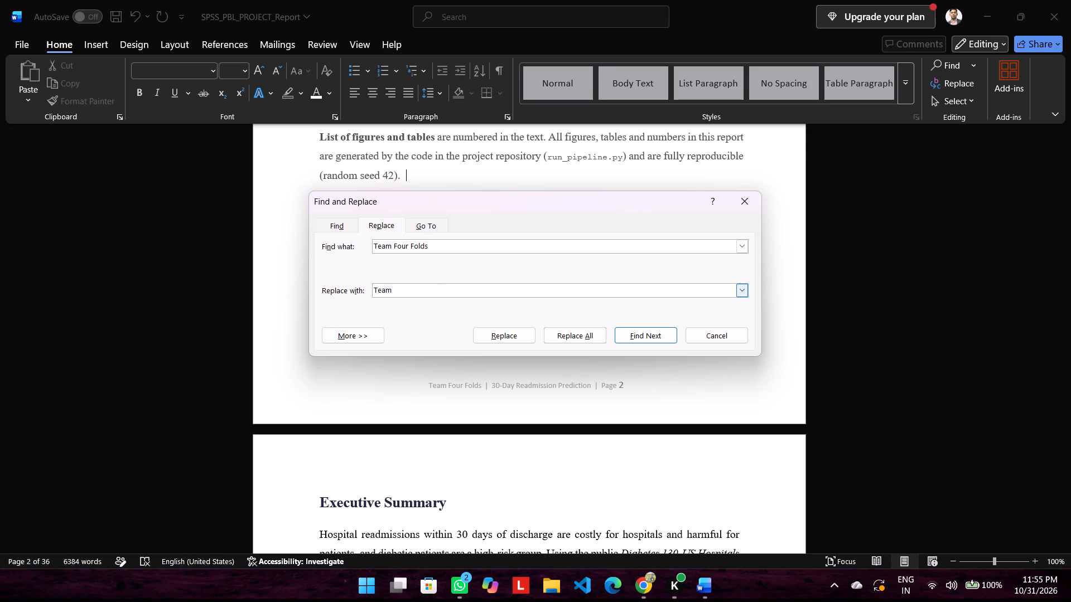
key("ctrl+v")
left_click(589, 337)
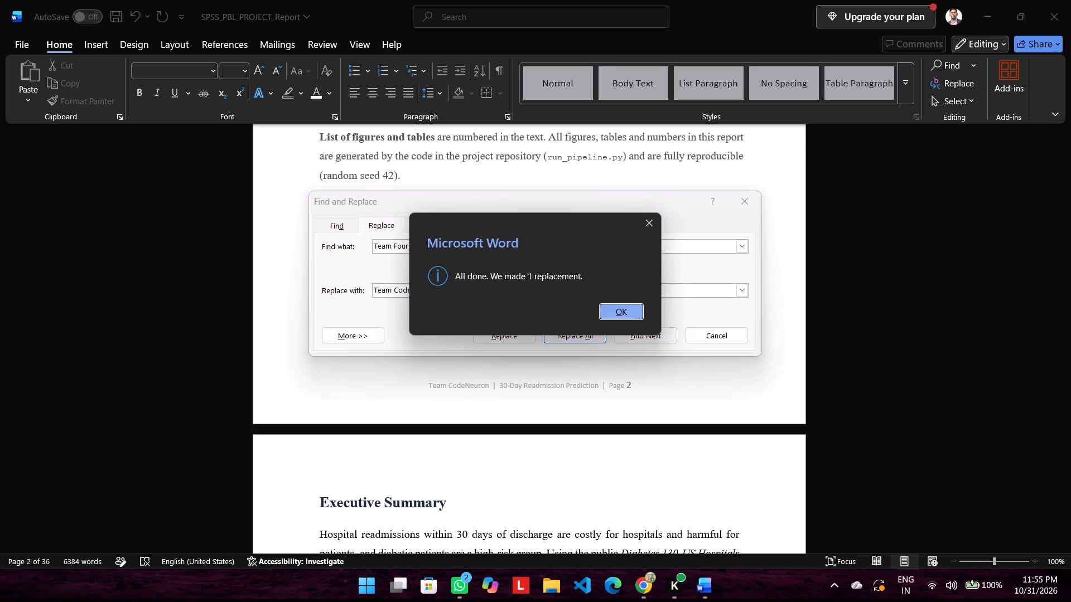
left_click(620, 311)
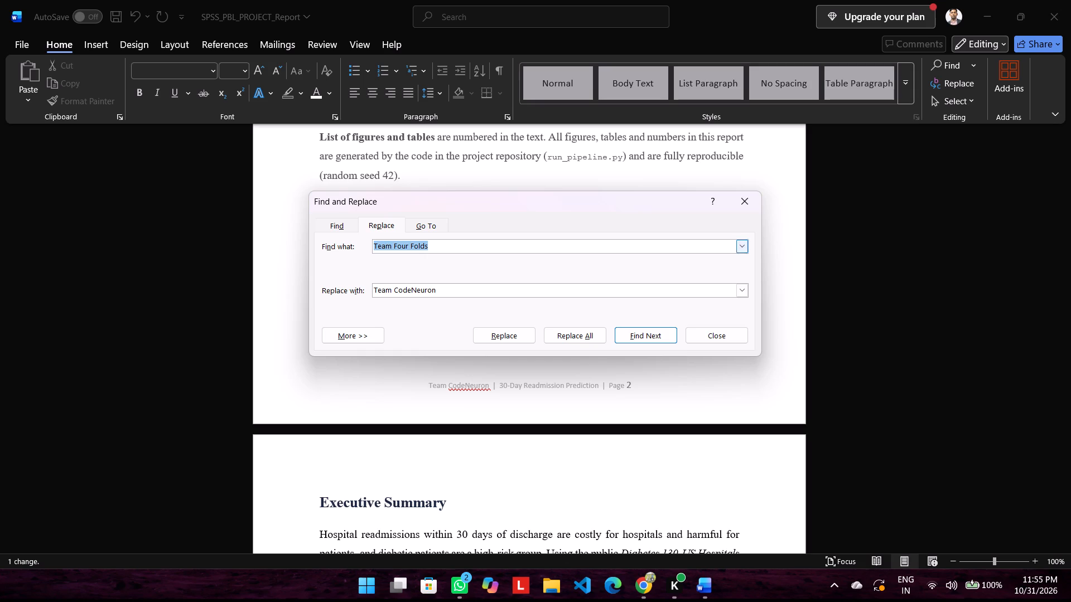
left_click(725, 336)
Check the team name in the page footers from the Executive Summary through Appendix B, and return to the title page.
scroll(620, 394, "down", 2)
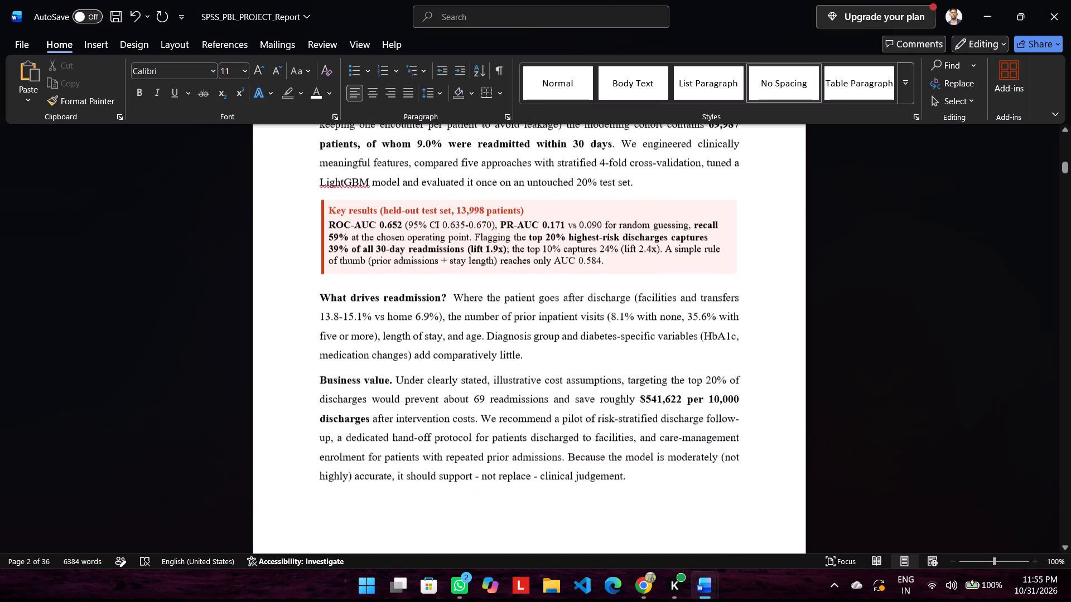
scroll(620, 394, "down", 2)
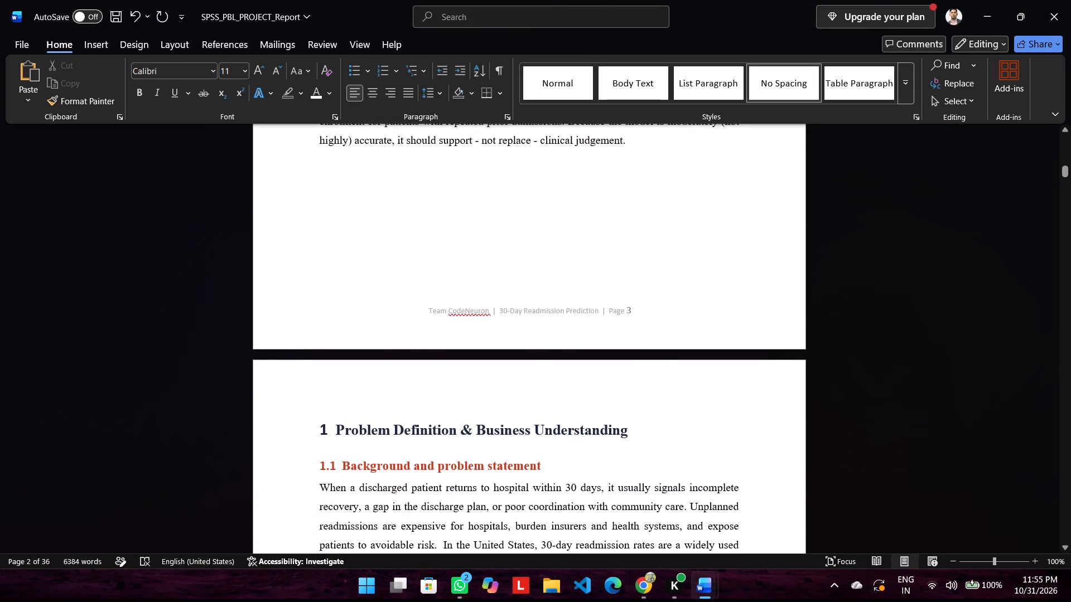
scroll(541, 420, "down", 4)
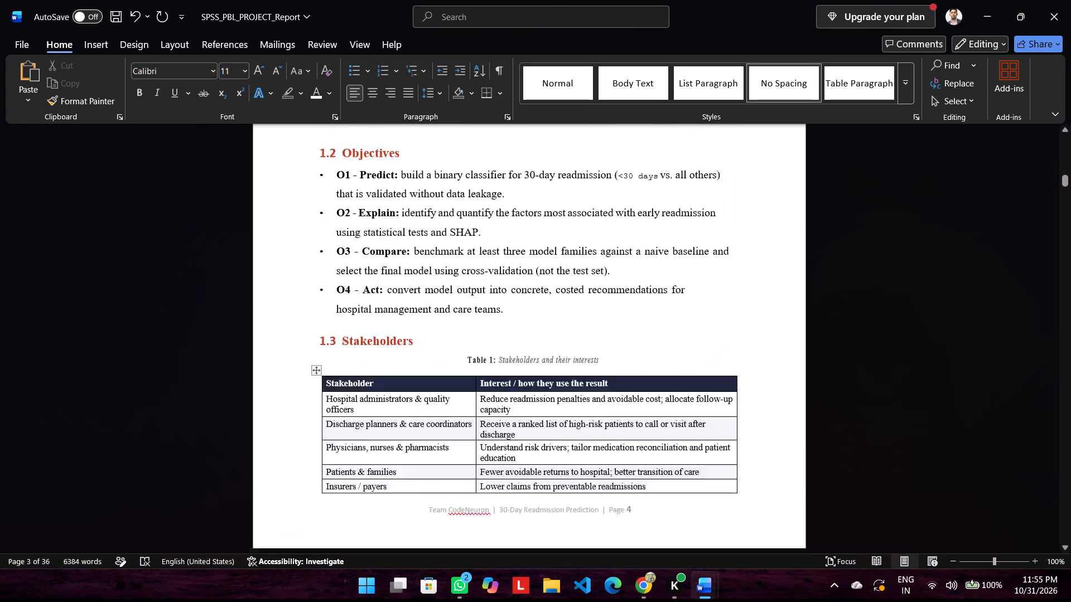
scroll(541, 420, "down", 4)
scroll(541, 420, "down", 20)
scroll(541, 420, "down", 9)
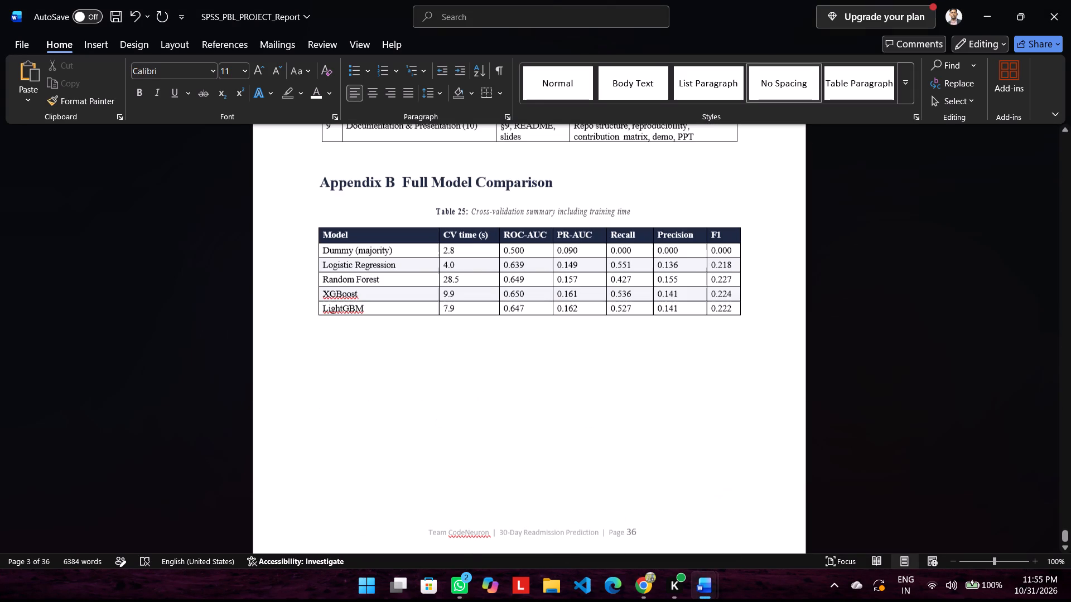
scroll(541, 420, "up", 6)
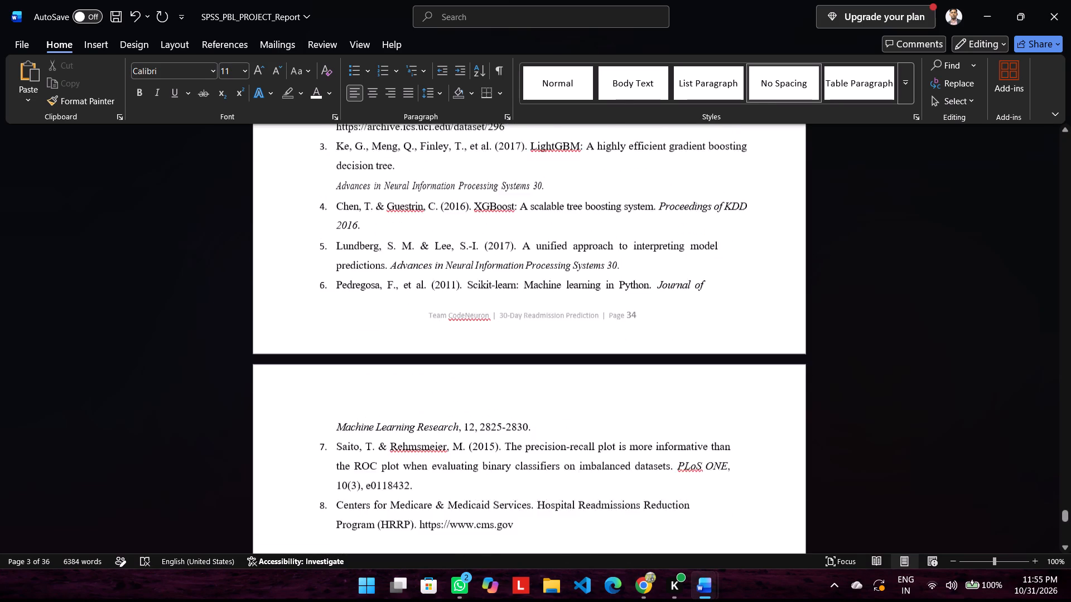
scroll(541, 420, "up", 20)
scroll(541, 420, "up", 20)
scroll(541, 420, "up", 20)
scroll(541, 420, "down", 2)
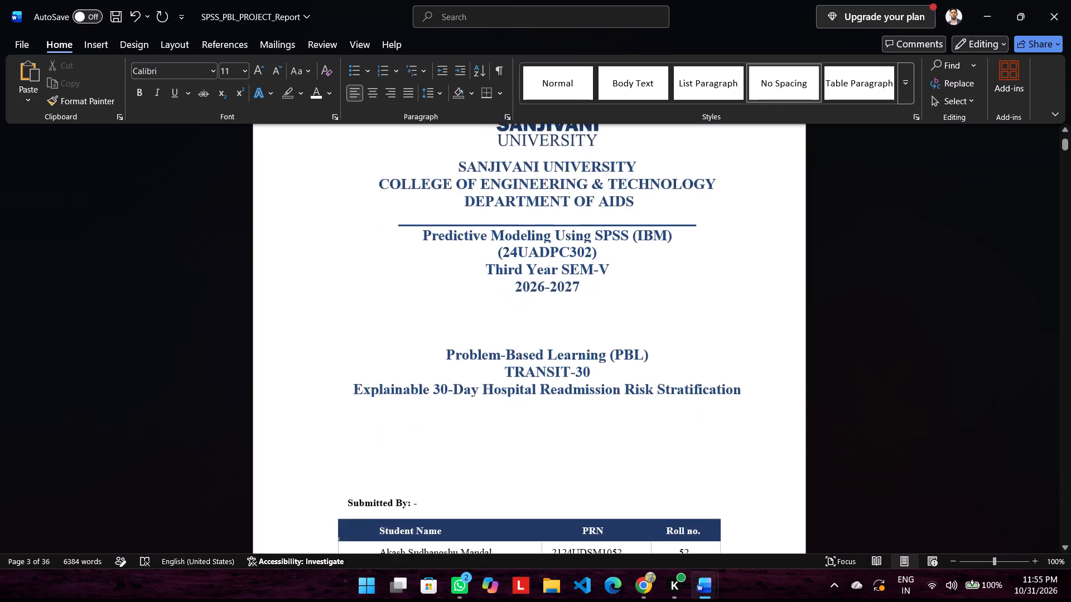
Delete the Appendix A Rubric Compliance Map and Appendix B Full Model Comparison entries from the Contents list on page 2.
scroll(541, 420, "down", 3)
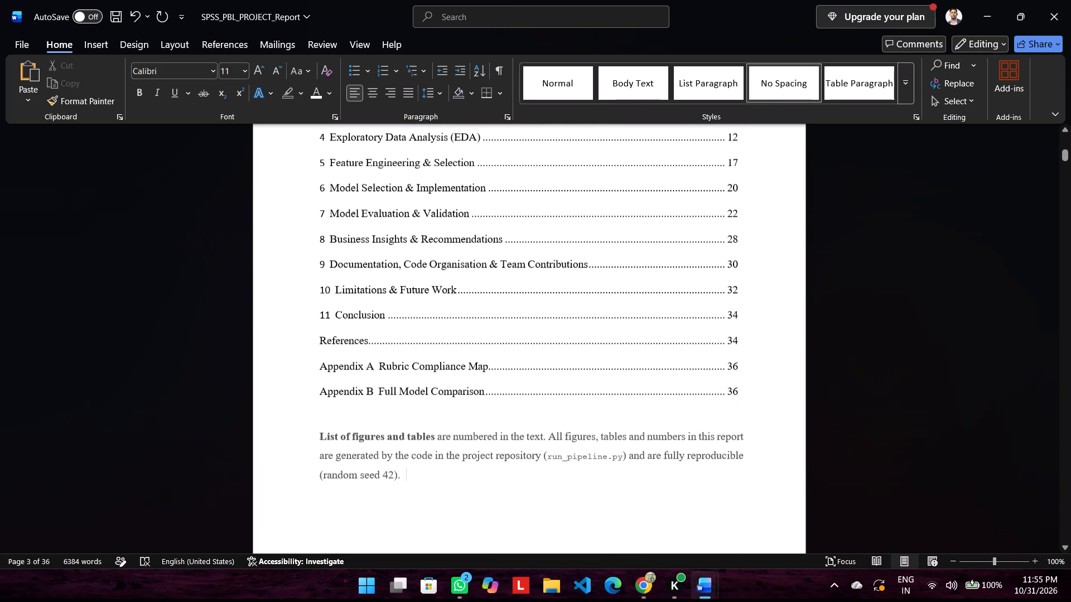
scroll(541, 420, "down", 1)
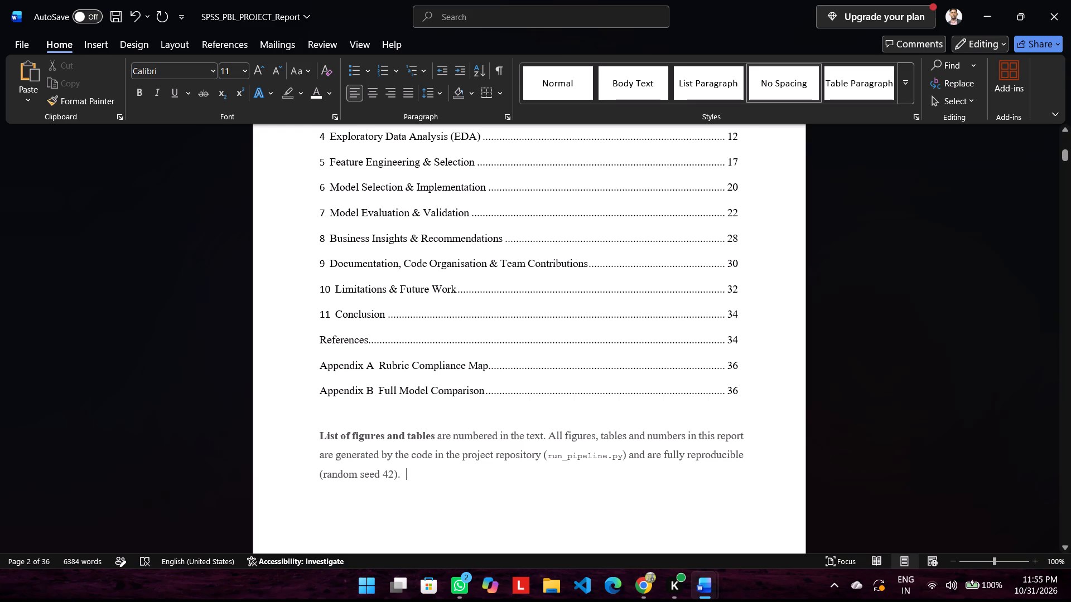
left_click_drag(745, 389, 711, 388)
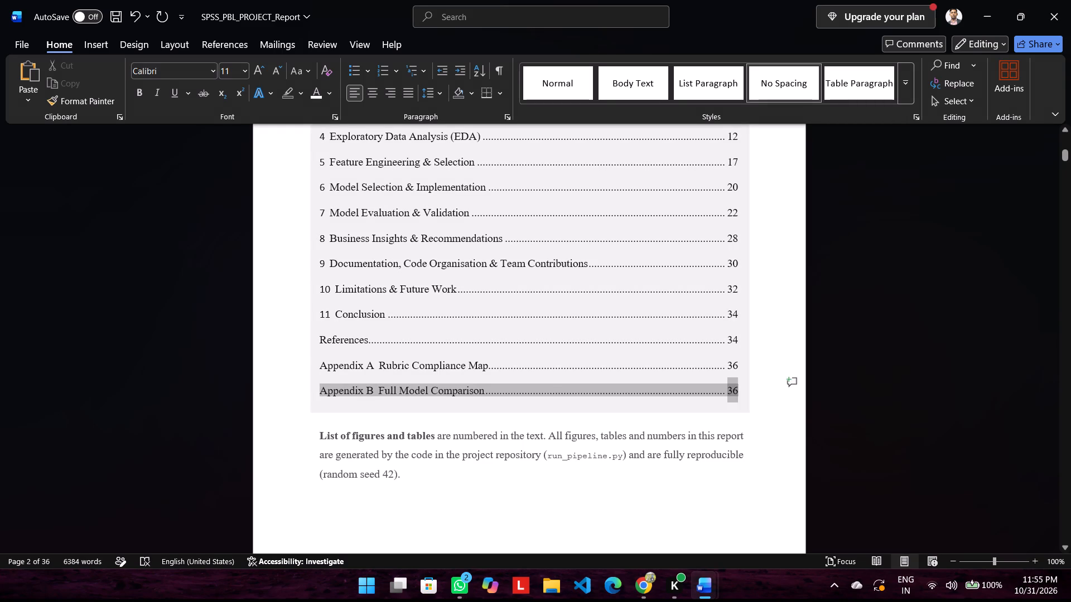
left_click_drag(711, 388, 331, 376)
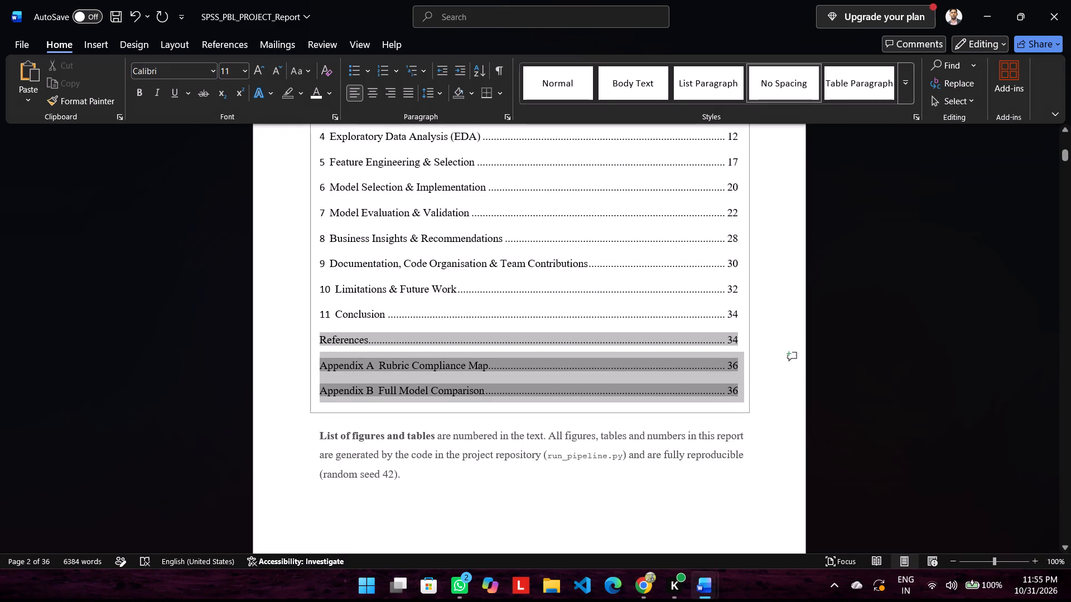
left_click_drag(331, 376, 324, 365)
key("BackSpace")
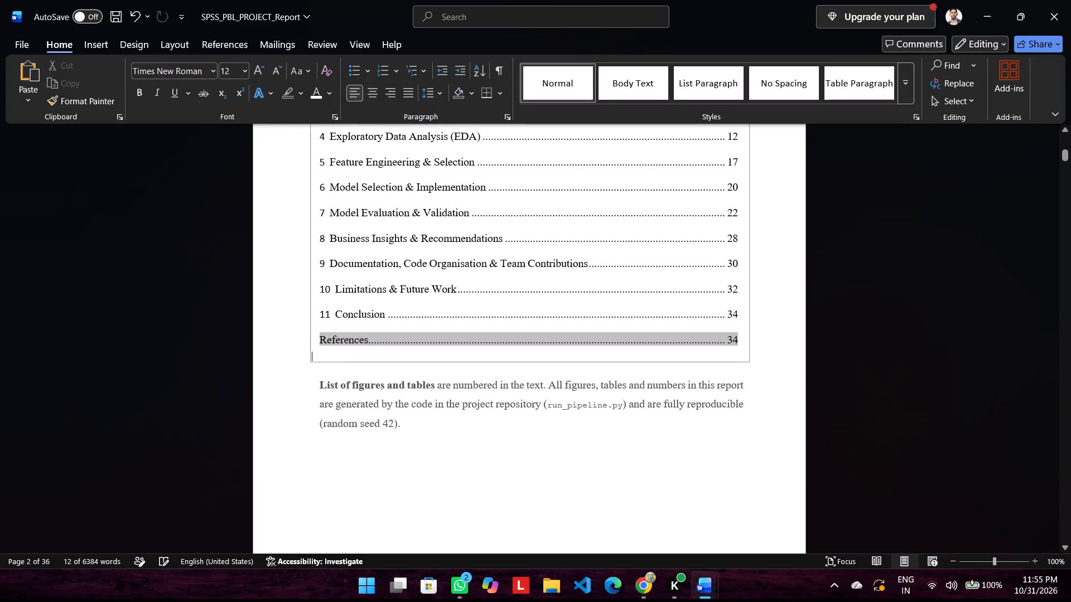
left_click(446, 453)
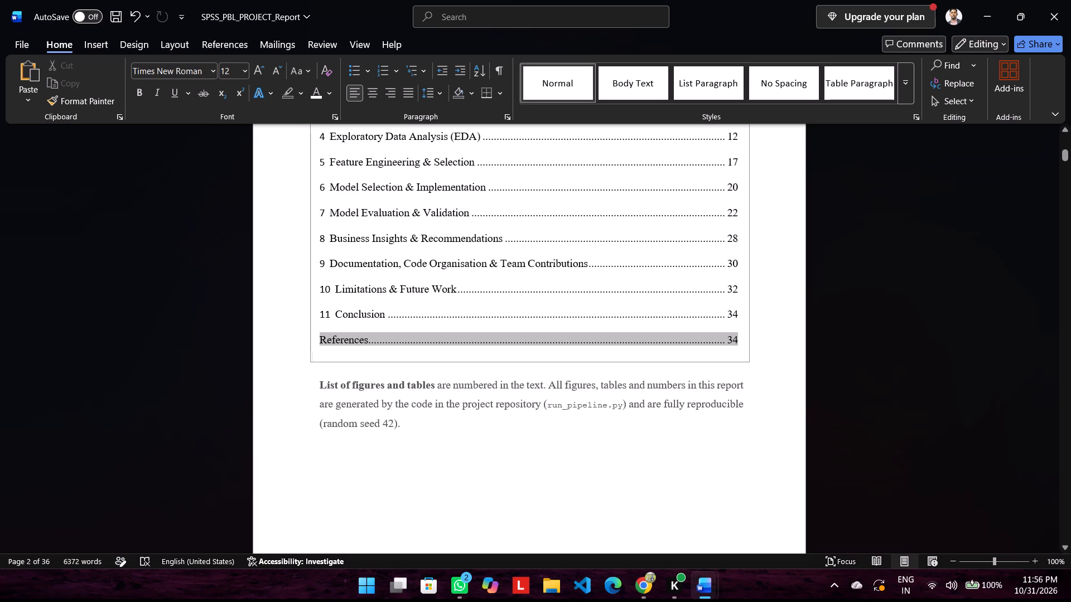
Delete the Appendix A and Appendix B sections, including their headings and tables, from the end of the report.
scroll(446, 453, "down", 20)
scroll(446, 453, "down", 20)
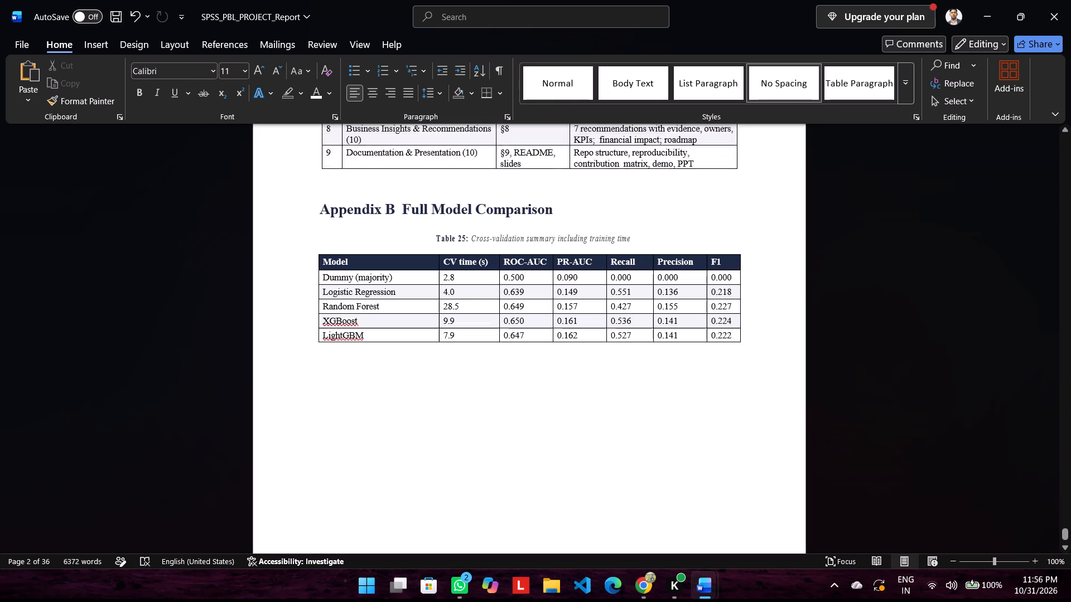
scroll(446, 453, "down", 5)
left_click_drag(469, 377, 487, 138)
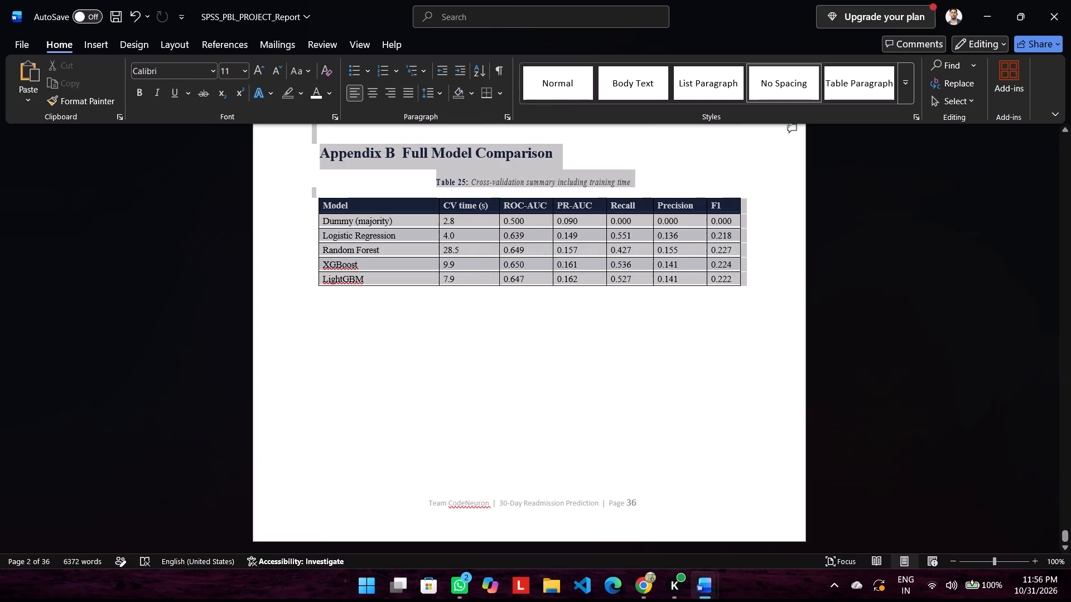
left_click_drag(487, 138, 440, 326)
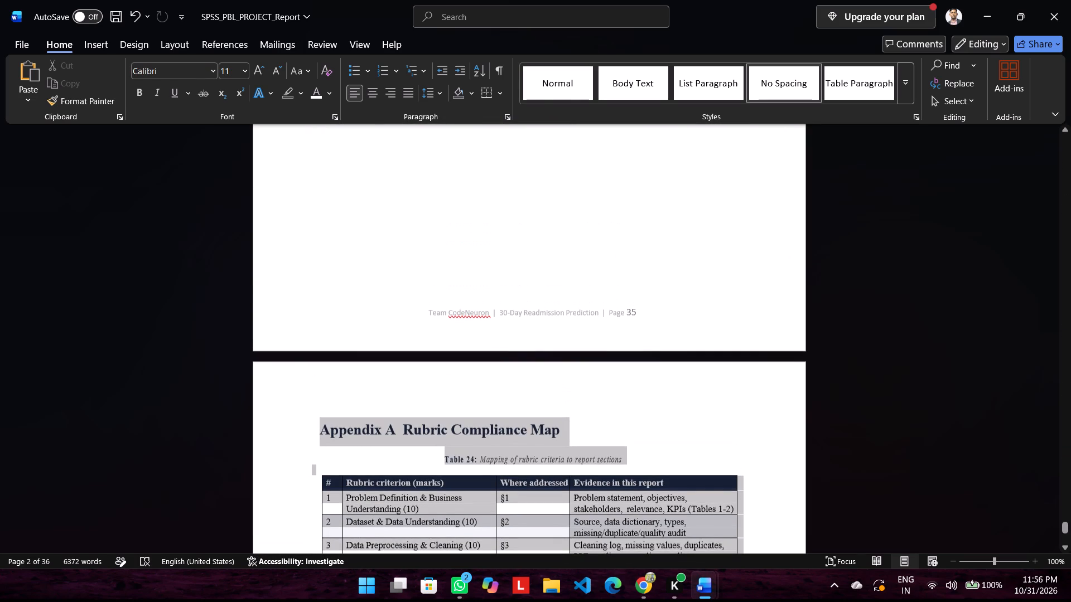
left_click_drag(440, 326, 439, 329)
key("BackSpace")
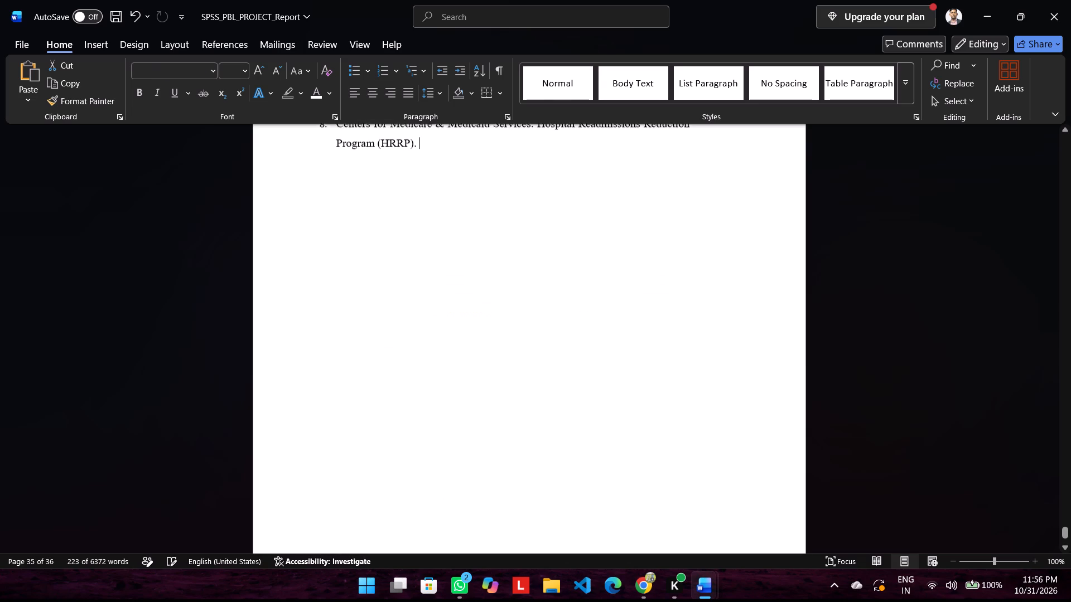
Check the report from the end of the references back to the Contents list and its References entry.
scroll(440, 340, "up", 5)
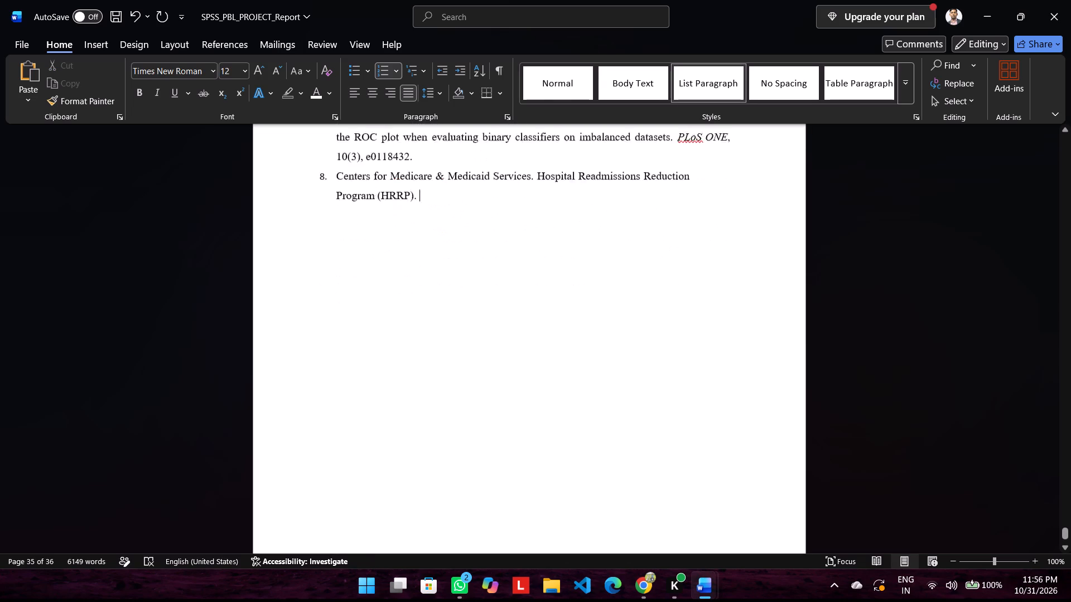
scroll(440, 340, "up", 19)
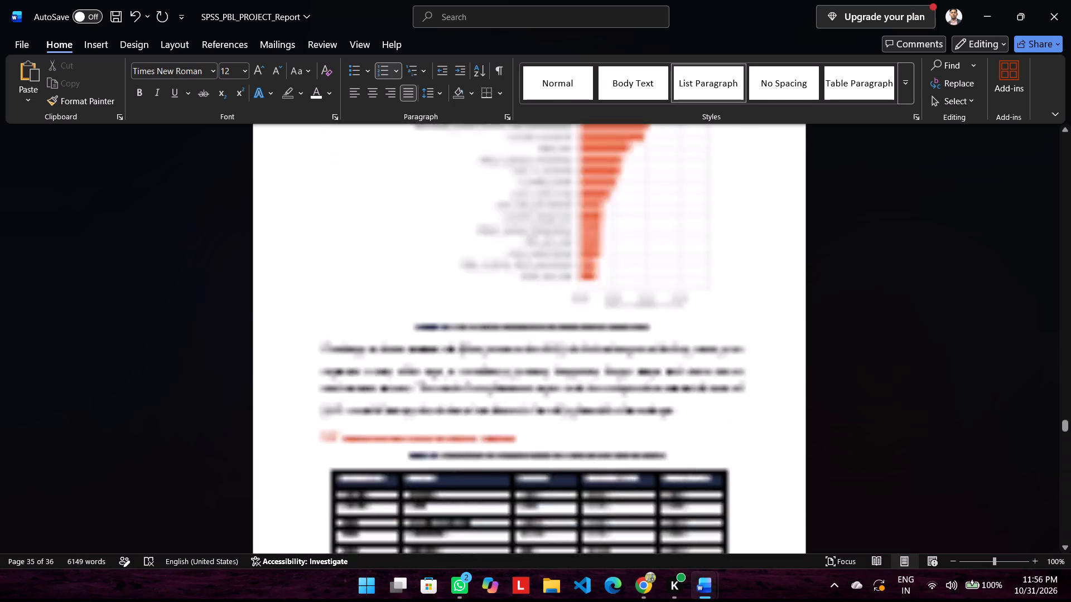
scroll(440, 340, "up", 16)
scroll(440, 340, "up", 13)
scroll(440, 340, "right", 1)
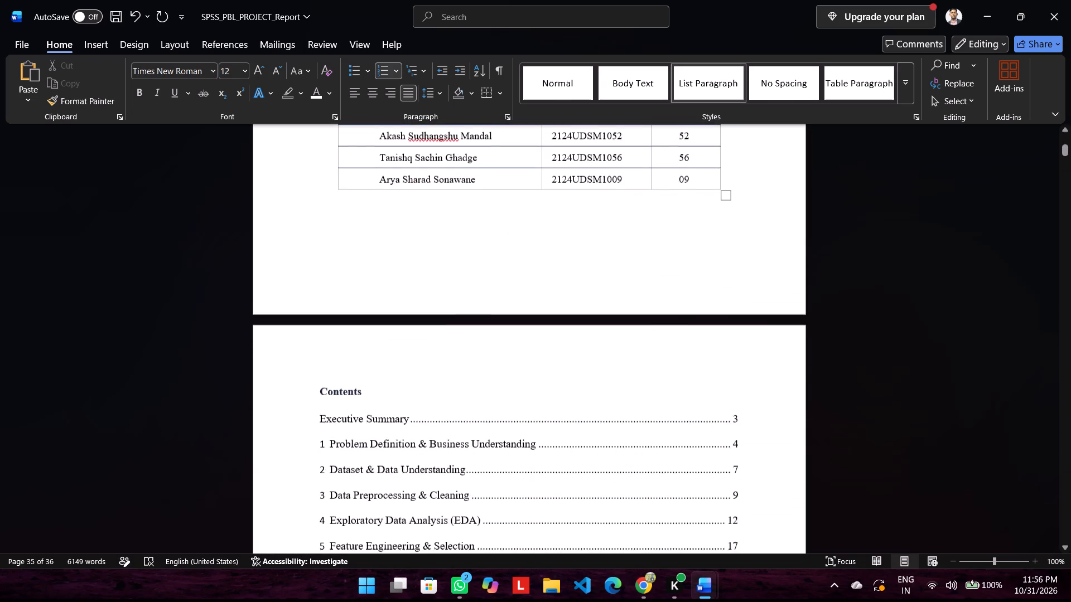
scroll(440, 340, "right", 1)
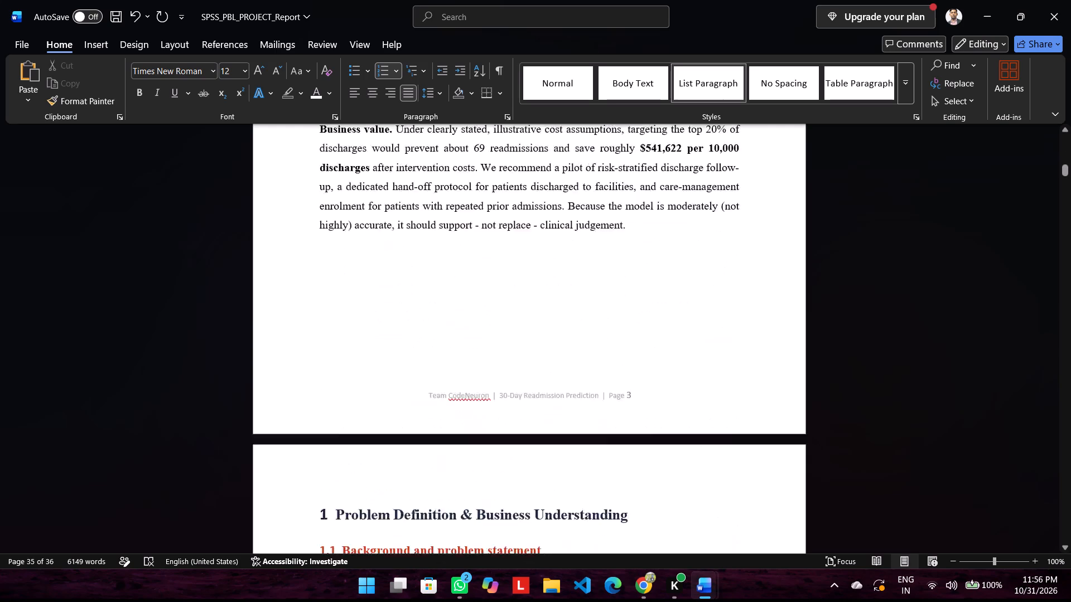
scroll(440, 340, "right", 1)
scroll(440, 340, "up", 2)
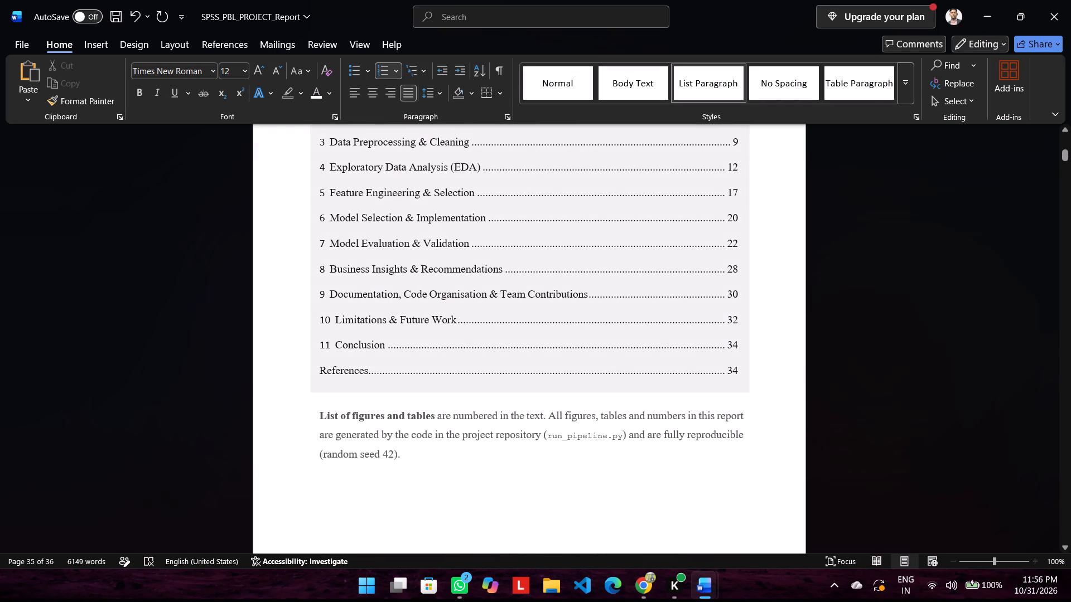
double_click(739, 370)
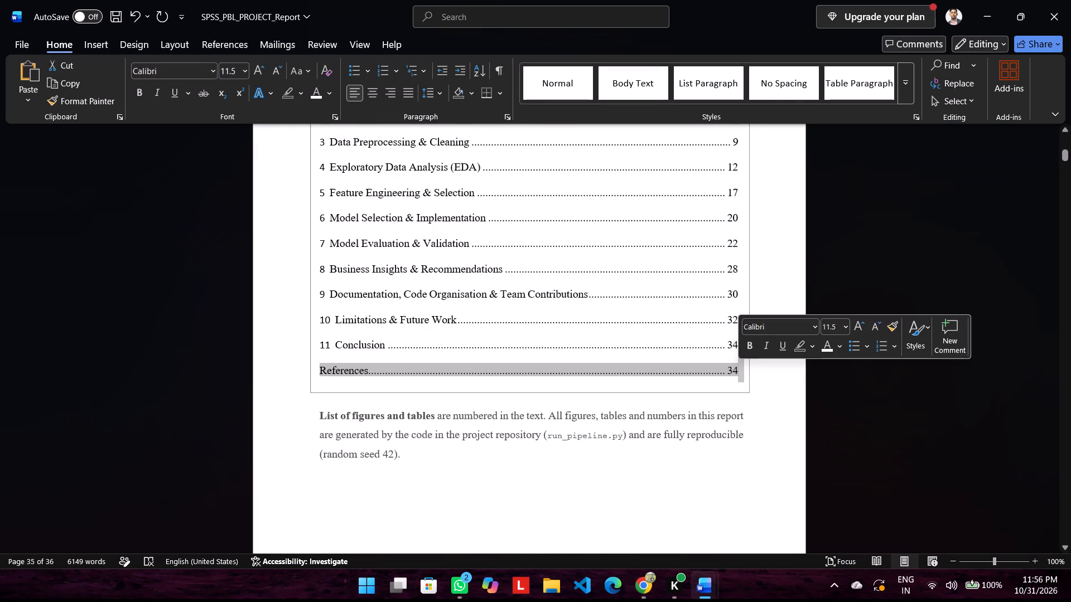
left_click(738, 366)
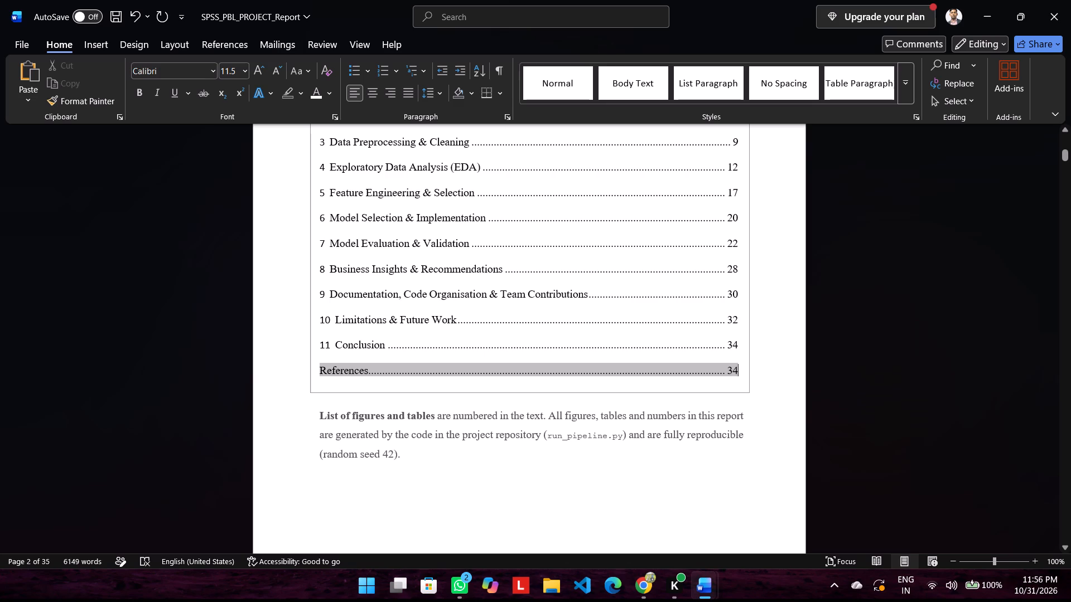
left_click(804, 483)
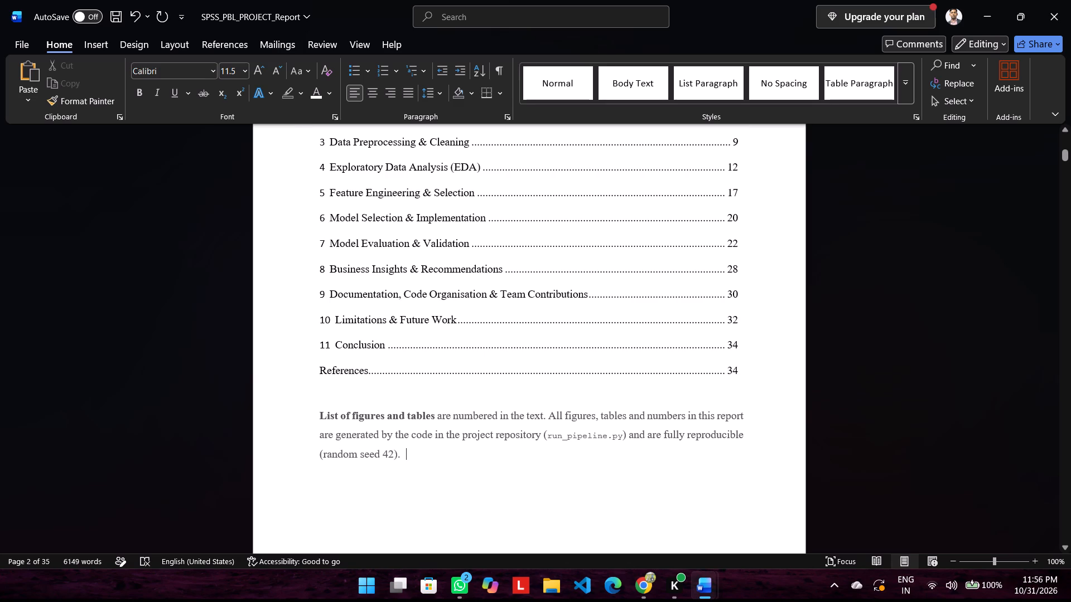
Remove "30-Day" from the project title on the title page, leaving "Explainable Hospital Readmission Risk Stratification", and save the report.
scroll(742, 488, "up", 8)
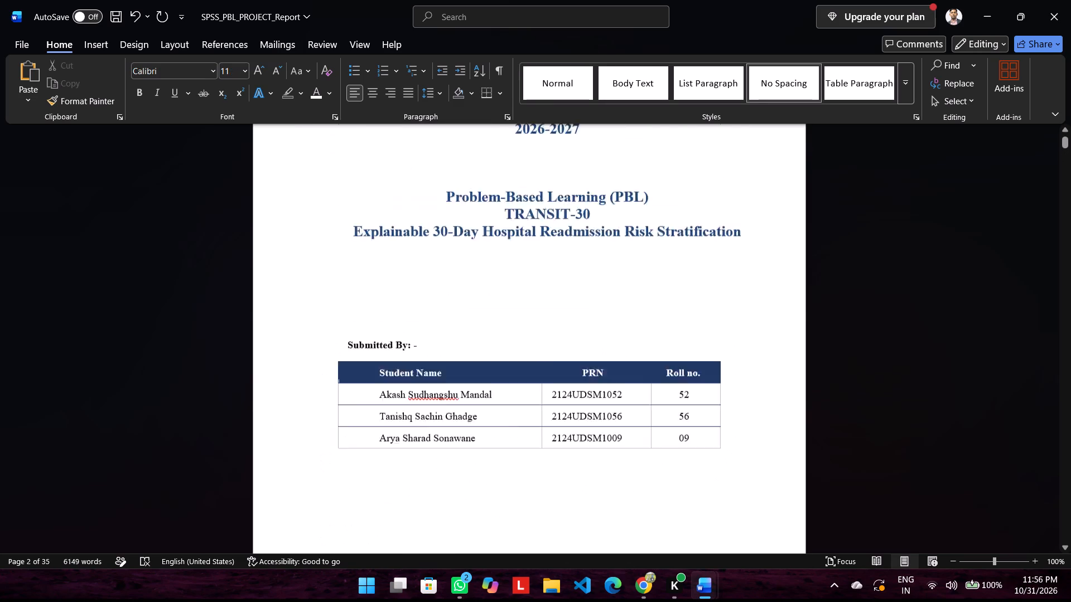
scroll(742, 488, "up", 5)
scroll(742, 488, "down", 1)
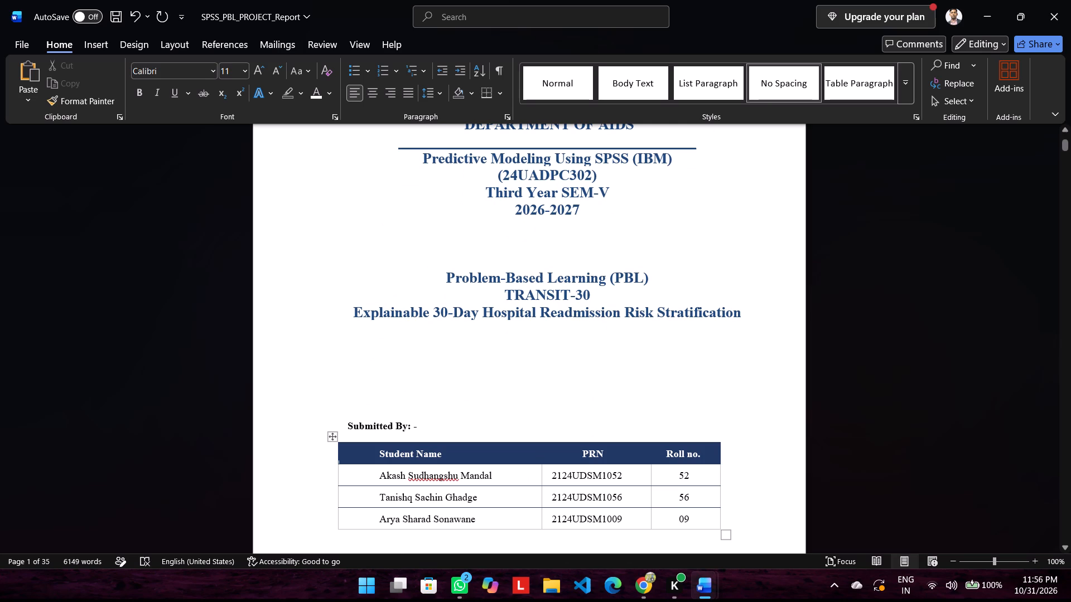
left_click(481, 314)
key("BackSpace")
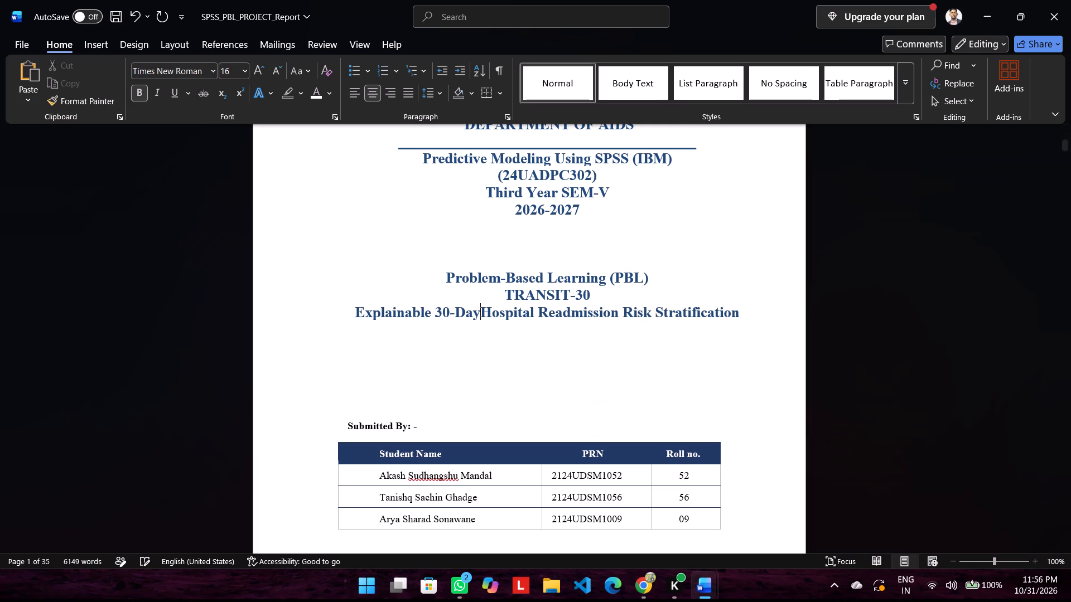
key("BackSpace")
key("BackSpace")
key("BackSpace")
key("BackSpace")
key("BackSpace")
key("BackSpace")
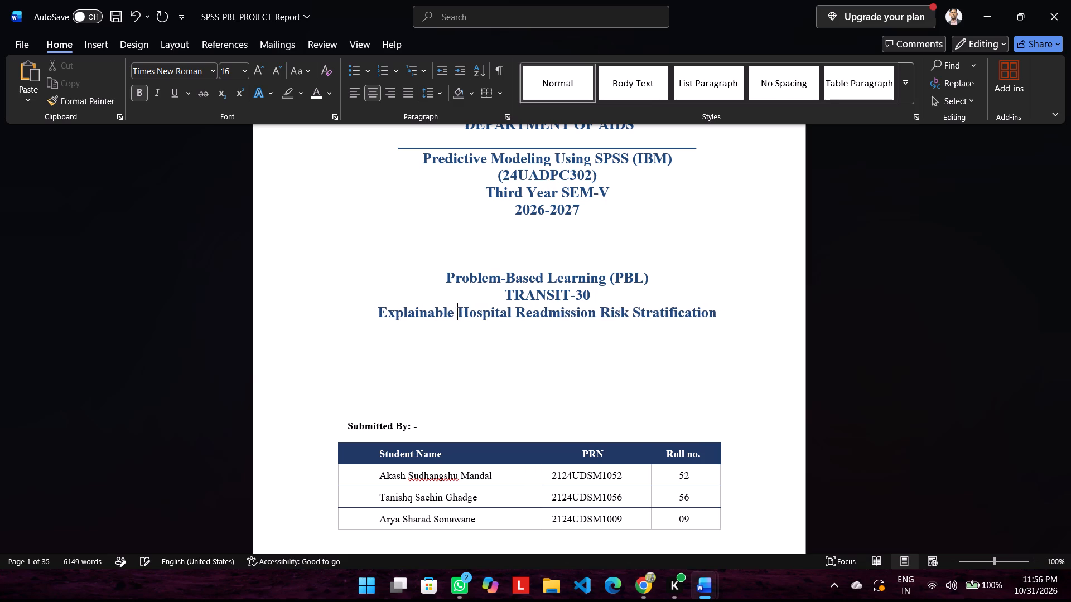
key("ctrl+s")
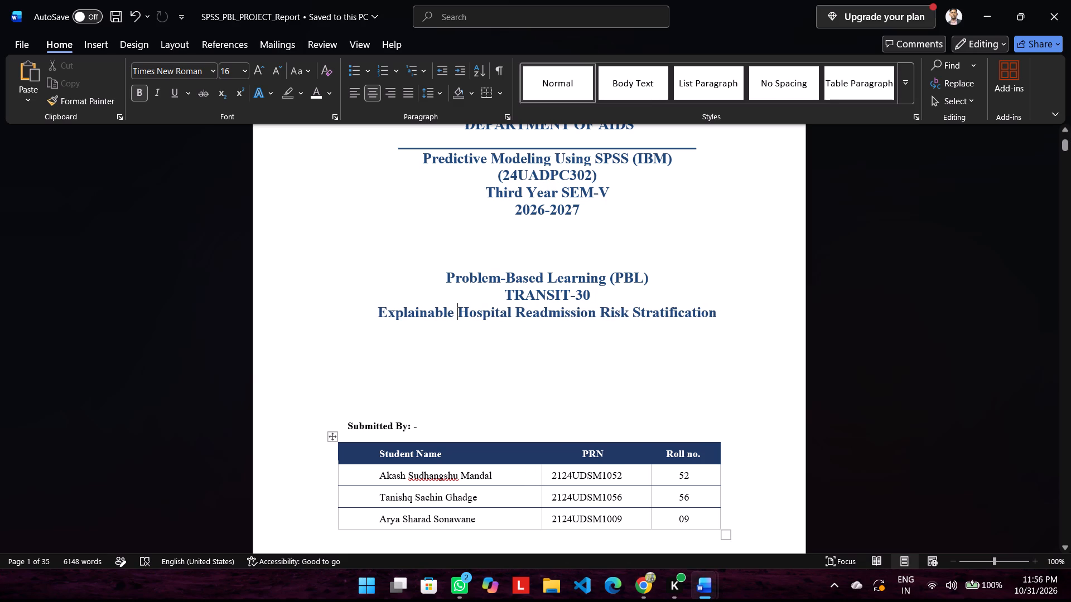
Check the title page layout from the student table up to the university logo.
scroll(487, 370, "down", 1)
scroll(487, 370, "up", 1)
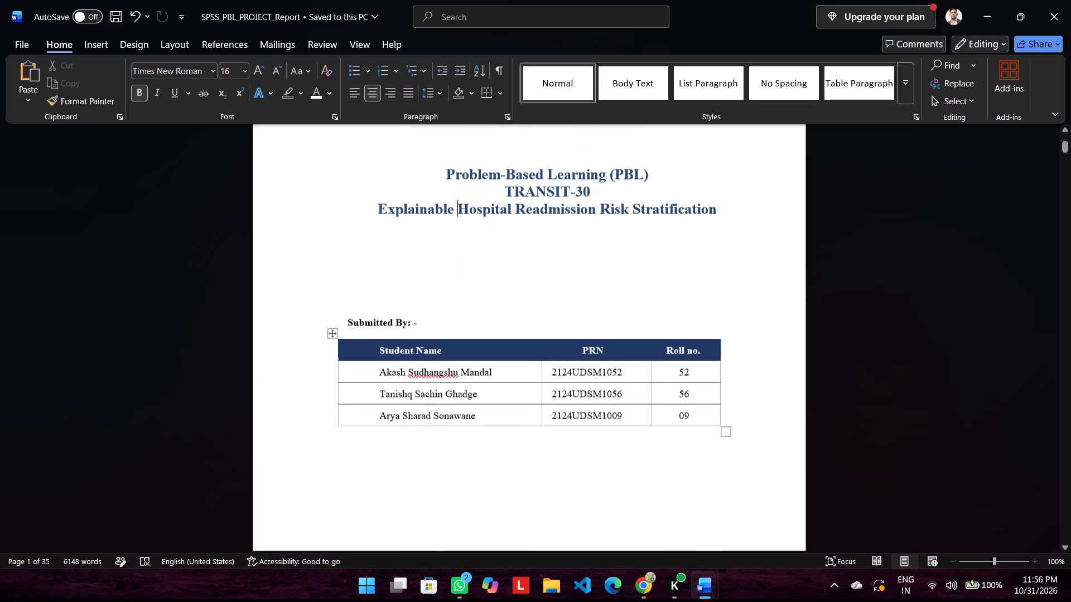
scroll(487, 370, "up", 1)
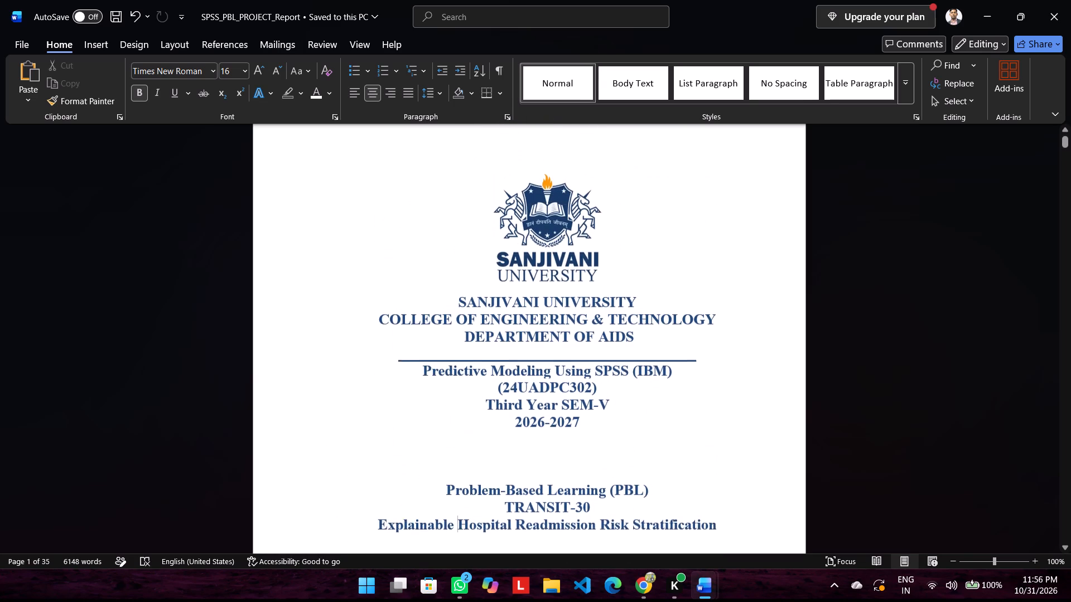
scroll(487, 370, "up", 2)
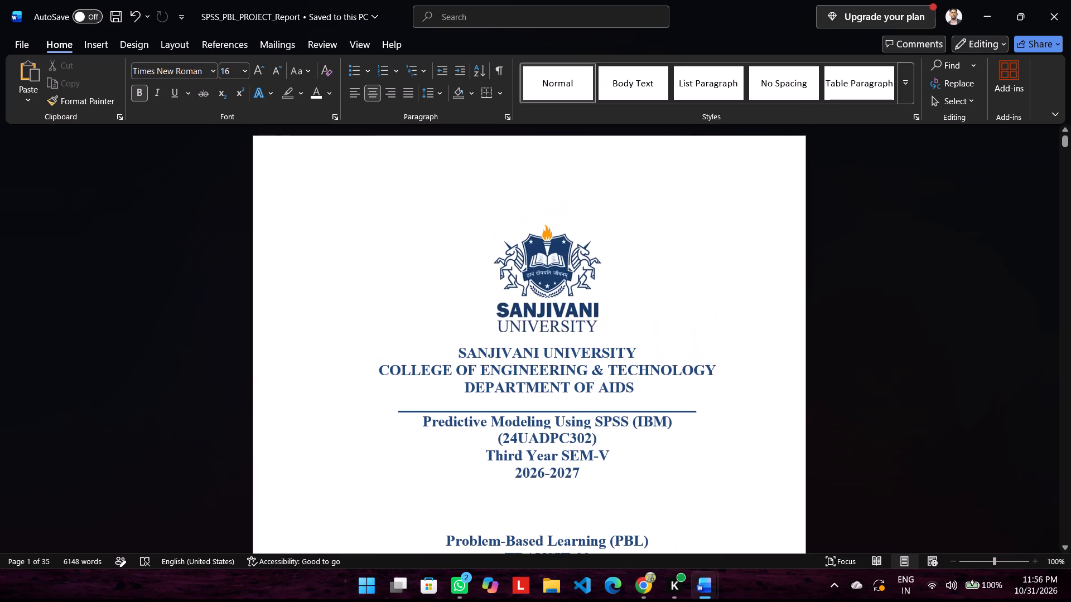
Check the capstone_project assignment submission page in Chrome and return to SPSS_PBL_PROJECT_Report in Word.
left_click(644, 593)
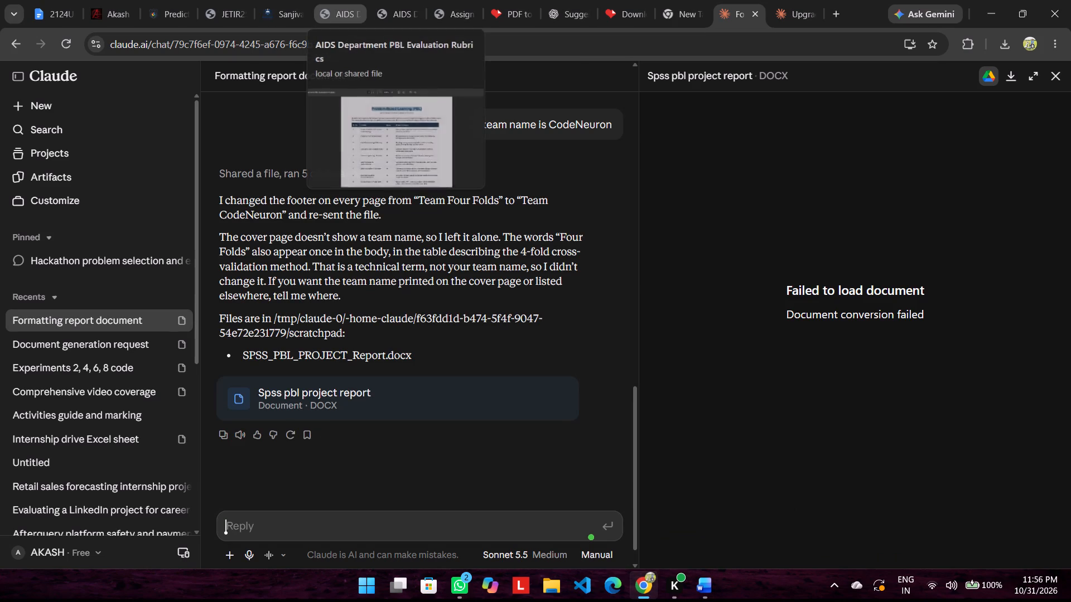
left_click(284, 0)
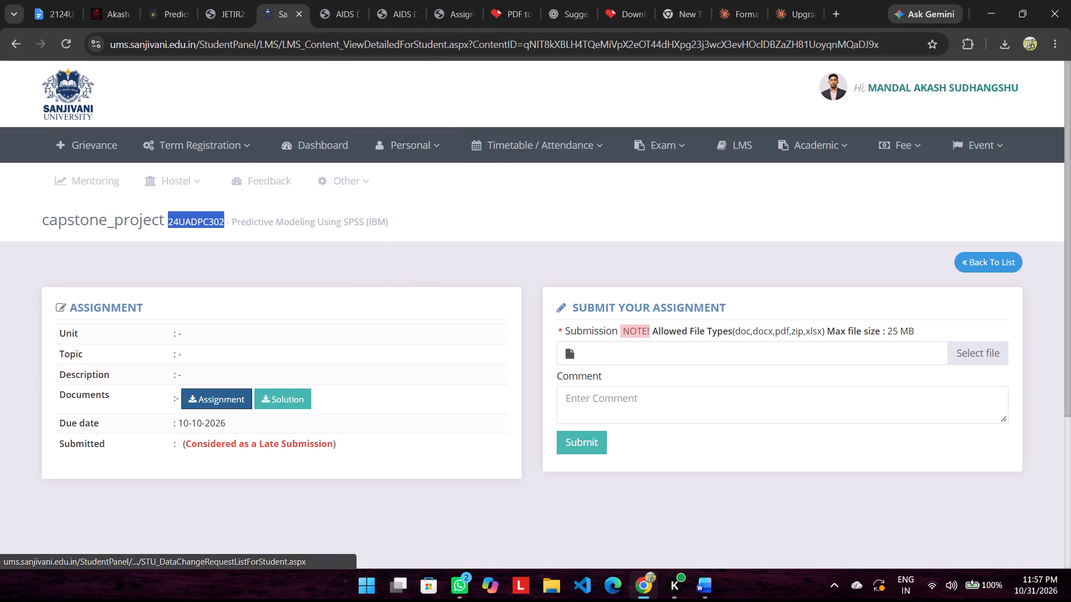
left_click(702, 590)
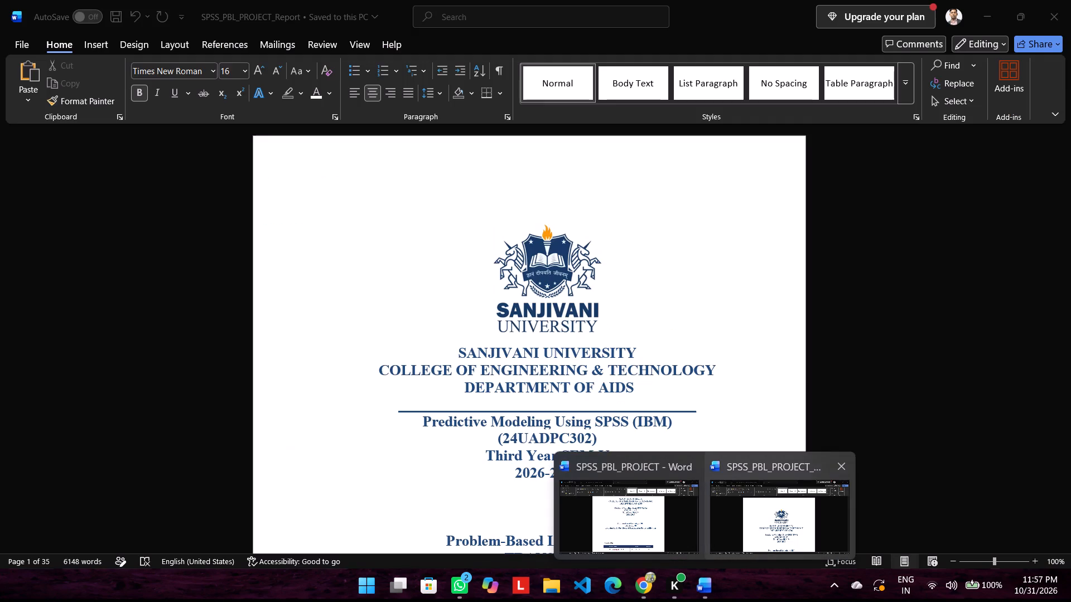
left_click(751, 546)
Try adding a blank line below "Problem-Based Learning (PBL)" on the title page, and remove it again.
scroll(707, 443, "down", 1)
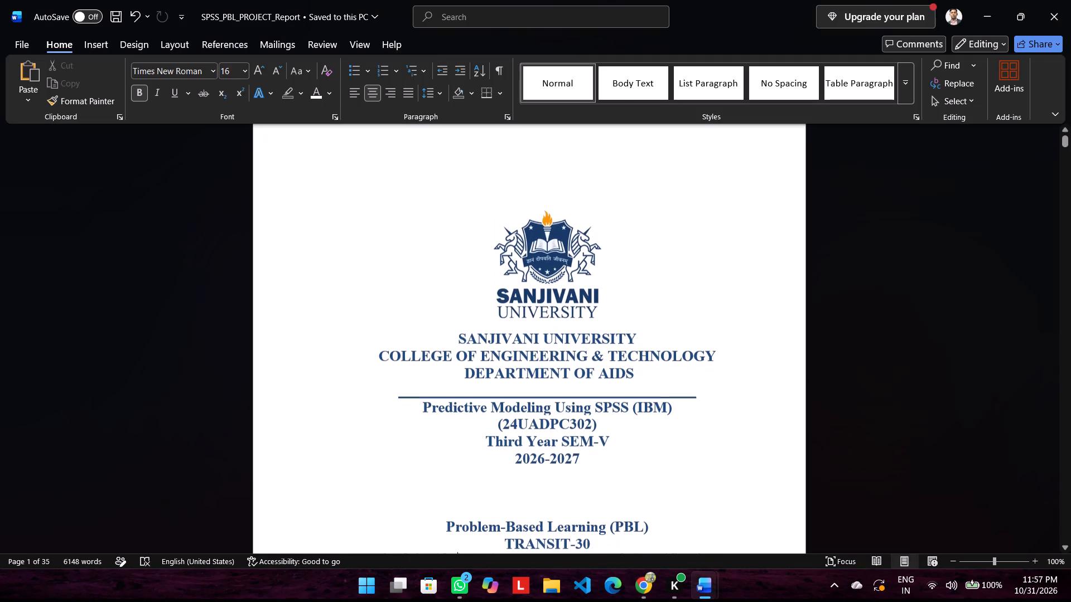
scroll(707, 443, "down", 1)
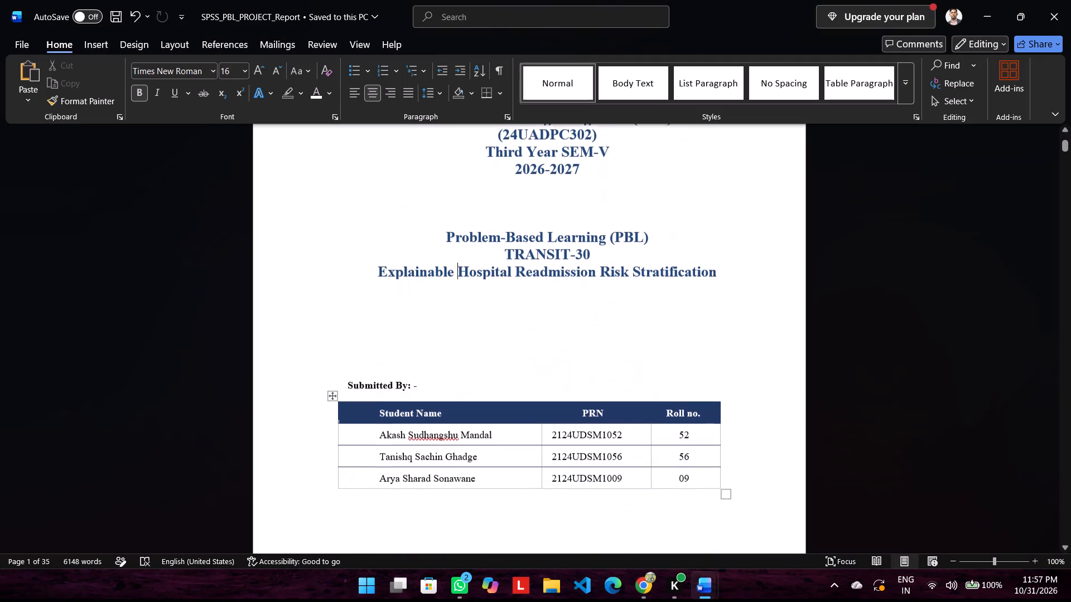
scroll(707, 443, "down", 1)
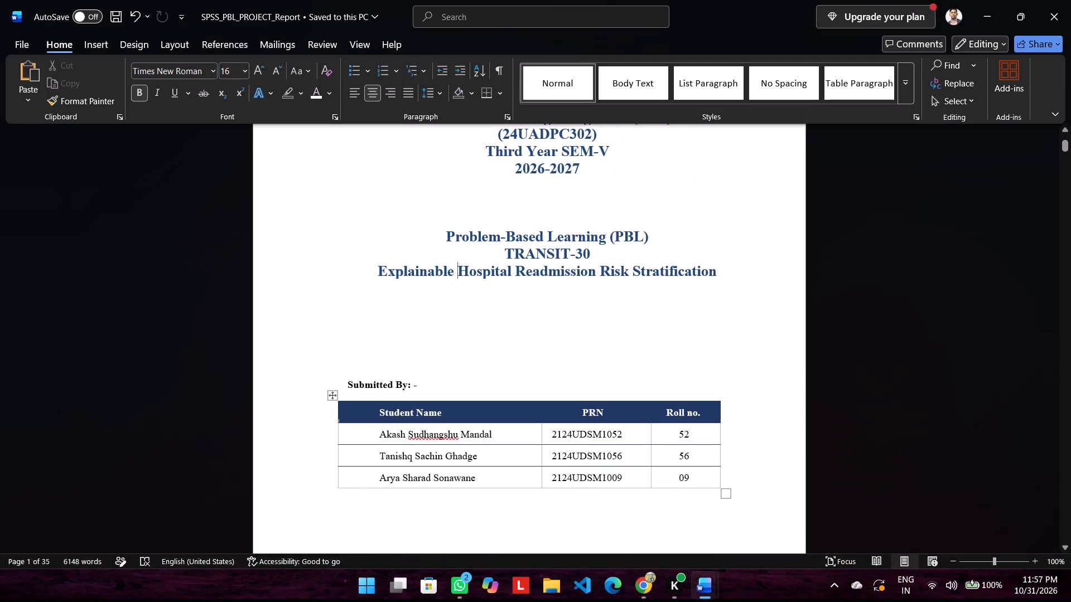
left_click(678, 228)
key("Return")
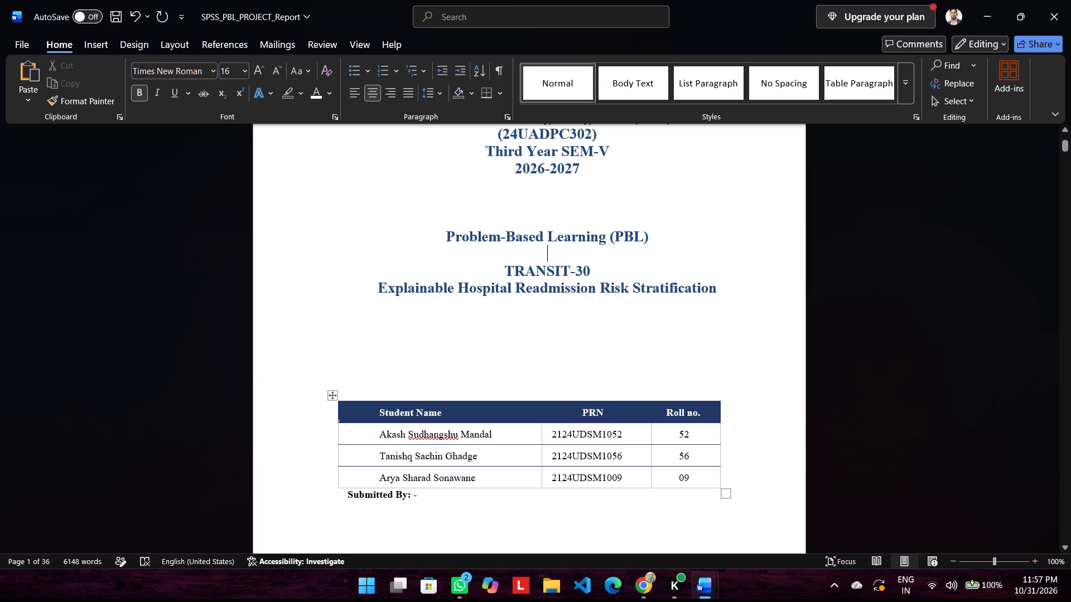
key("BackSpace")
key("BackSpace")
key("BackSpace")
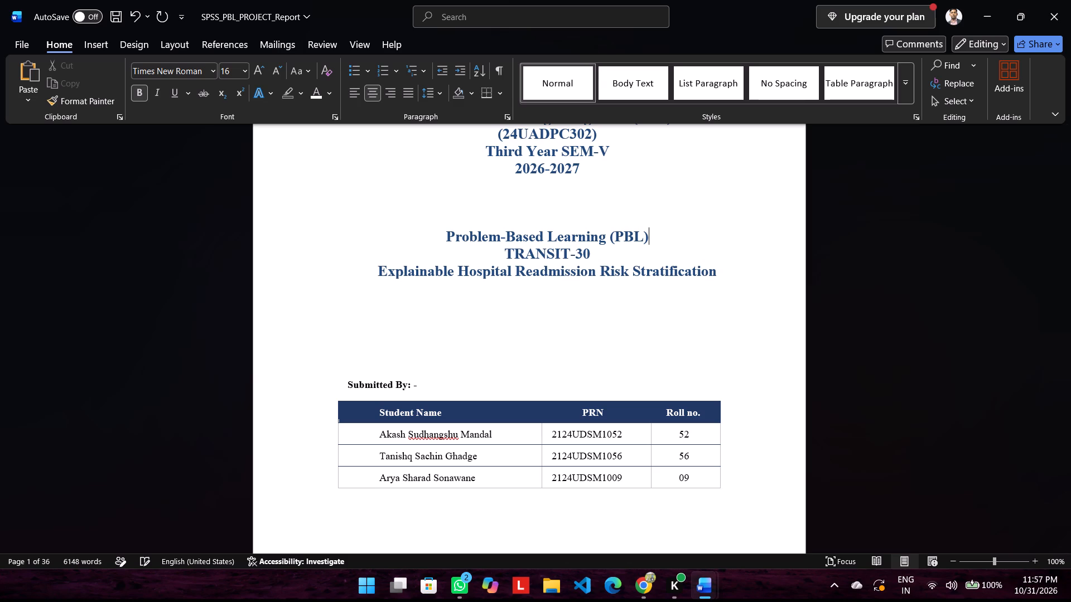
On the title page, delete one blank line above "Problem-Based Learning (PBL)" and add one blank line below it.
left_click(551, 213)
key("BackSpace")
key("BackSpace")
key("BackSpace")
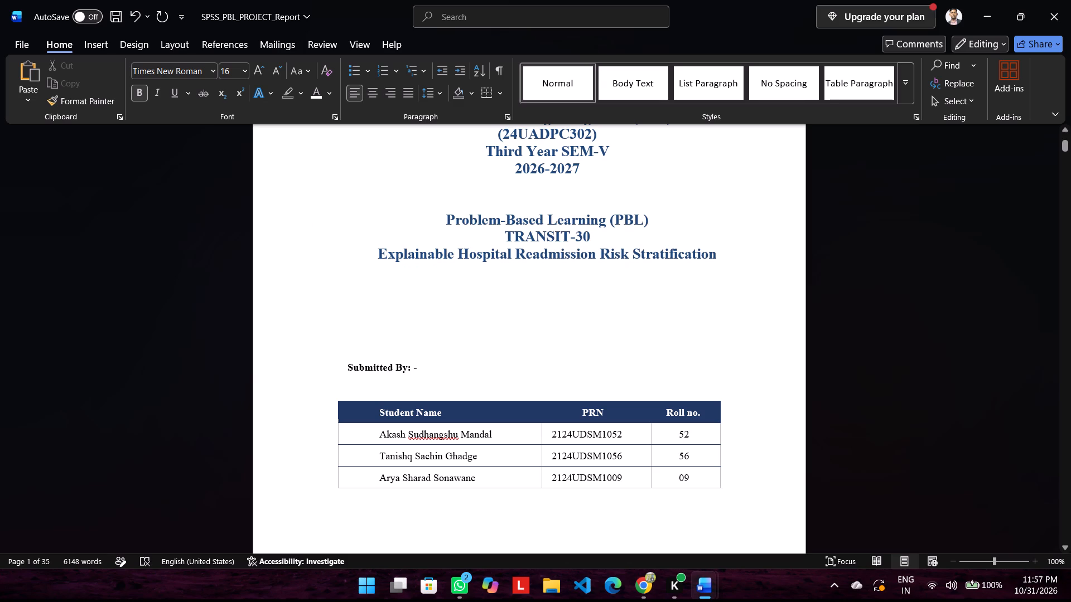
left_click(672, 219)
key("Return")
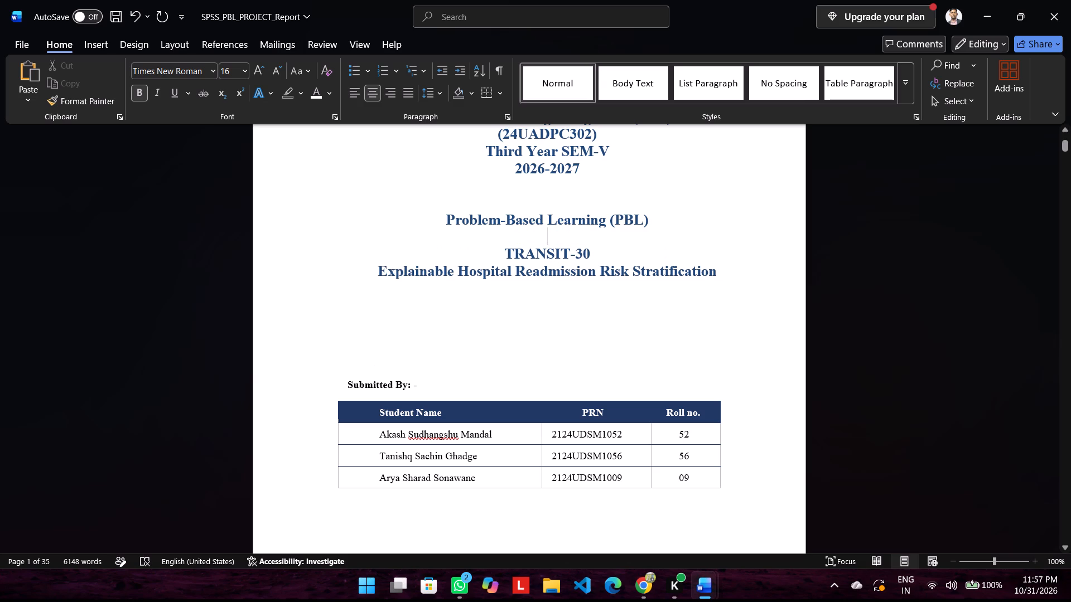
left_click(543, 316)
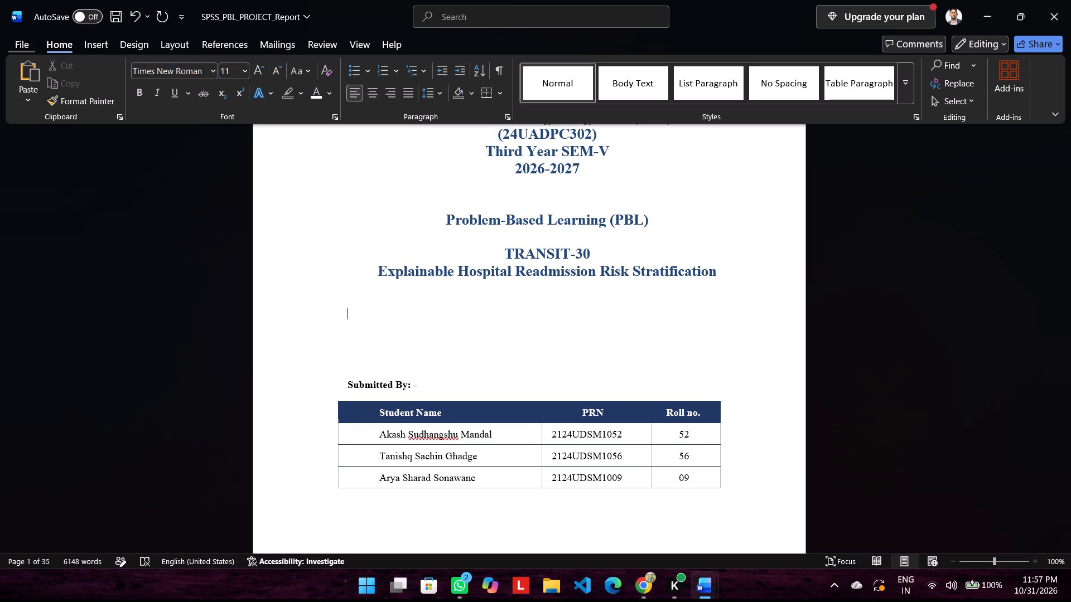
Check the report's print preview, from the title page through to the References and back.
left_click(19, 47)
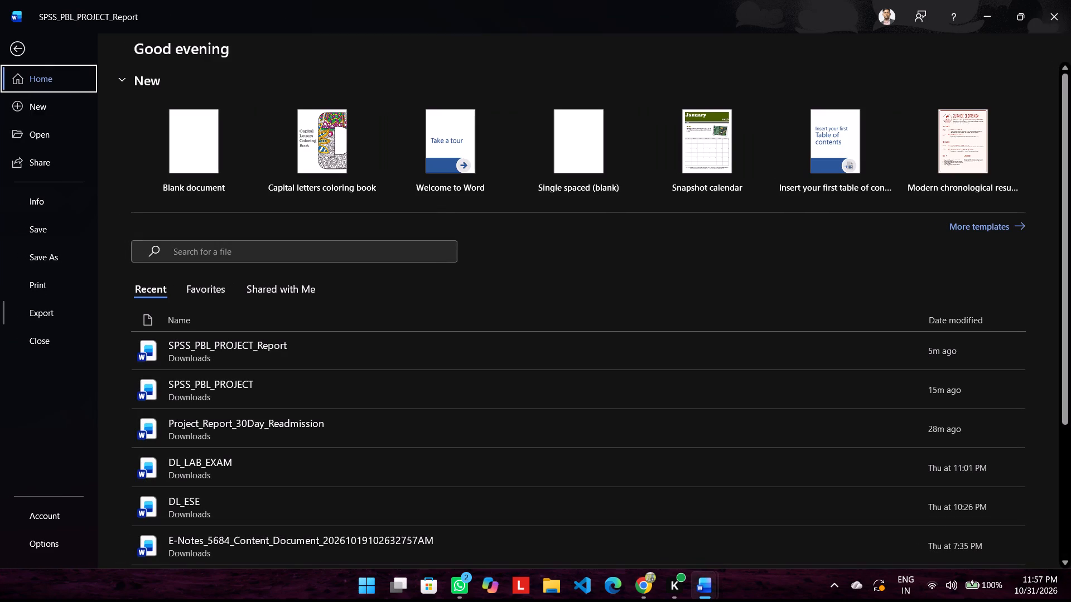
left_click(48, 291)
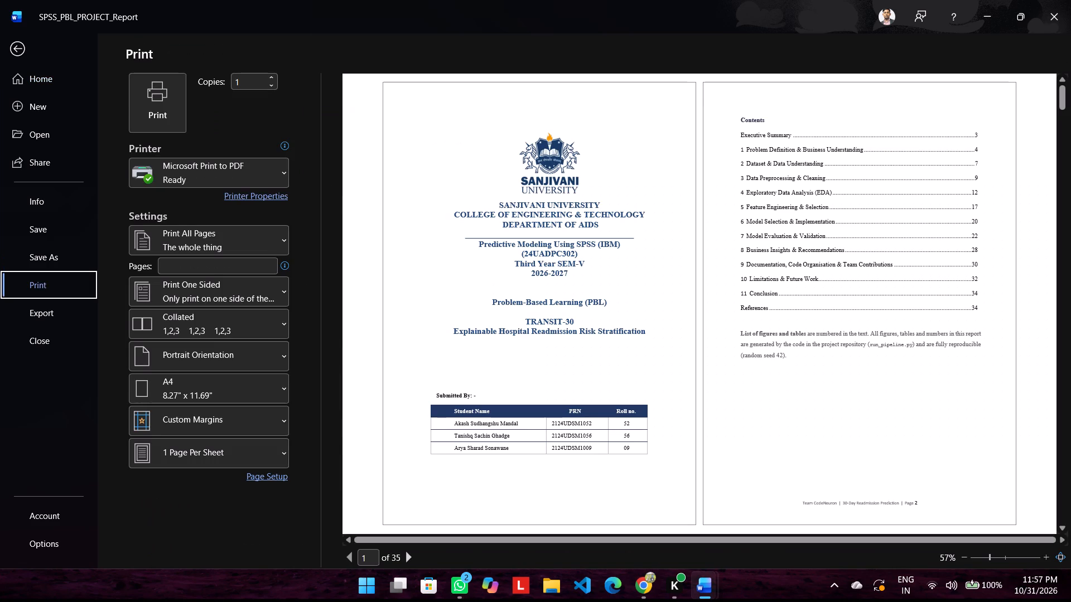
scroll(678, 323, "down", 20)
scroll(678, 323, "down", 10)
scroll(678, 323, "up", 1)
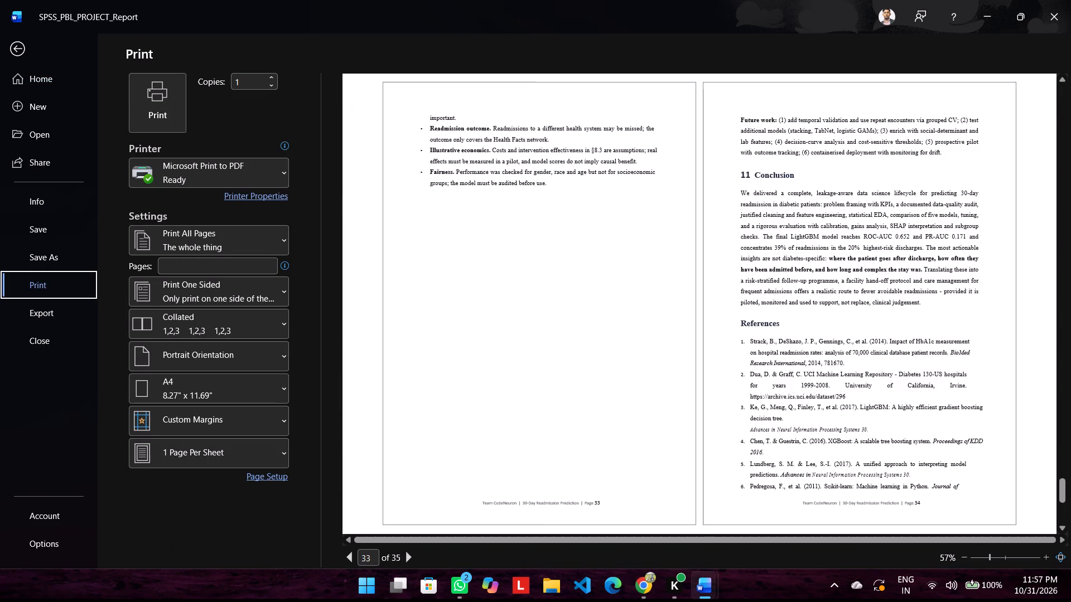
scroll(678, 323, "up", 3)
scroll(678, 323, "up", 20)
scroll(678, 323, "up", 10)
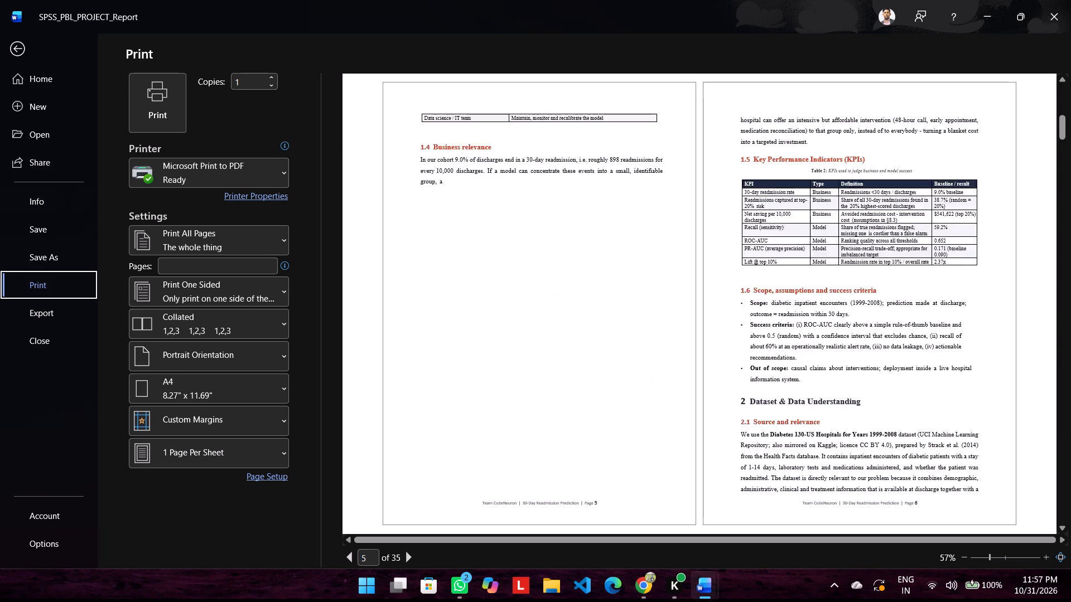
scroll(678, 323, "up", 14)
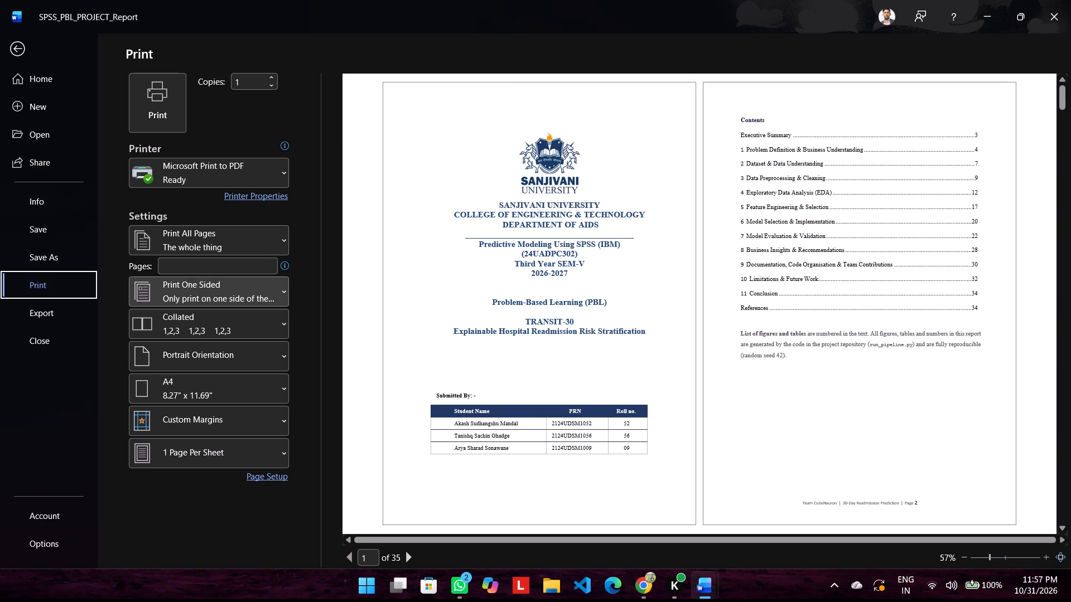
Export the report as a PDF named SPSS_PBL_PROJECT_Report in the Downloads folder.
left_click(28, 317)
left_click(399, 188)
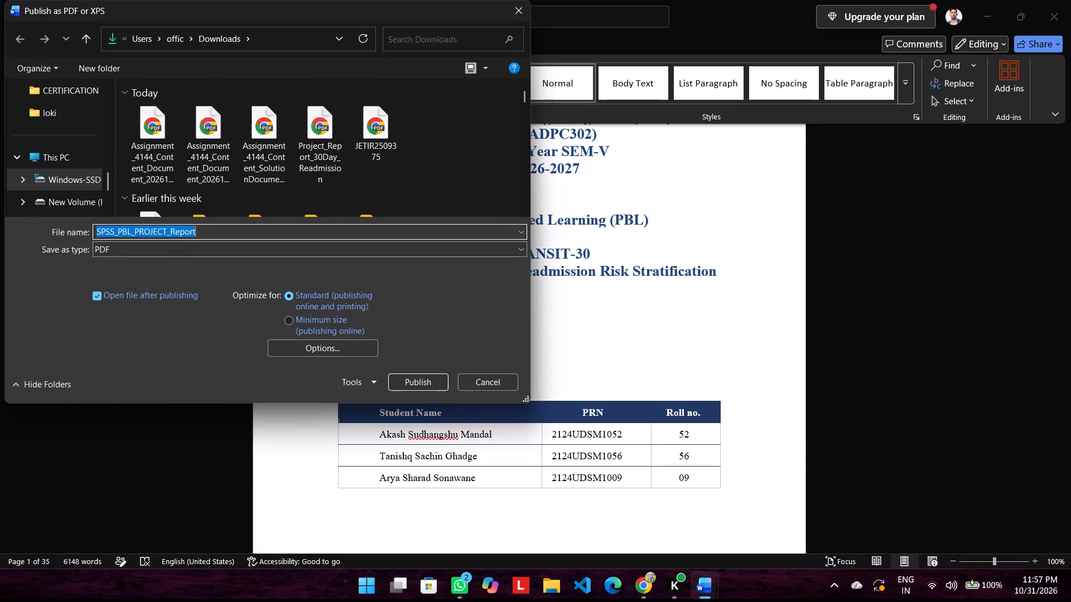
left_click(432, 381)
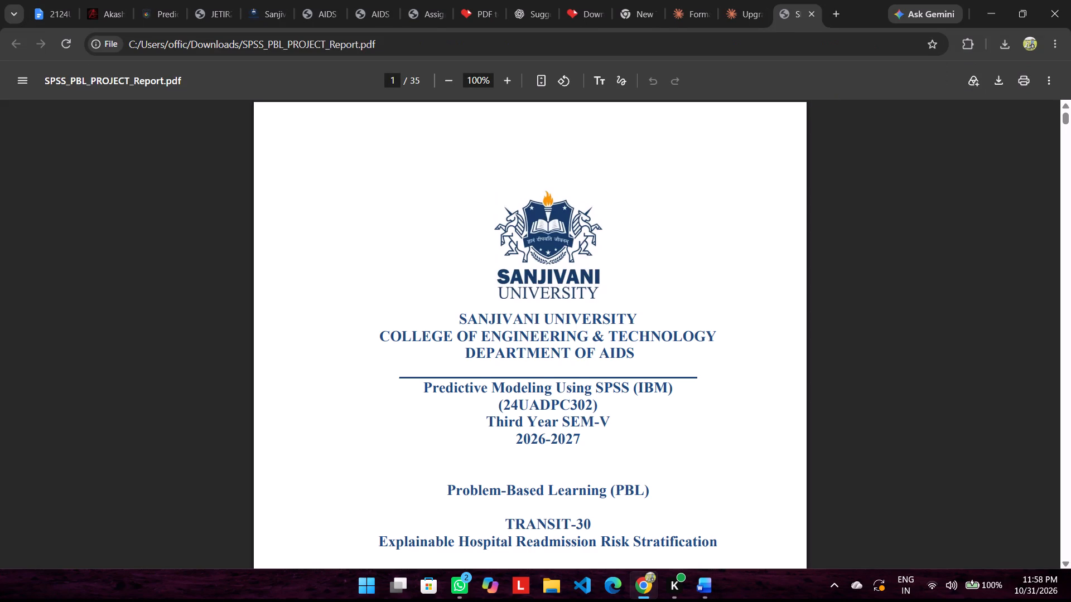
Review the exported PDF from the title page to page 6, checking the page layout and text flow.
scroll(526, 315, "down", 3)
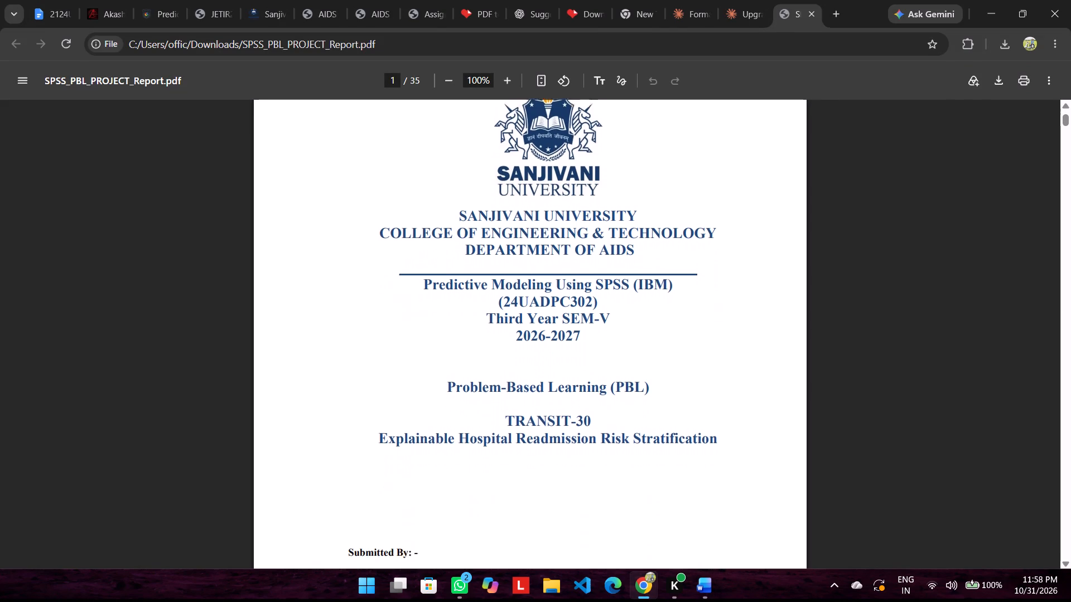
scroll(526, 315, "down", 3)
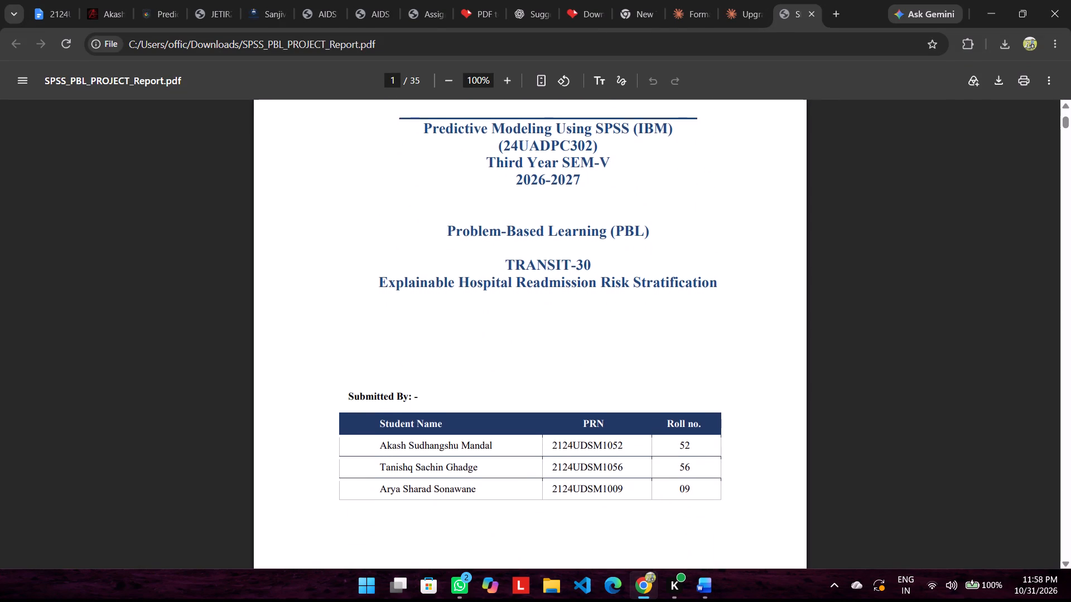
scroll(526, 315, "down", 5)
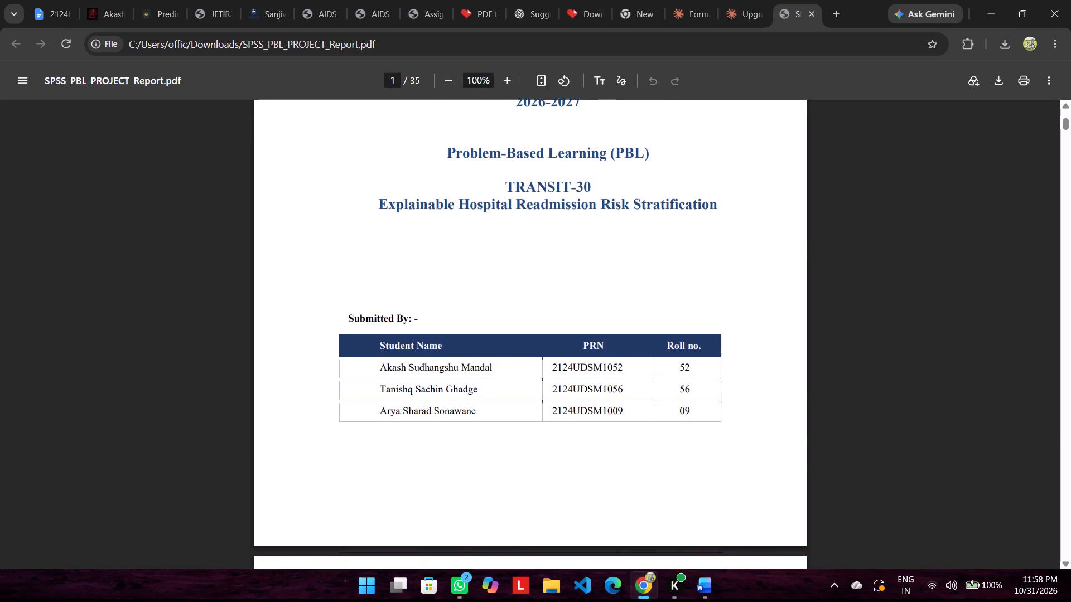
scroll(526, 315, "down", 8)
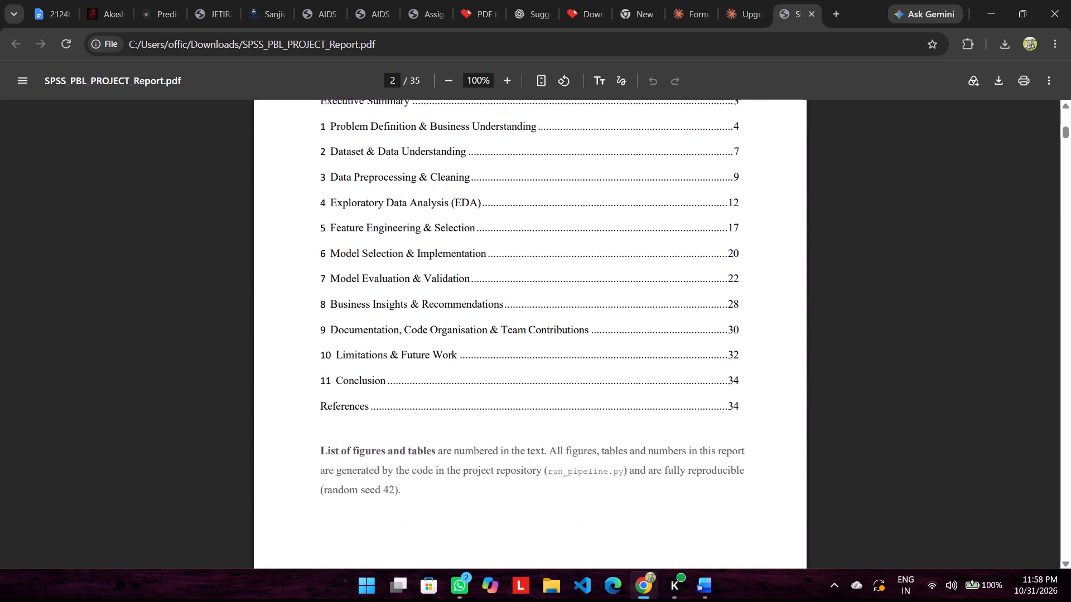
scroll(526, 315, "down", 5)
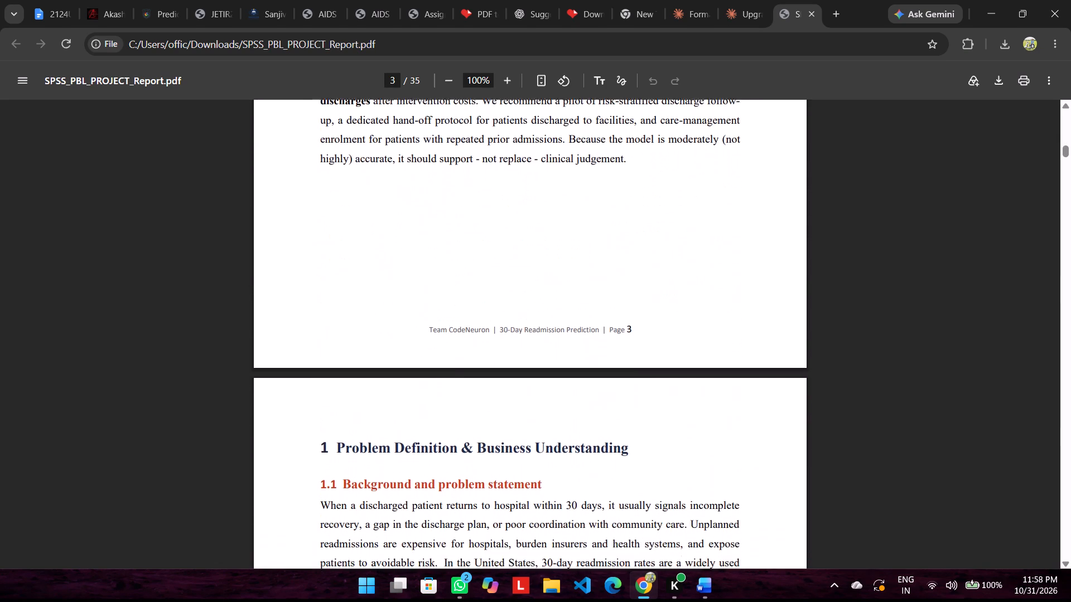
scroll(526, 315, "down", 6)
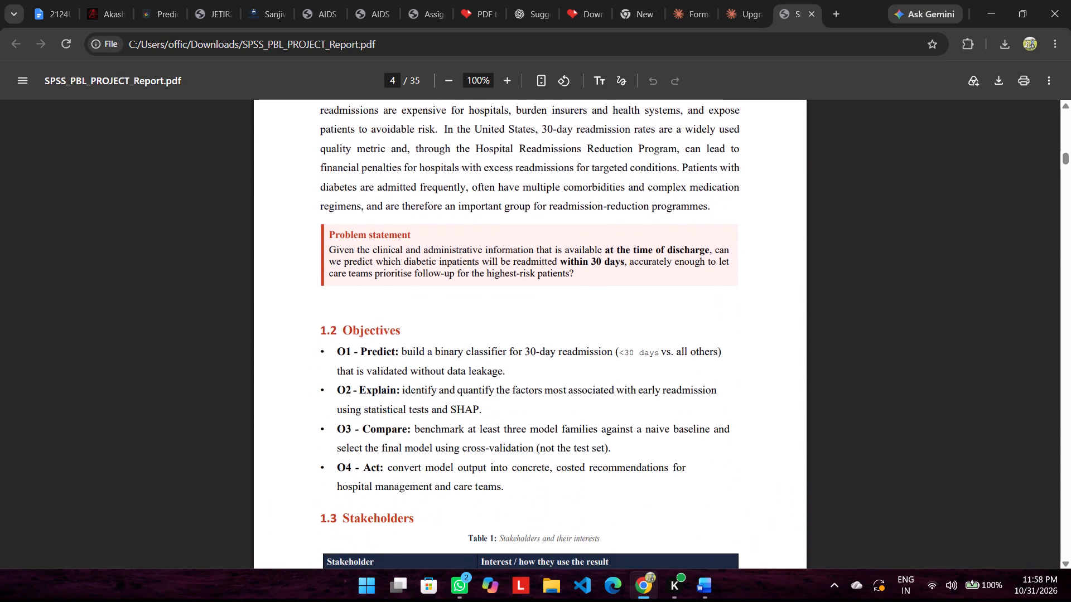
scroll(526, 315, "down", 4)
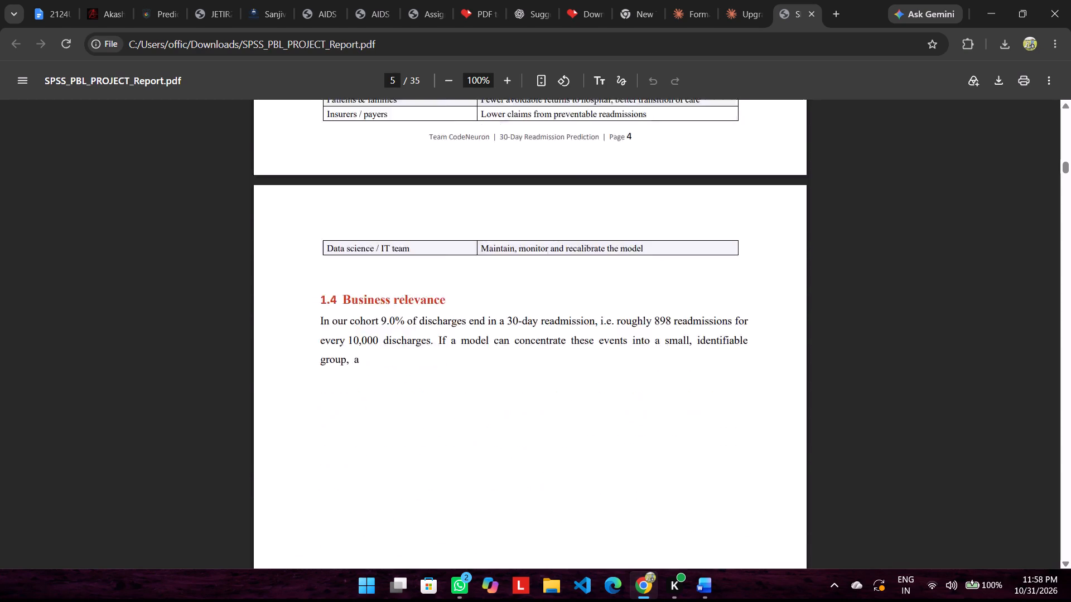
scroll(526, 315, "down", 2)
scroll(526, 315, "up", 1)
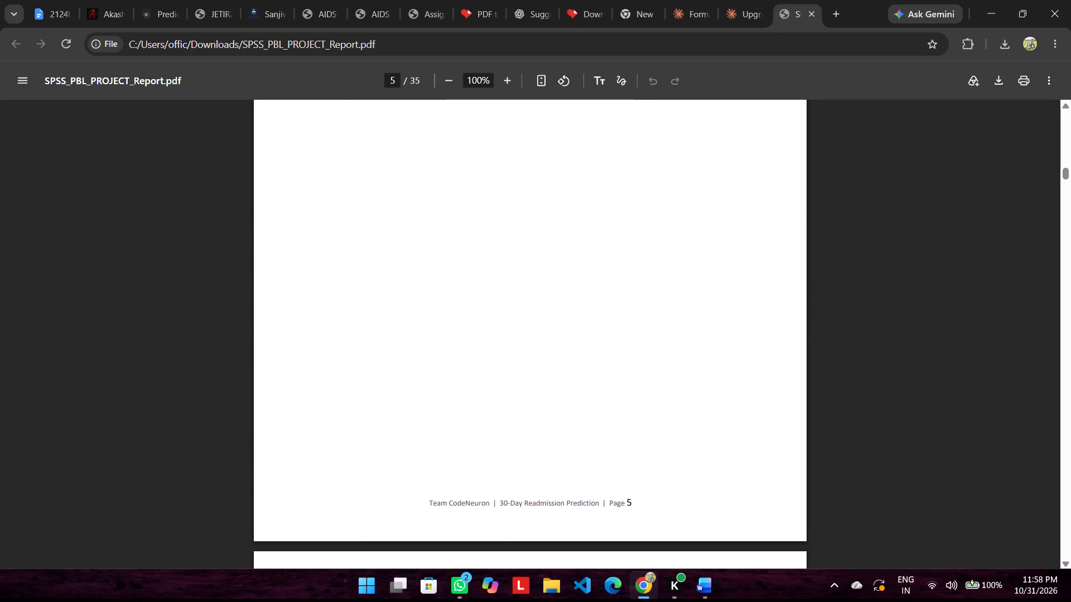
scroll(526, 315, "up", 1)
scroll(526, 315, "down", 3)
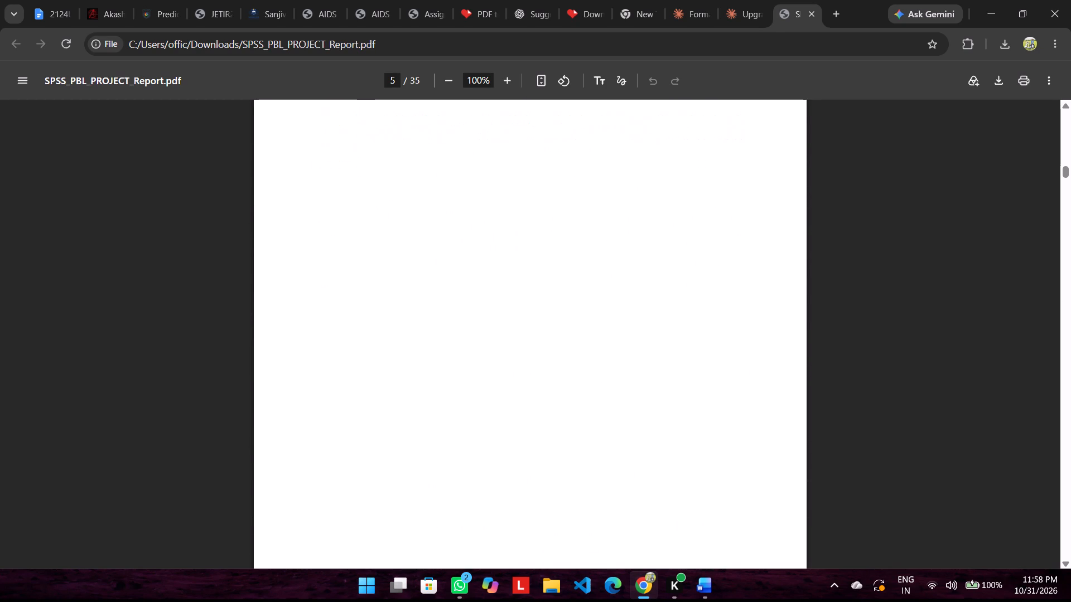
scroll(526, 315, "down", 5)
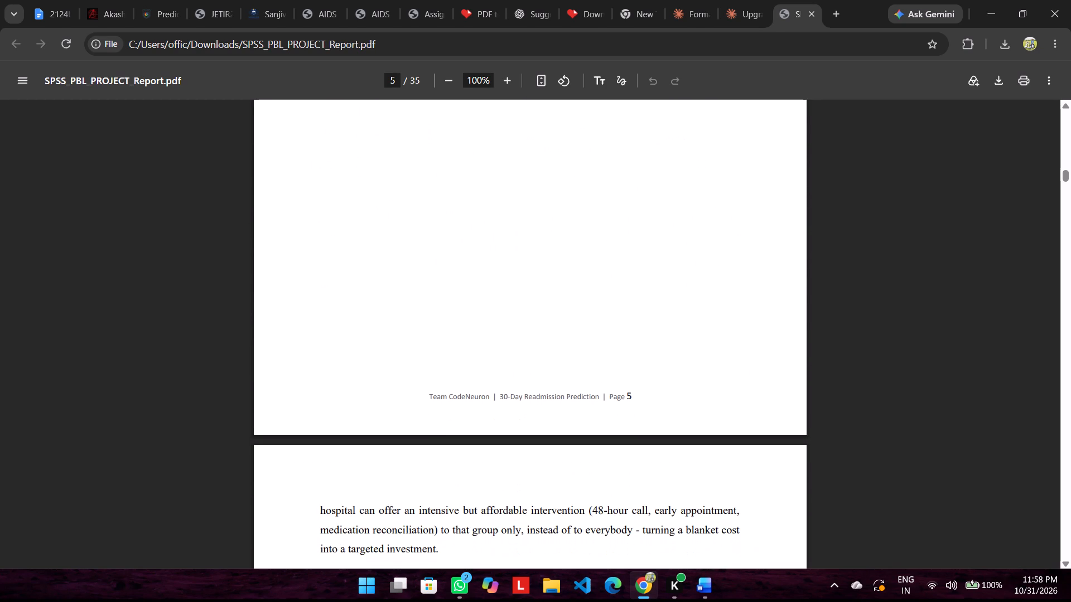
Switch back to SPSS_PBL_PROJECT_Report in Word and examine where section 1.4 Business relevance breaks between pages 5 and 6.
left_click(714, 601)
left_click(776, 547)
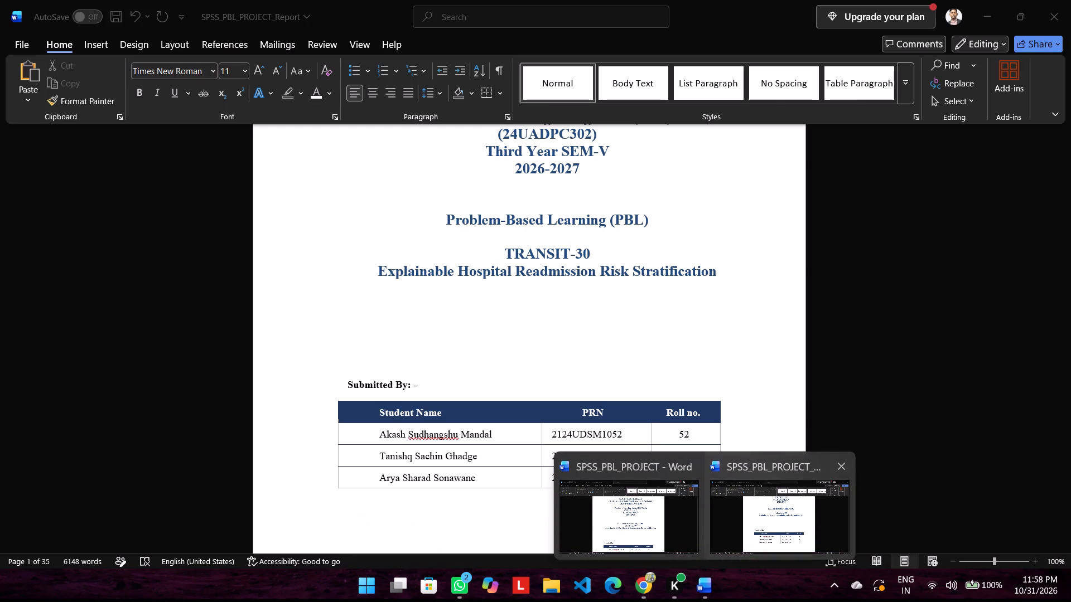
scroll(630, 444, "down", 3)
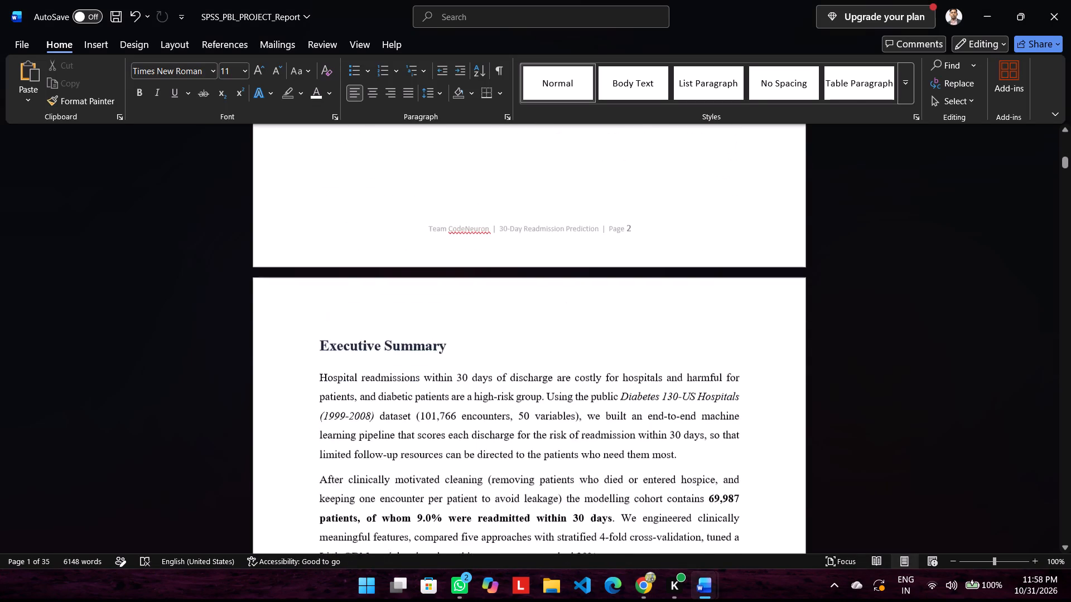
scroll(630, 444, "down", 4)
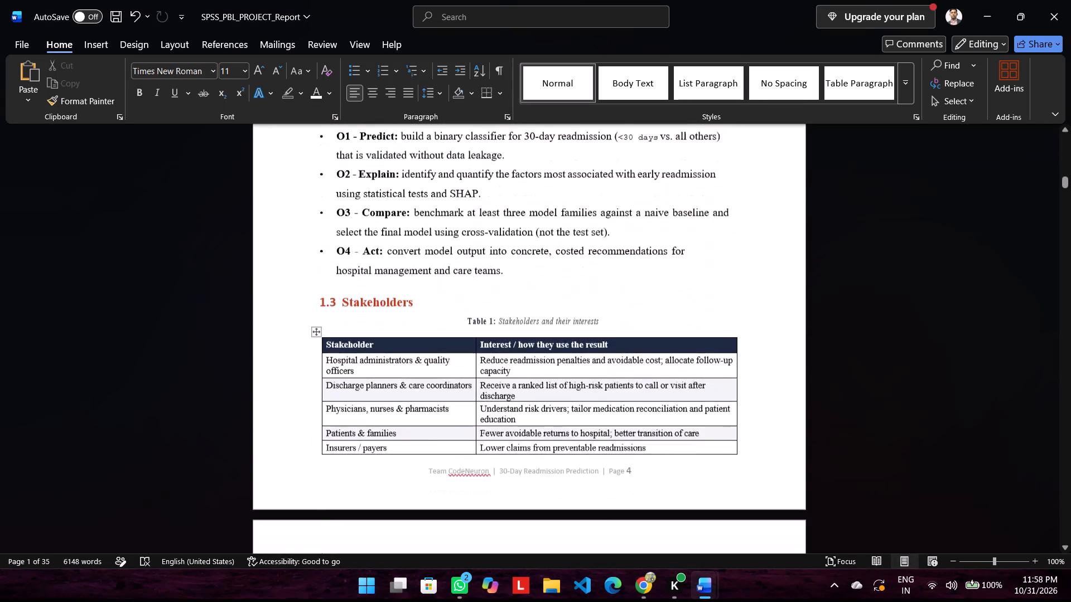
scroll(630, 444, "down", 4)
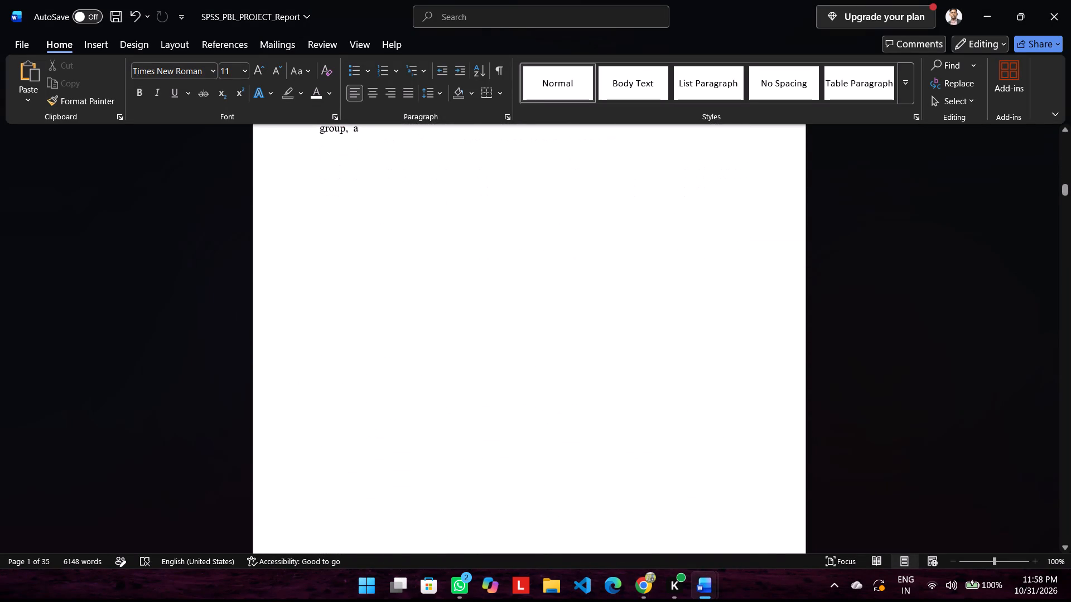
scroll(630, 444, "down", 2)
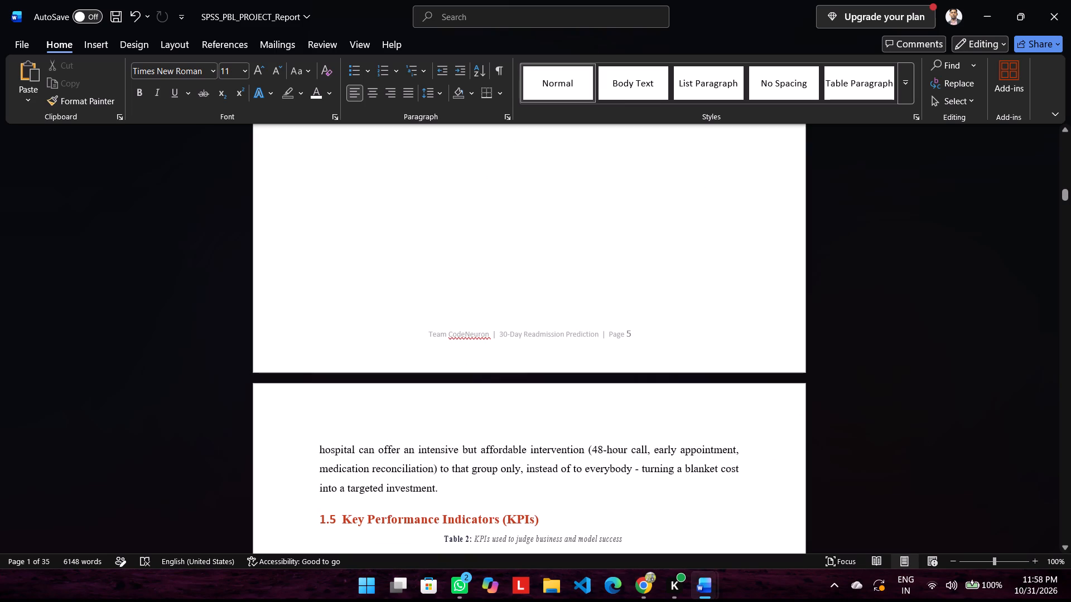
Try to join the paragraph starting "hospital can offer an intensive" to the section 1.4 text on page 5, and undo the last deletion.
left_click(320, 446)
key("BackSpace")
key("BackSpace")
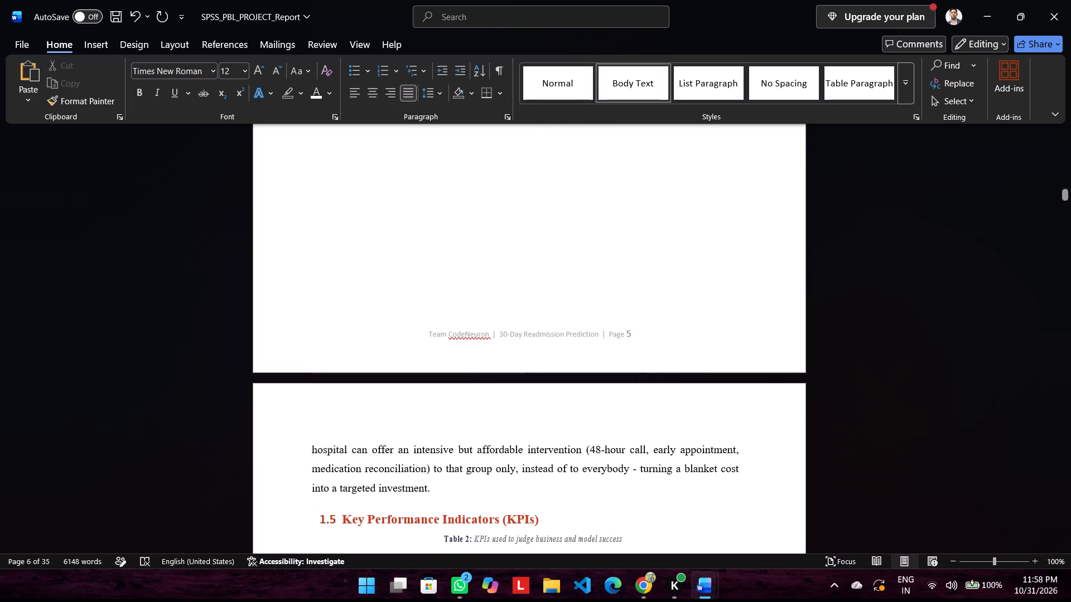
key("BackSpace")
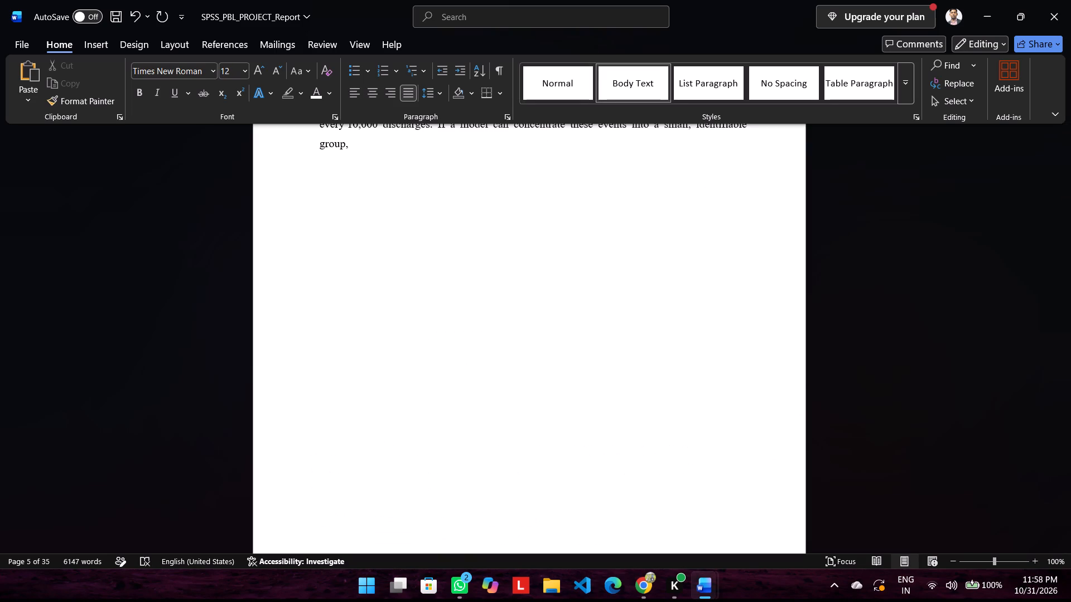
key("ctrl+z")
Copy the paragraph starting "hospital can offer an intensive" from page 6 to the end of the section 1.4 text, after "group, a".
scroll(320, 446, "down", 3)
scroll(325, 203, "up", 2)
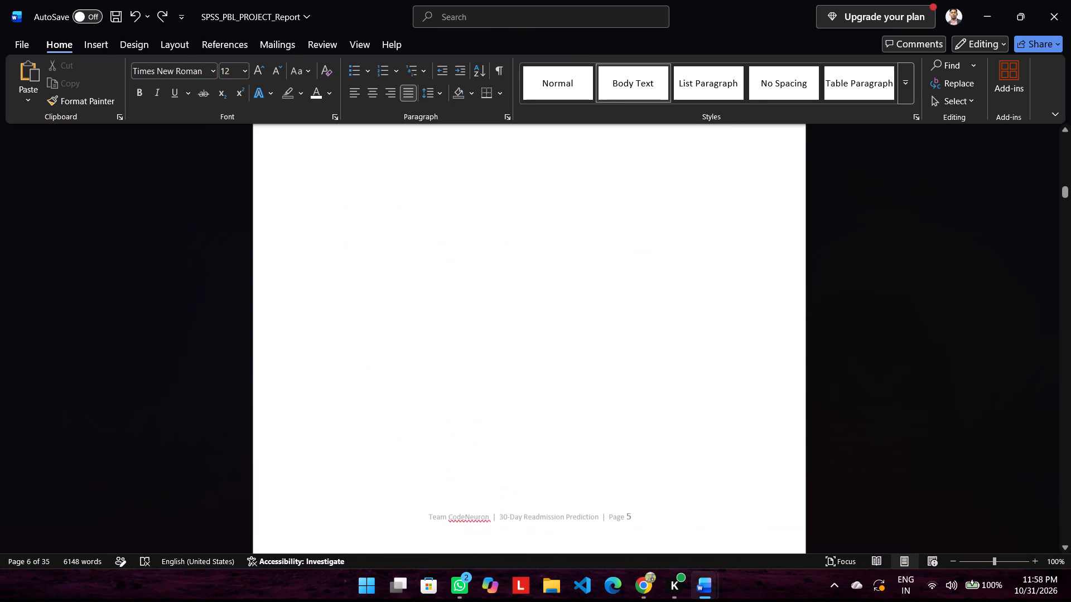
scroll(323, 355, "down", 2)
scroll(322, 210, "up", 1)
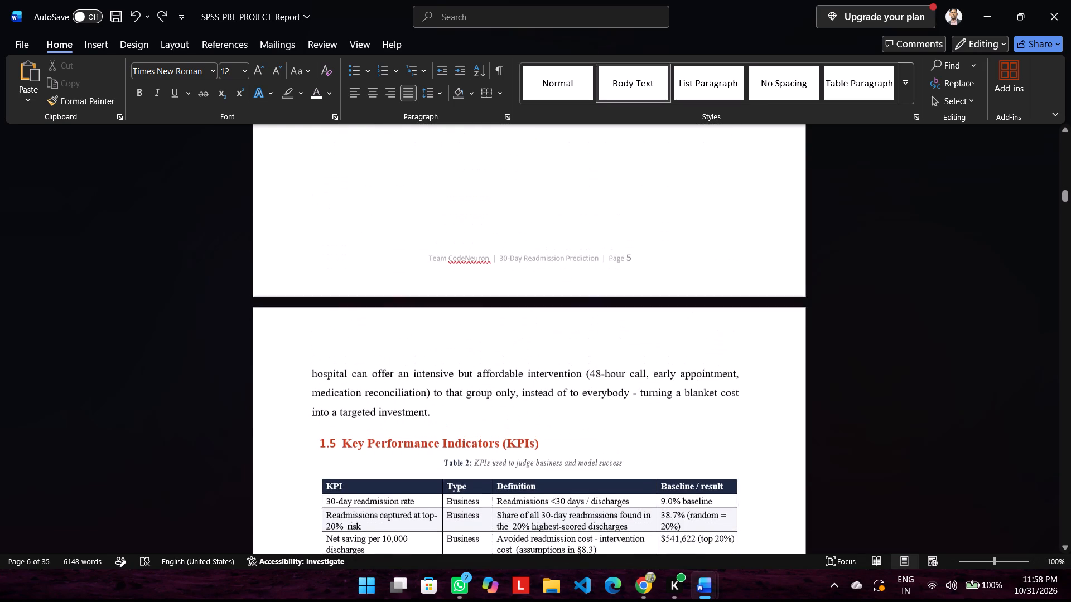
left_click(311, 375)
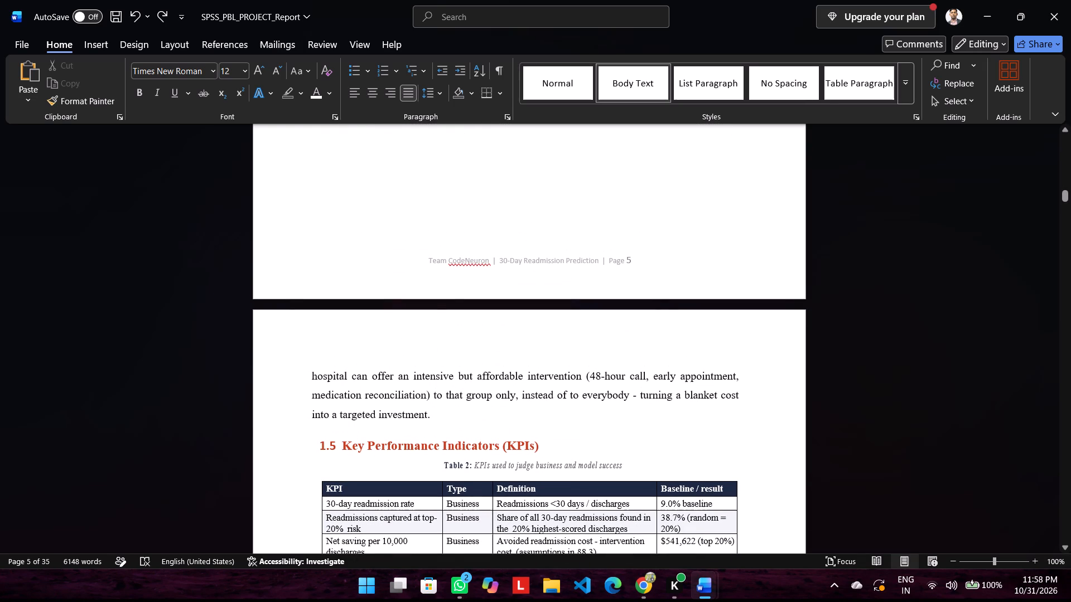
left_click_drag(439, 418, 326, 385)
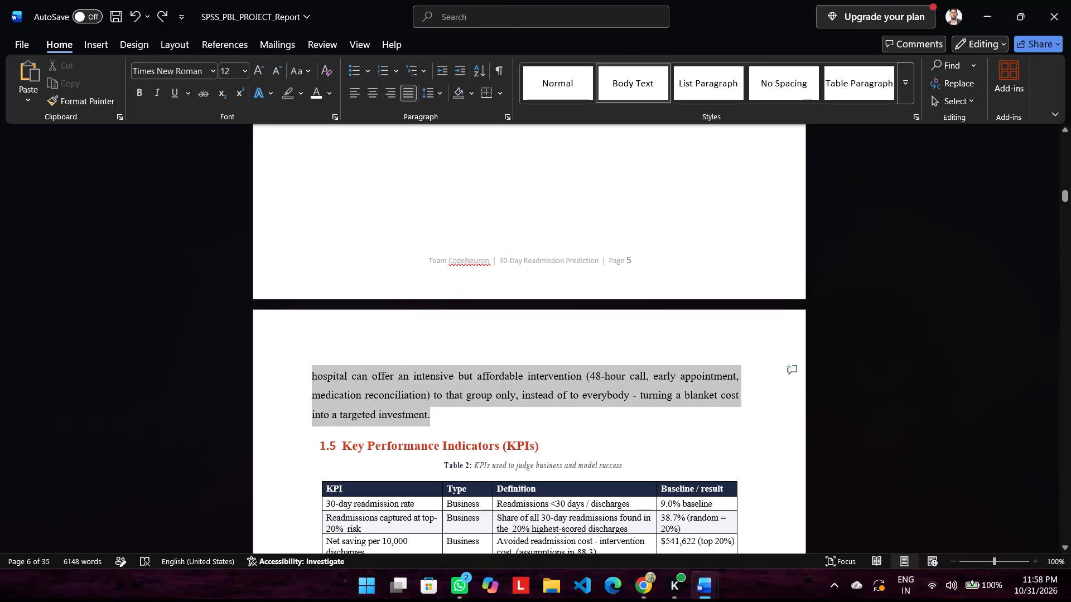
left_click_drag(326, 385, 309, 376)
key("ctrl+c")
scroll(429, 253, "up", 1)
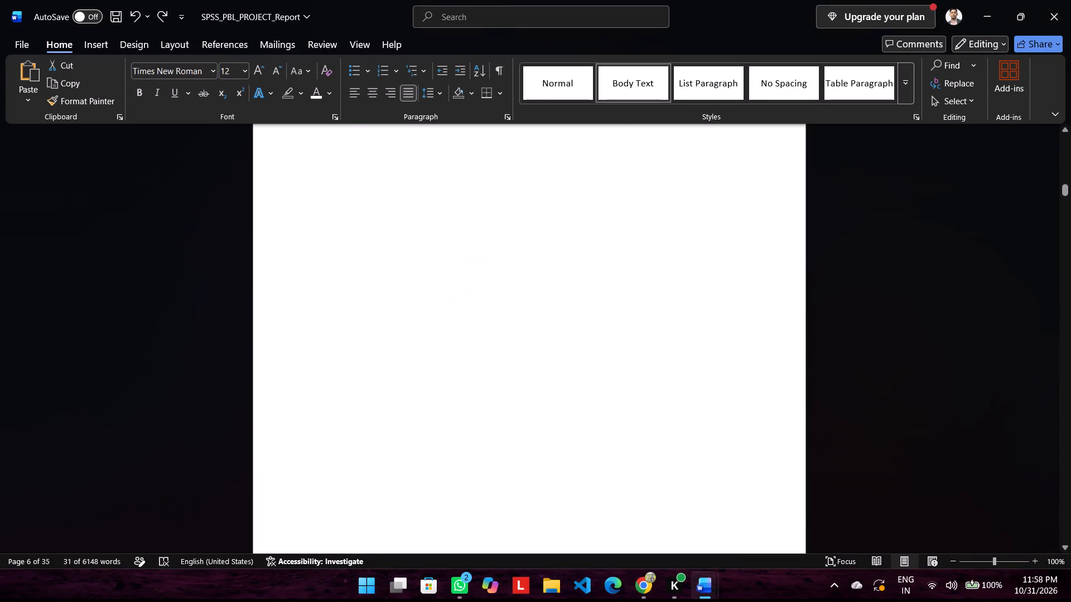
scroll(429, 253, "up", 2)
left_click(400, 275)
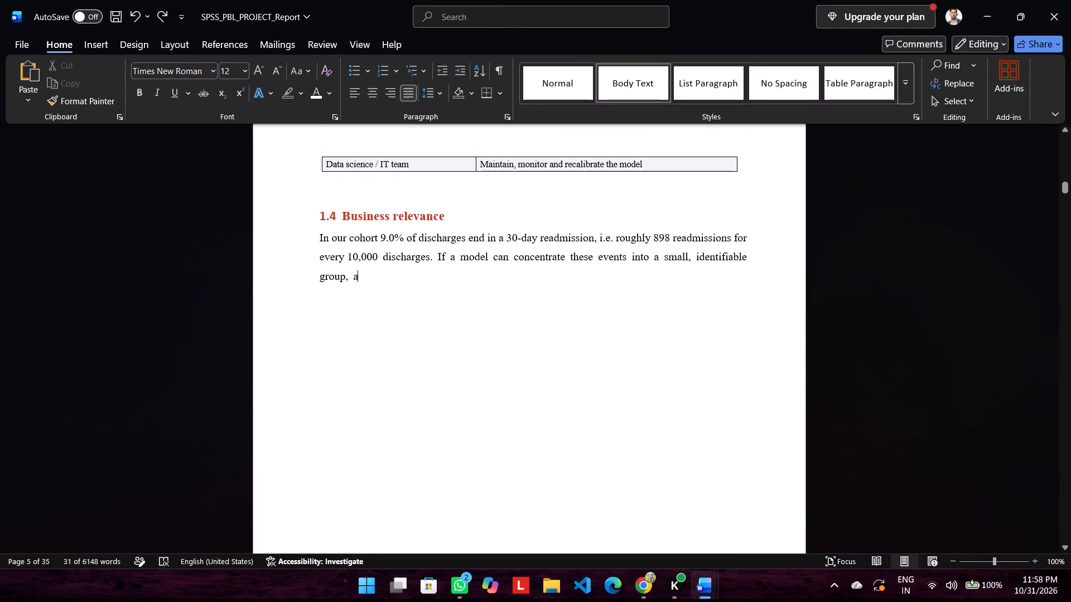
key("space")
key("ctrl+v")
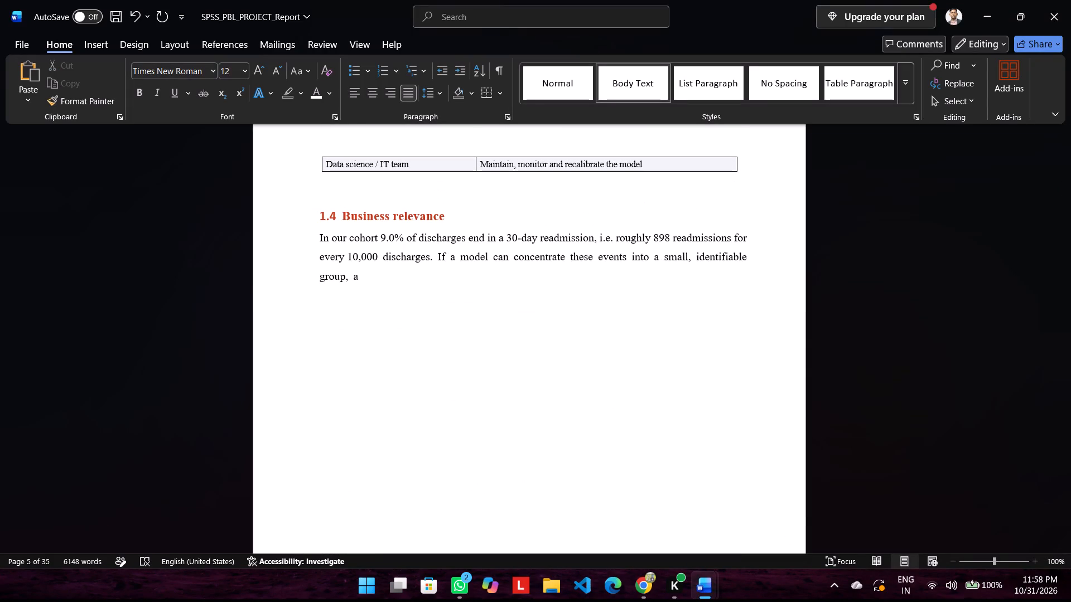
Delete the original "hospital can offer an intensive" paragraph above heading 1.5 Key Performance Indicators on page 6.
scroll(428, 364, "down", 2)
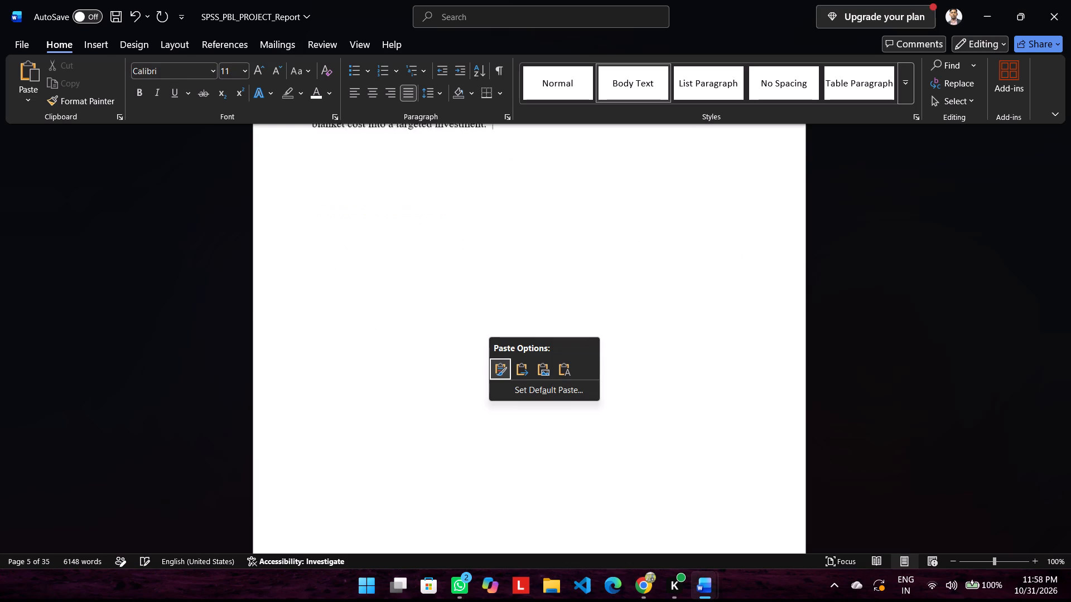
scroll(428, 364, "down", 2)
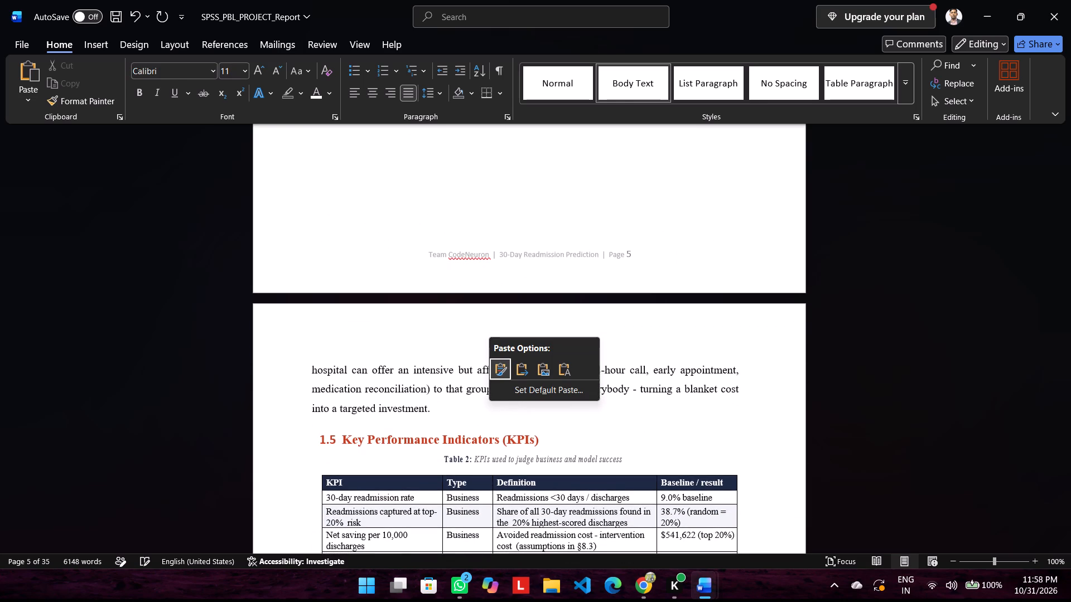
left_click_drag(437, 409, 312, 370)
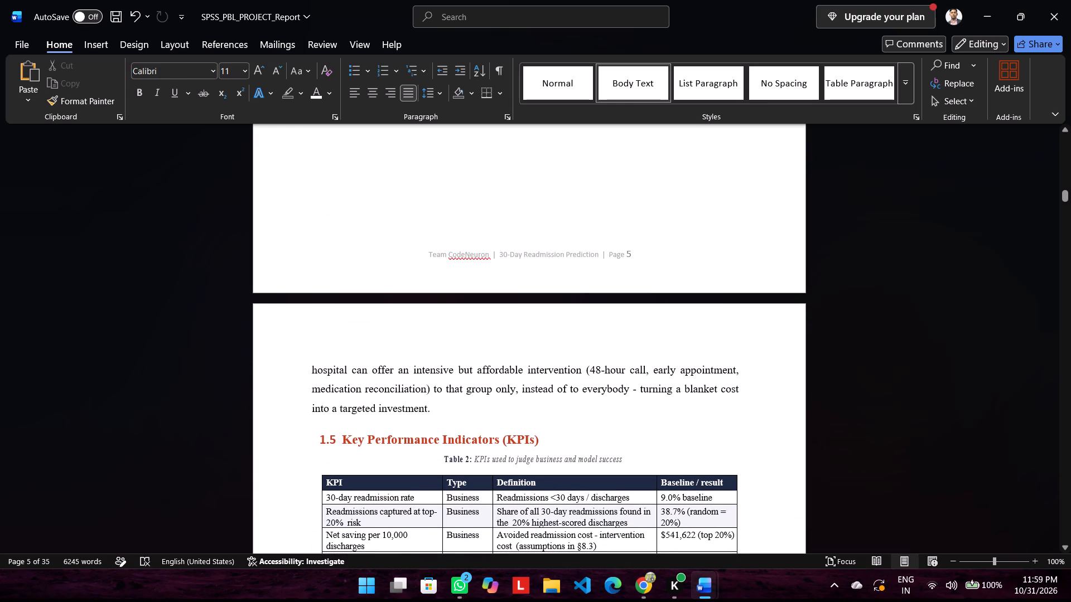
left_click_drag(441, 406, 315, 368)
key("BackSpace")
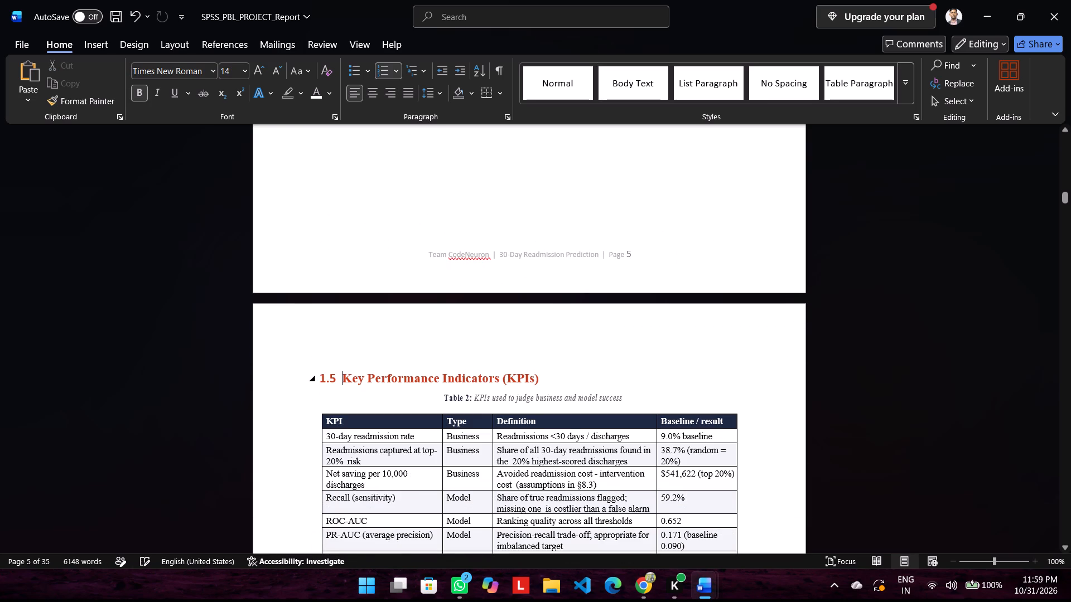
Examine the page layout and gaps from the end of section 1.4 through section 3 Data Preprocessing & Cleaning.
key("Left")
key("Left")
key("Left")
key("Left")
key("Left")
key("Left")
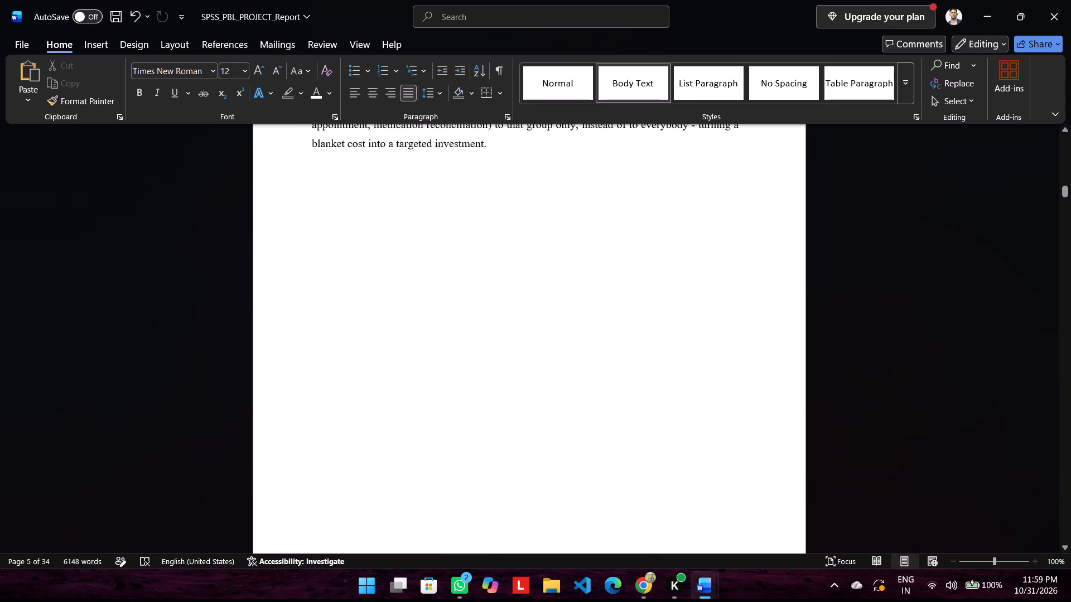
scroll(411, 390, "down", 3)
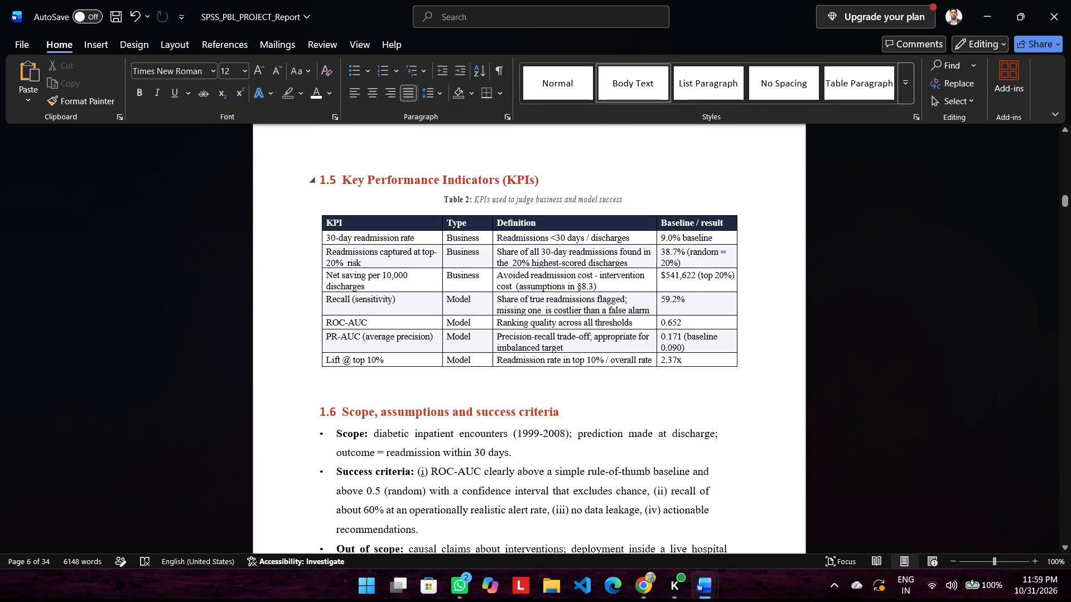
left_click(321, 179)
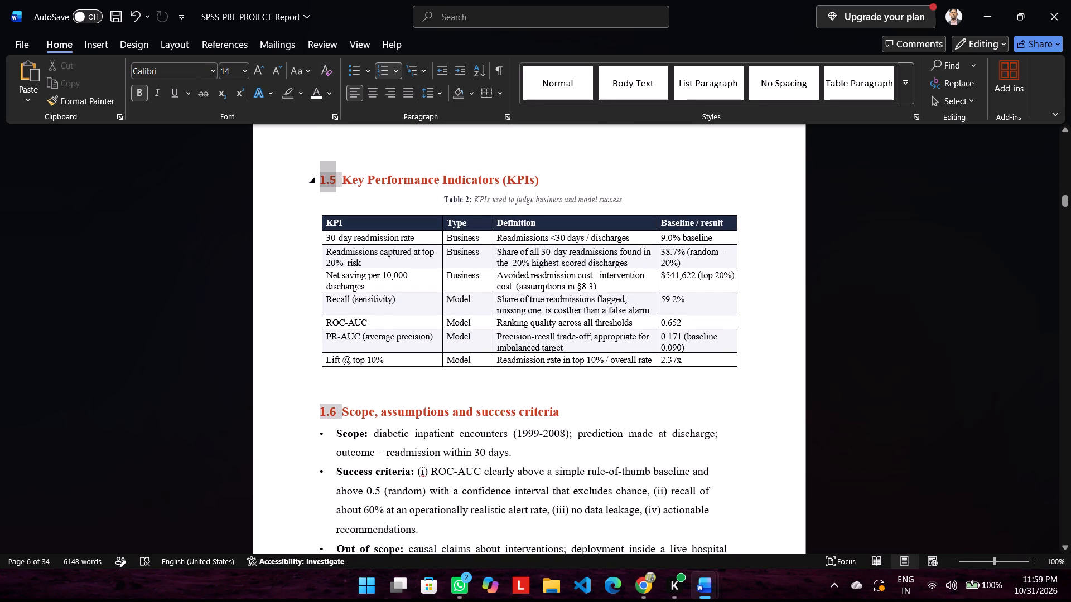
scroll(486, 324, "down", 4)
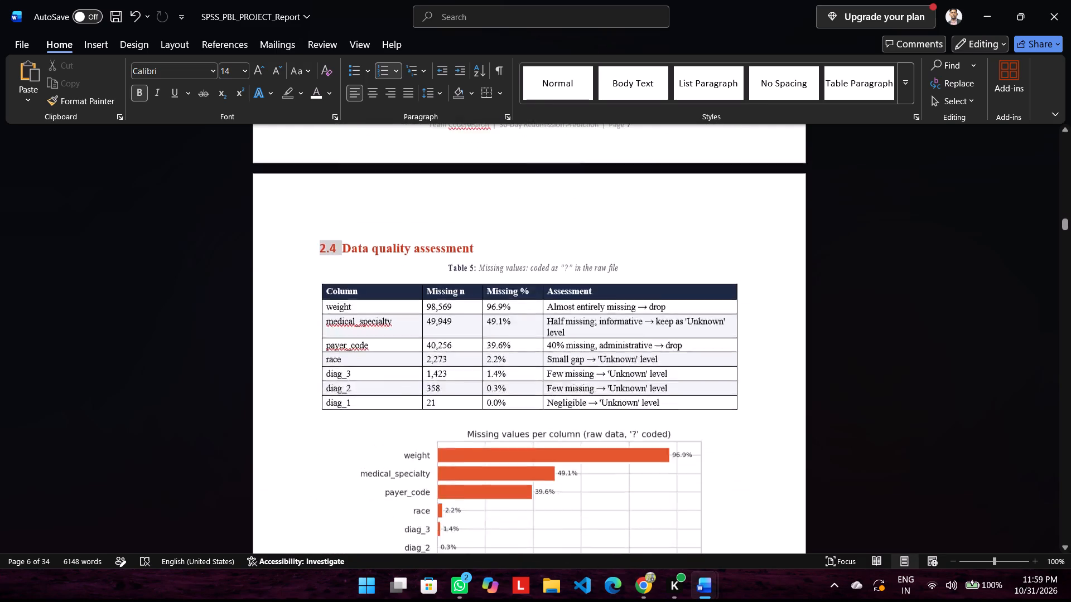
scroll(486, 324, "down", 2)
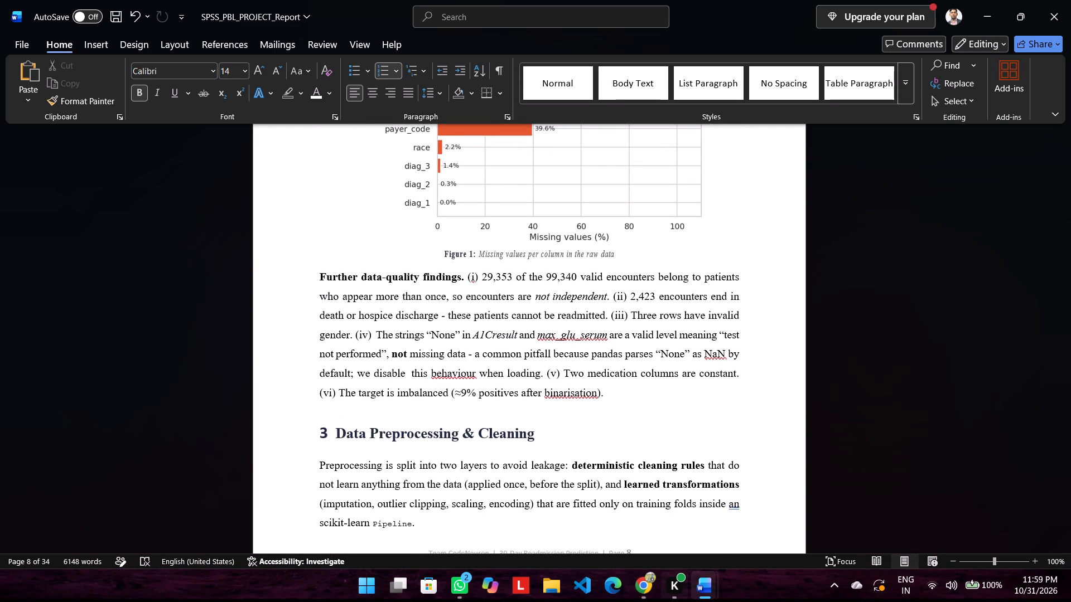
Switch to the SPSS_PBL_PROJECT document and set everything from the Contents heading through Appendix B in Times New Roman.
left_click(655, 534)
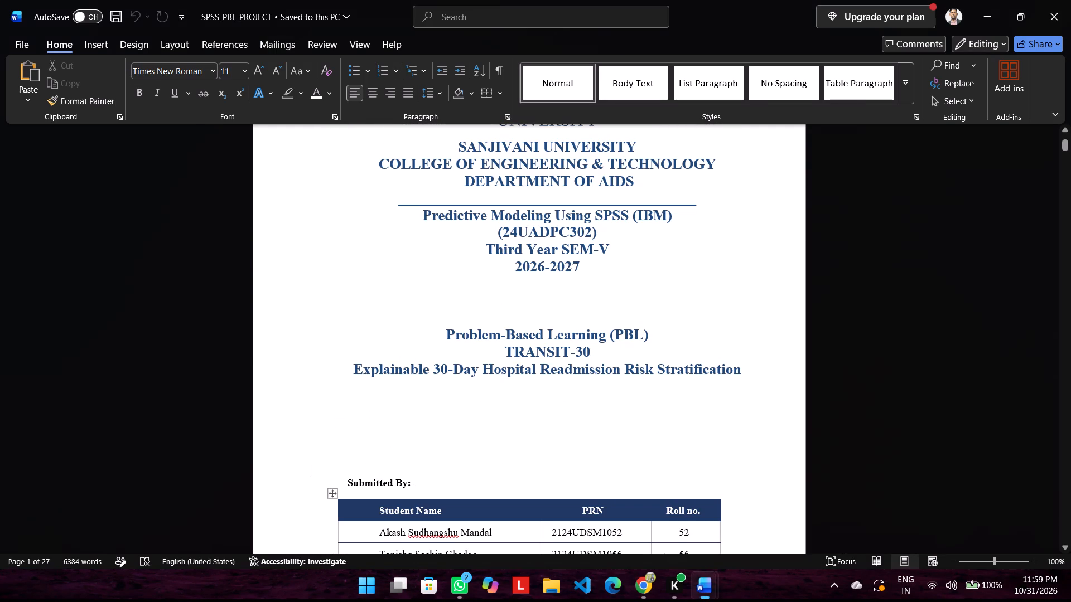
scroll(596, 444, "down", 3)
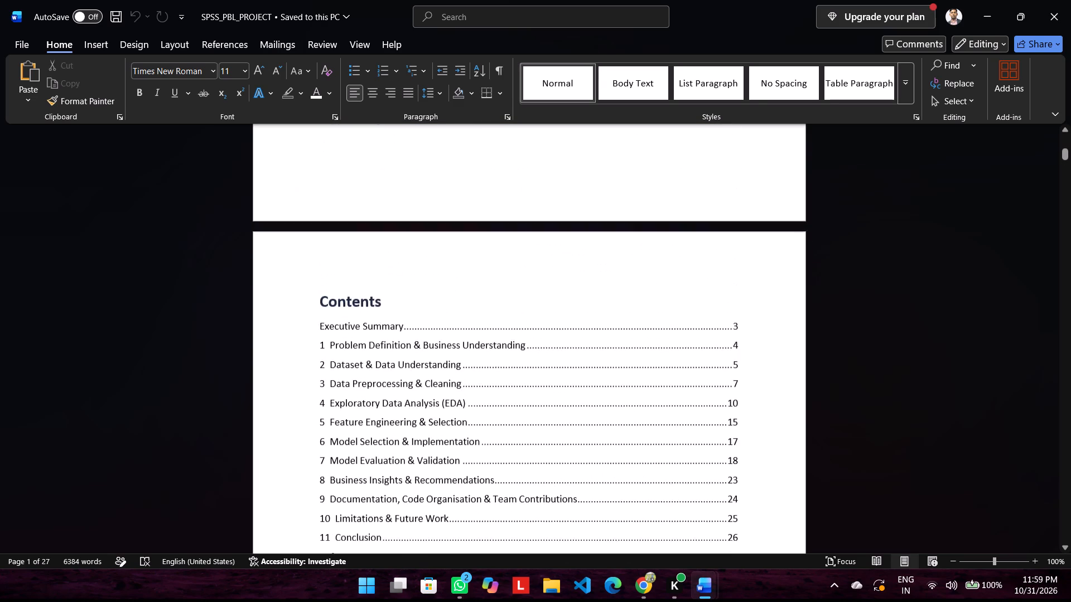
left_click_drag(317, 313, 427, 430)
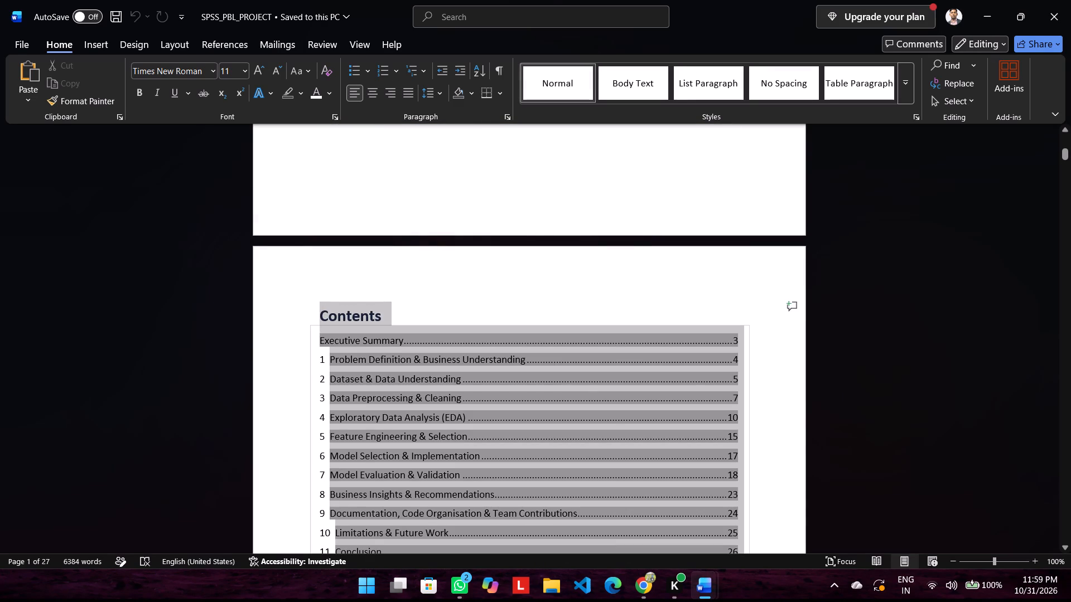
left_click_drag(427, 430, 437, 601)
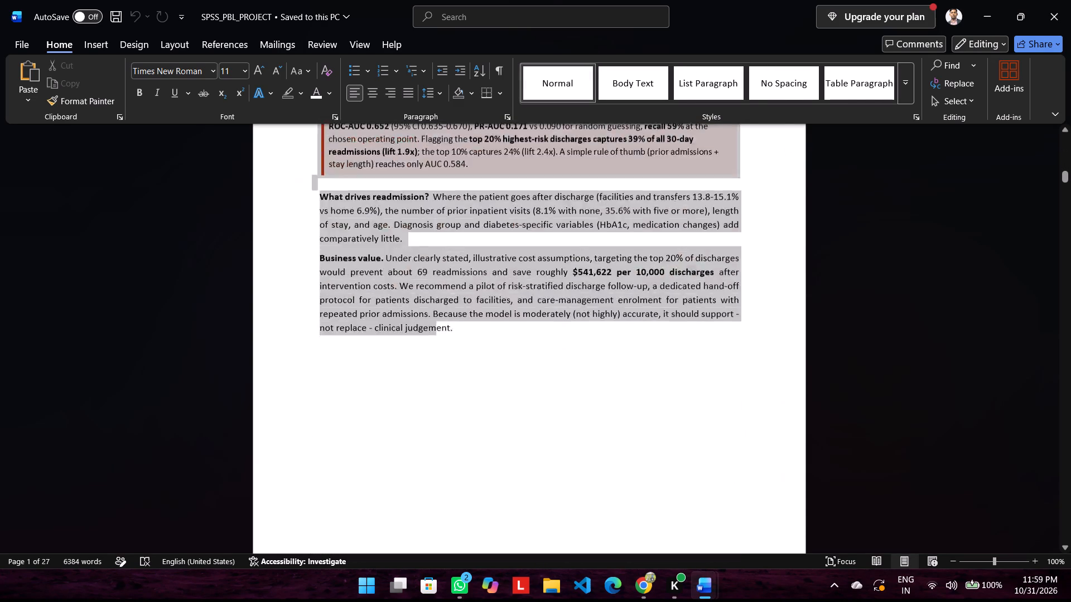
left_click_drag(437, 601, 436, 601)
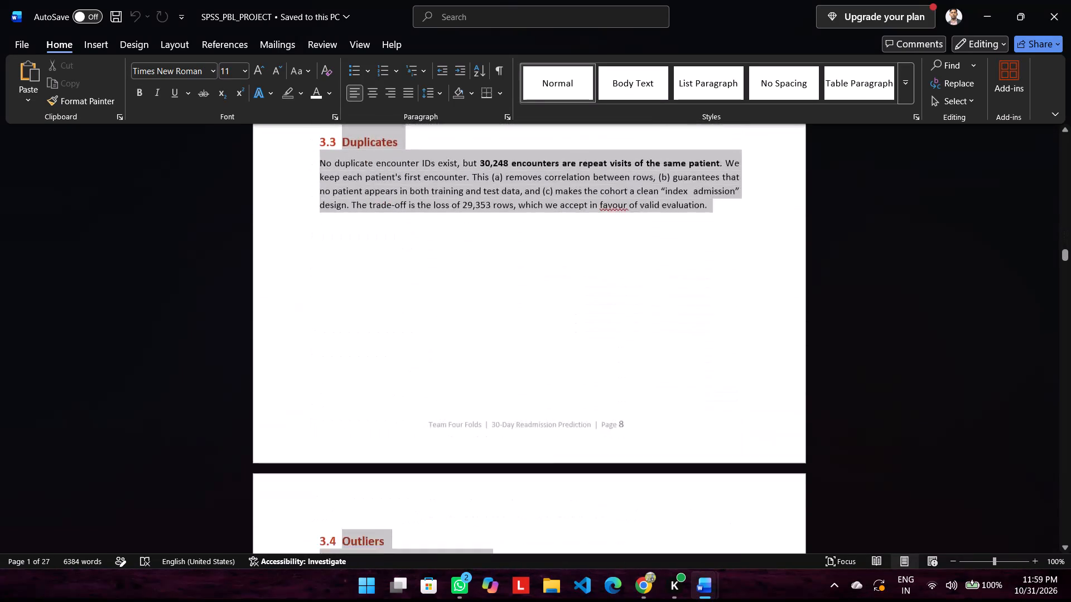
left_click_drag(436, 601, 435, 601)
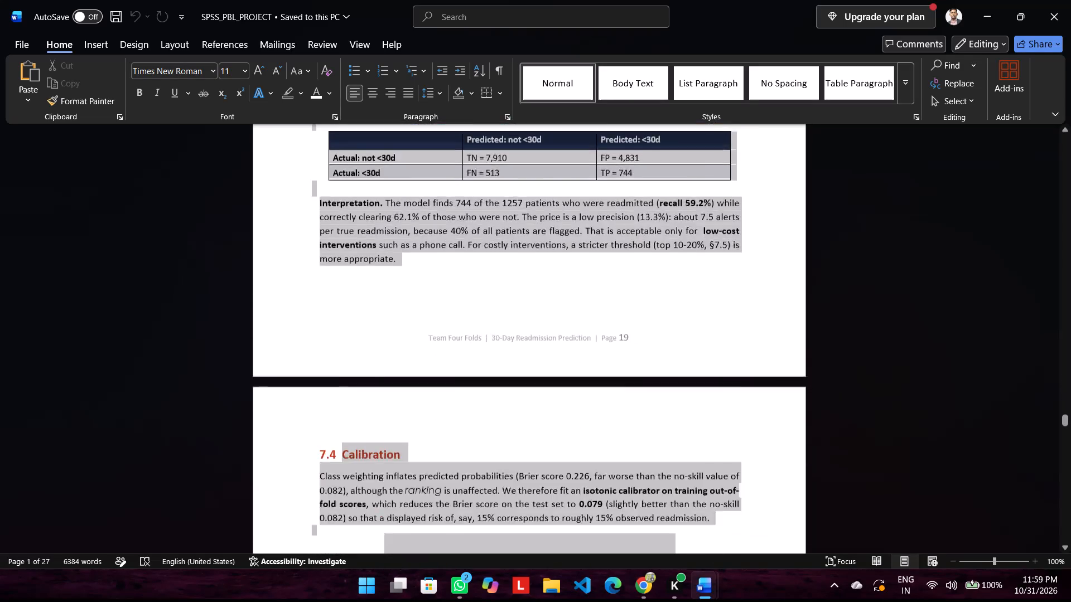
left_click_drag(435, 601, 436, 601)
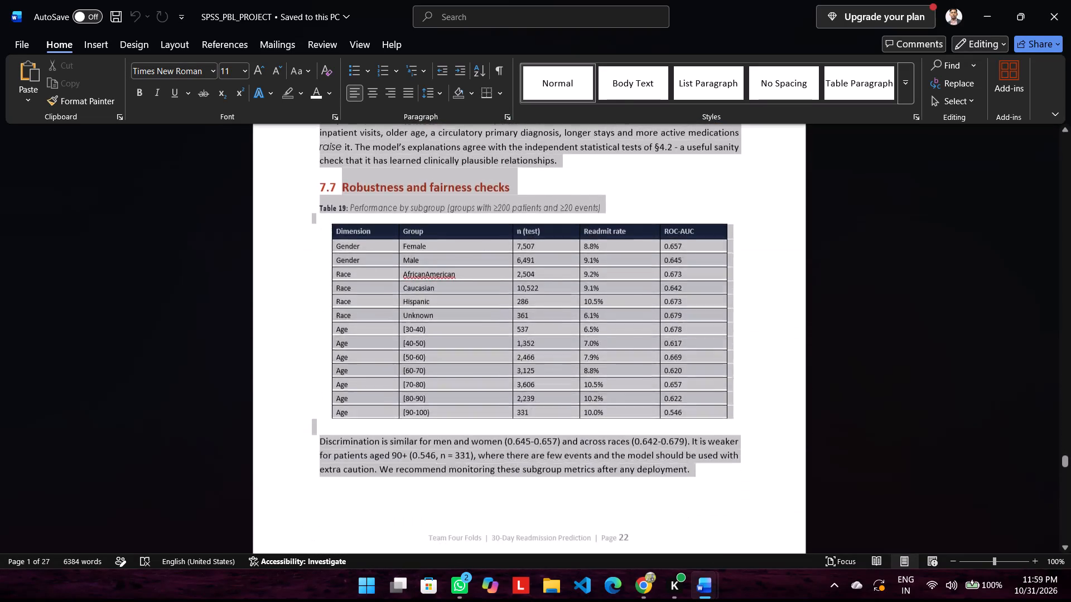
left_click_drag(436, 601, 437, 601)
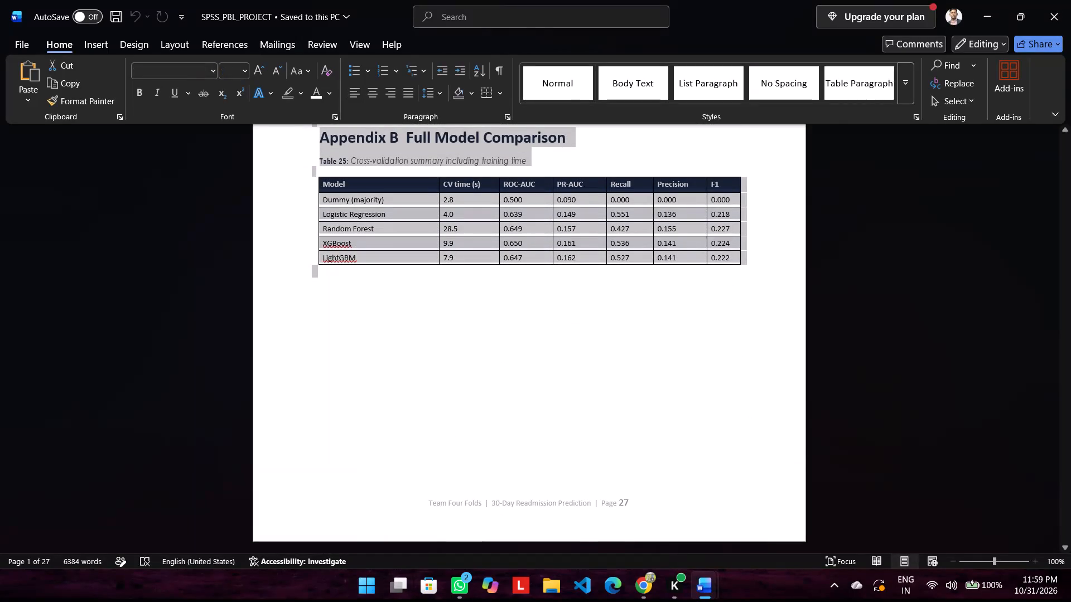
left_click(212, 72)
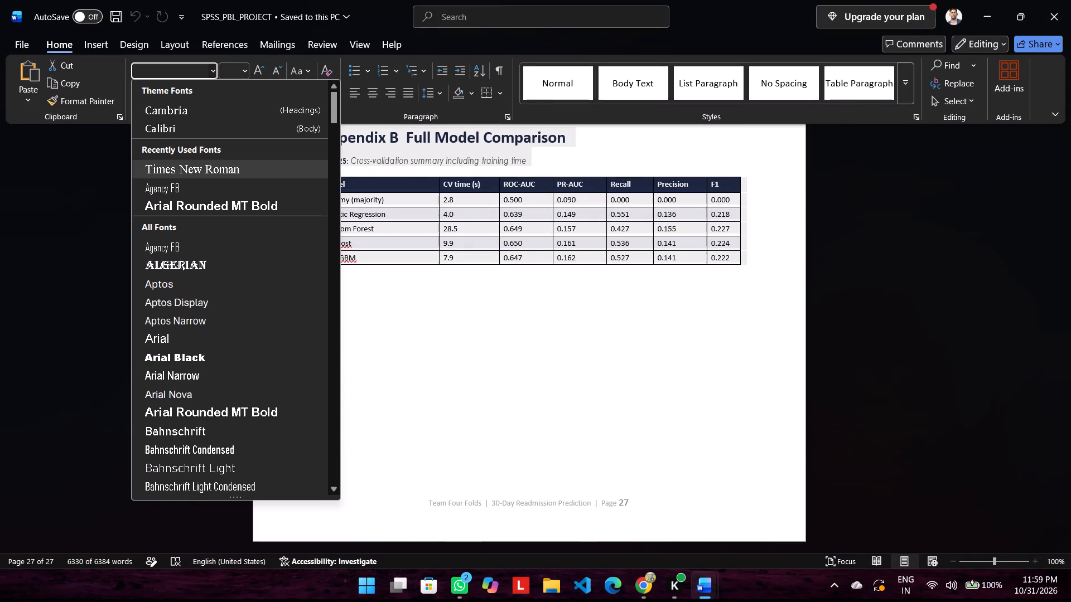
left_click(216, 164)
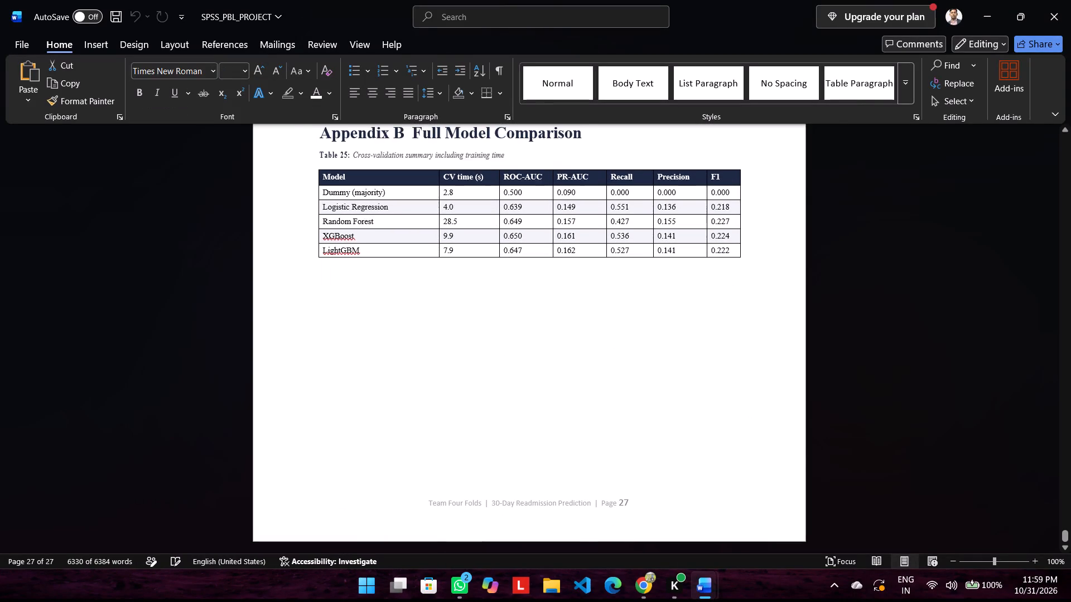
left_click(359, 297)
Delete Appendix A Rubric Compliance Map and Appendix B Full Model Comparison, with their headings, captions and tables, from page 27.
scroll(359, 297, "up", 1)
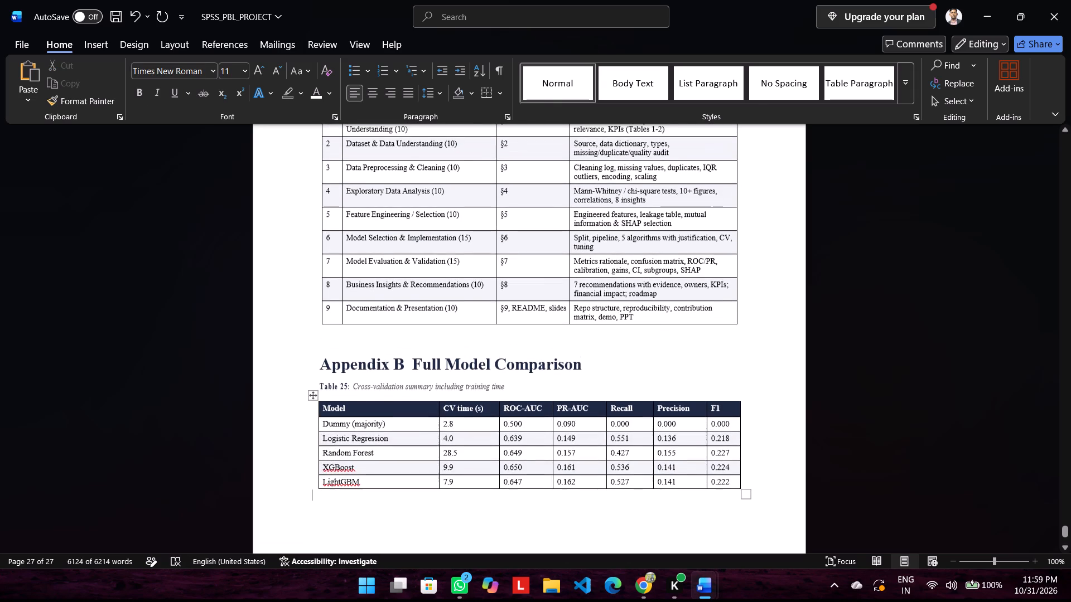
left_click_drag(370, 497, 389, 66)
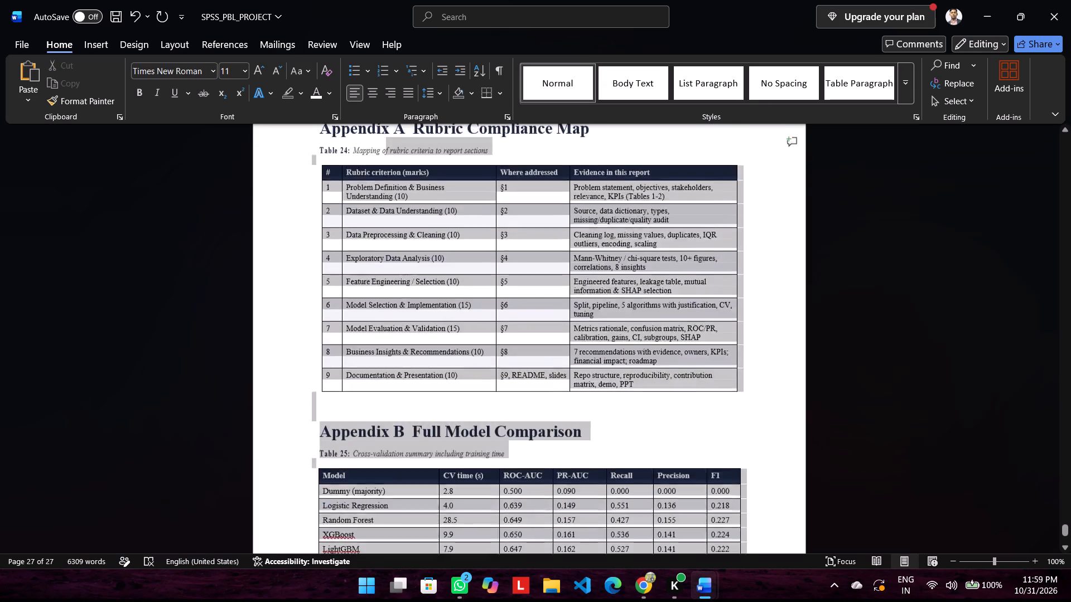
left_click_drag(389, 66, 329, 547)
key("BackSpace")
key("BackSpace")
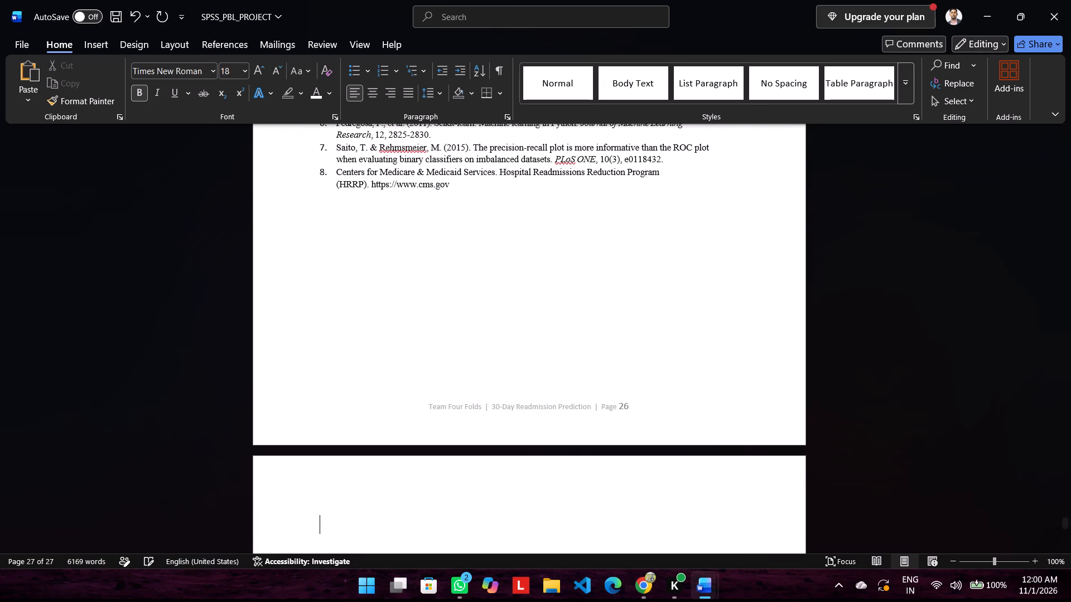
key("BackSpace")
key("BackSpace")
key("BackSpace")
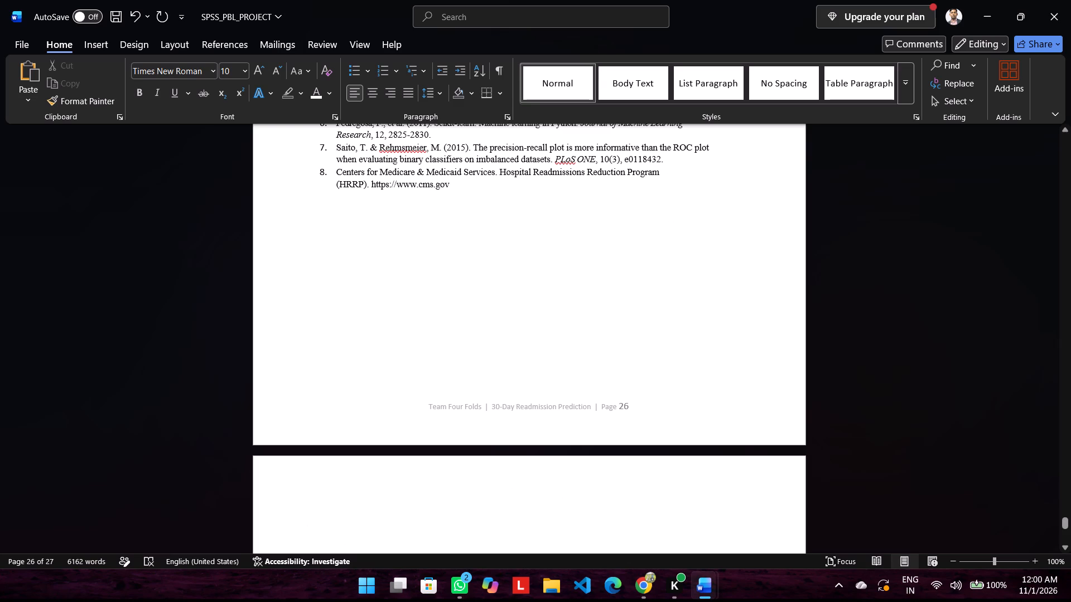
Examine the report's pages and layout from References back to section 1.3 Stakeholders.
scroll(481, 424, "up", 4)
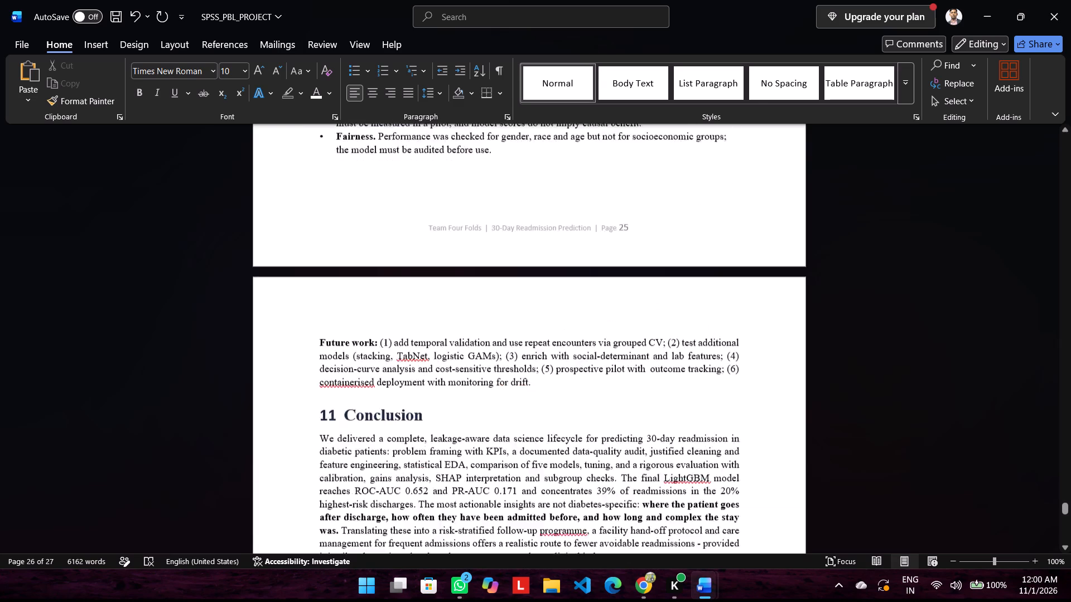
scroll(481, 424, "up", 4)
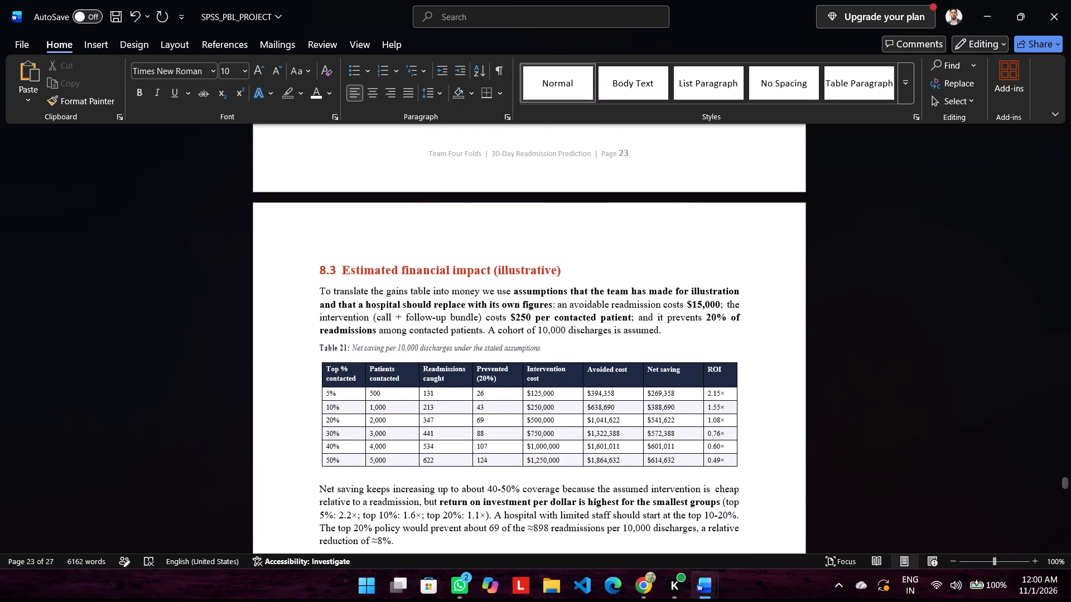
left_click(558, 256)
scroll(558, 256, "up", 19)
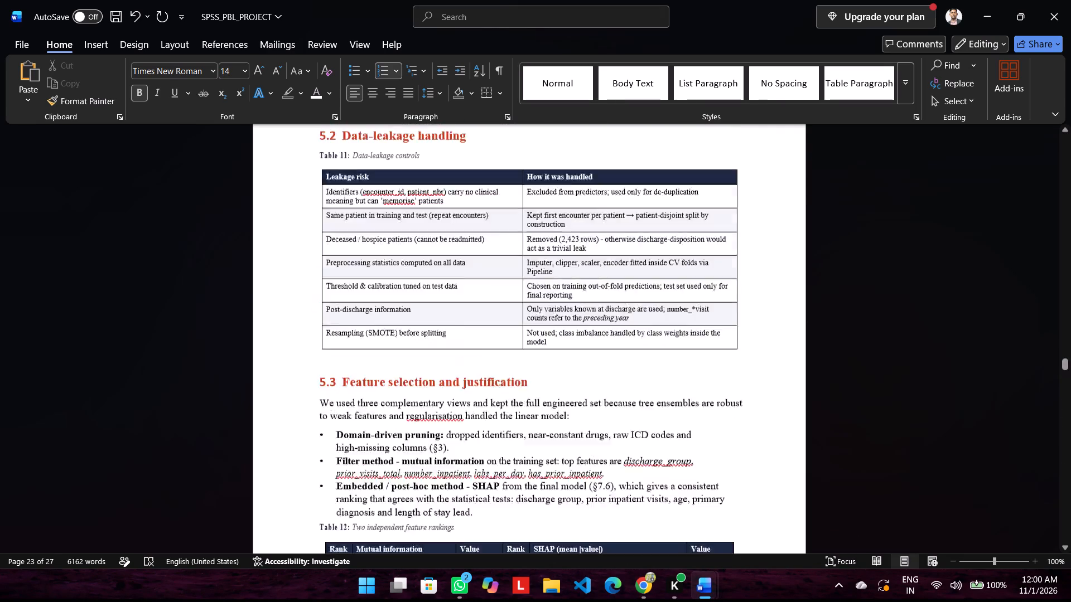
scroll(558, 256, "up", 7)
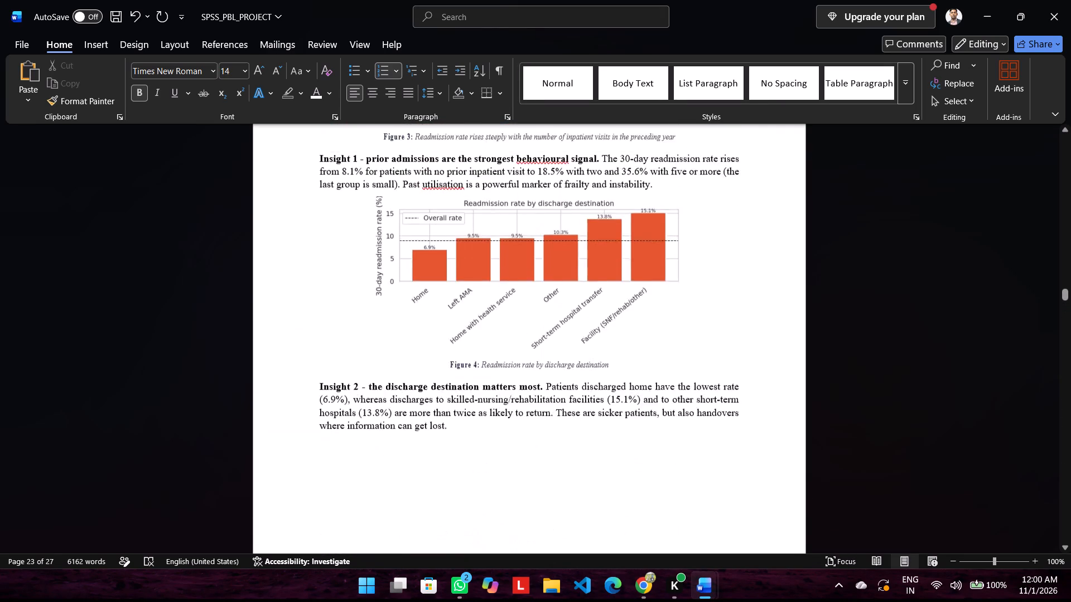
scroll(558, 256, "up", 5)
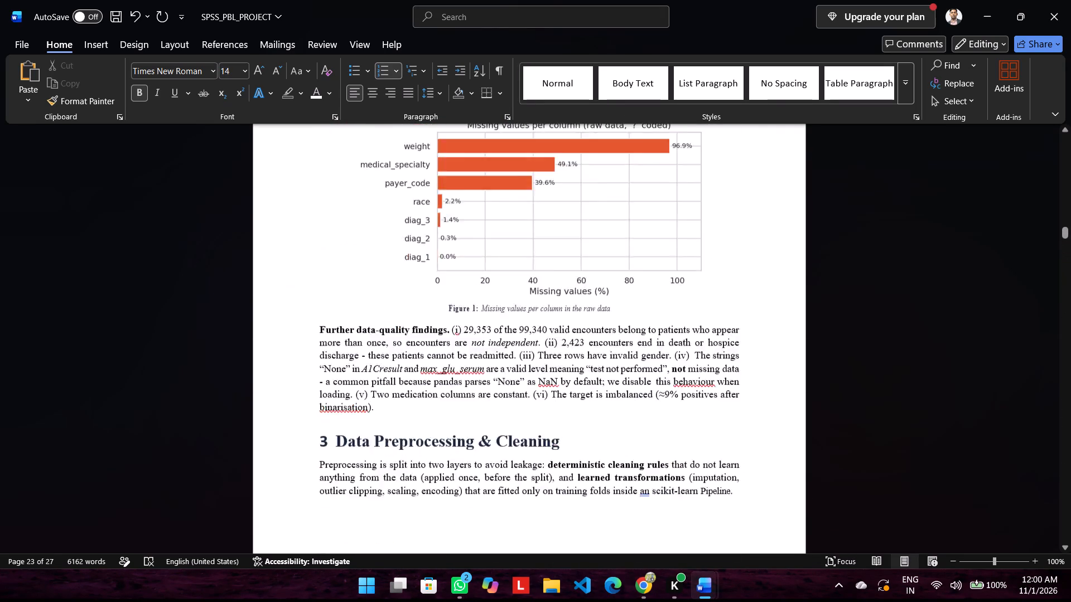
scroll(558, 256, "up", 5)
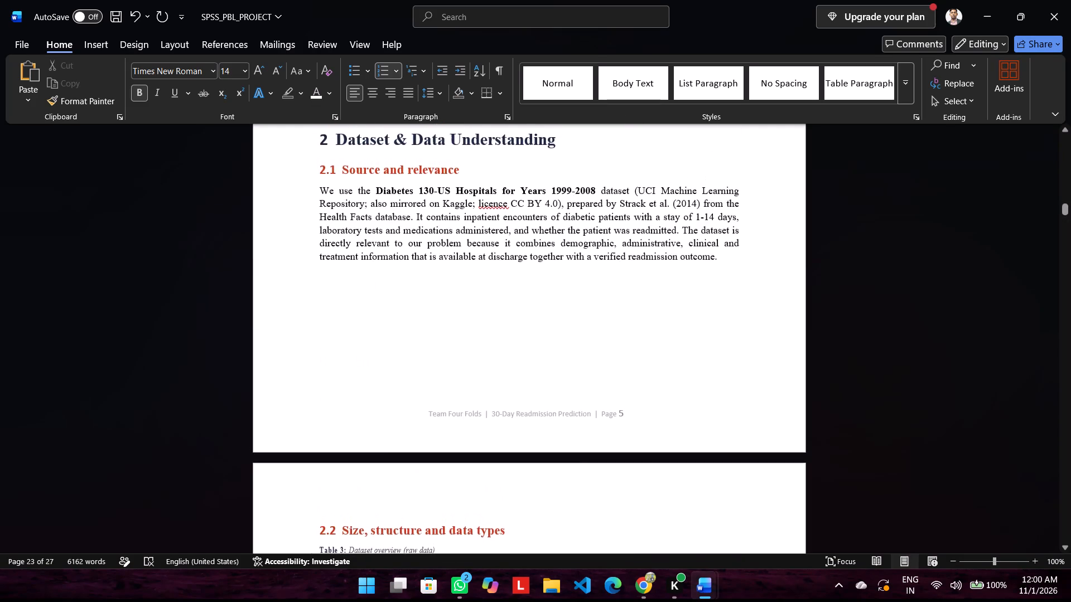
scroll(558, 256, "up", 5)
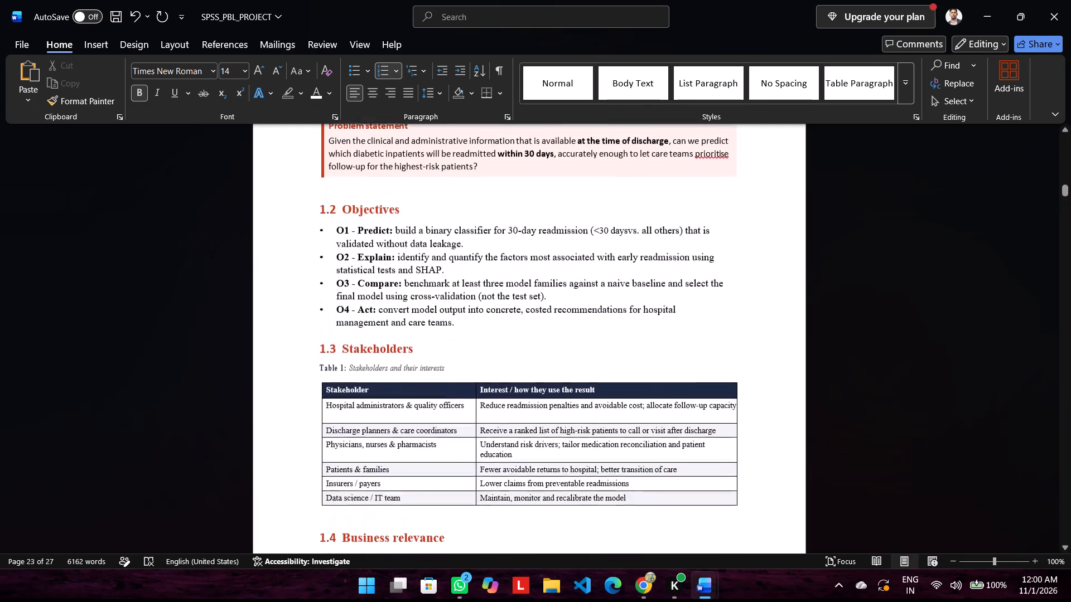
scroll(558, 256, "up", 1)
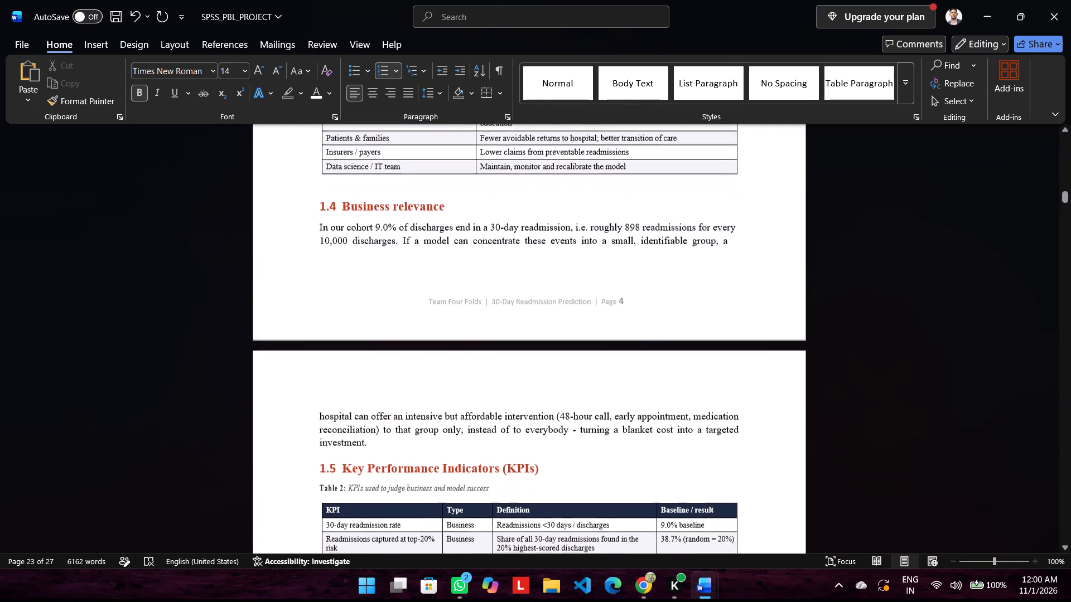
scroll(558, 256, "up", 2)
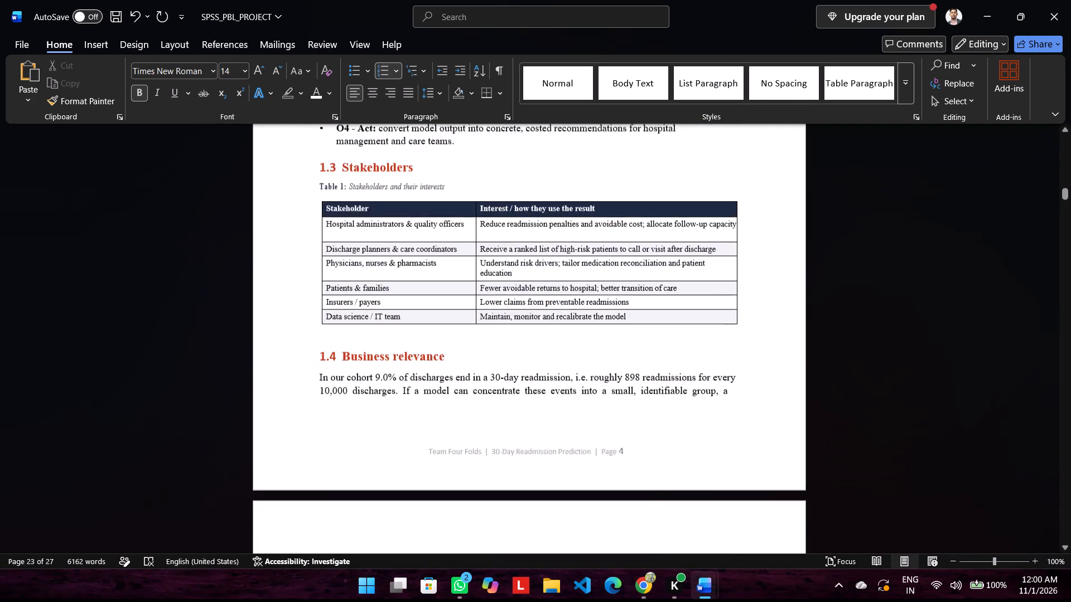
scroll(558, 256, "up", 1)
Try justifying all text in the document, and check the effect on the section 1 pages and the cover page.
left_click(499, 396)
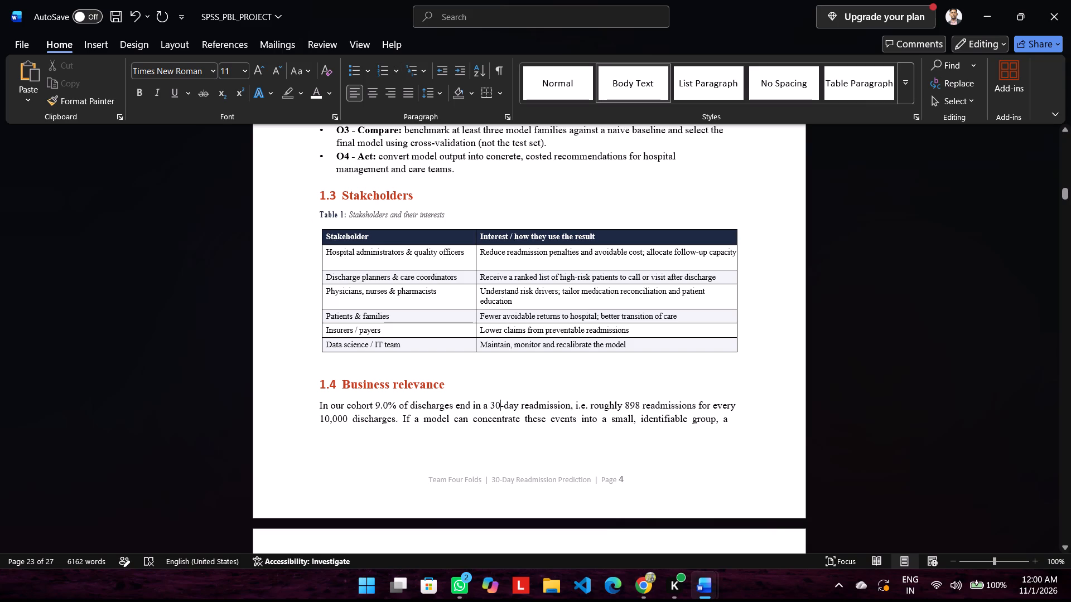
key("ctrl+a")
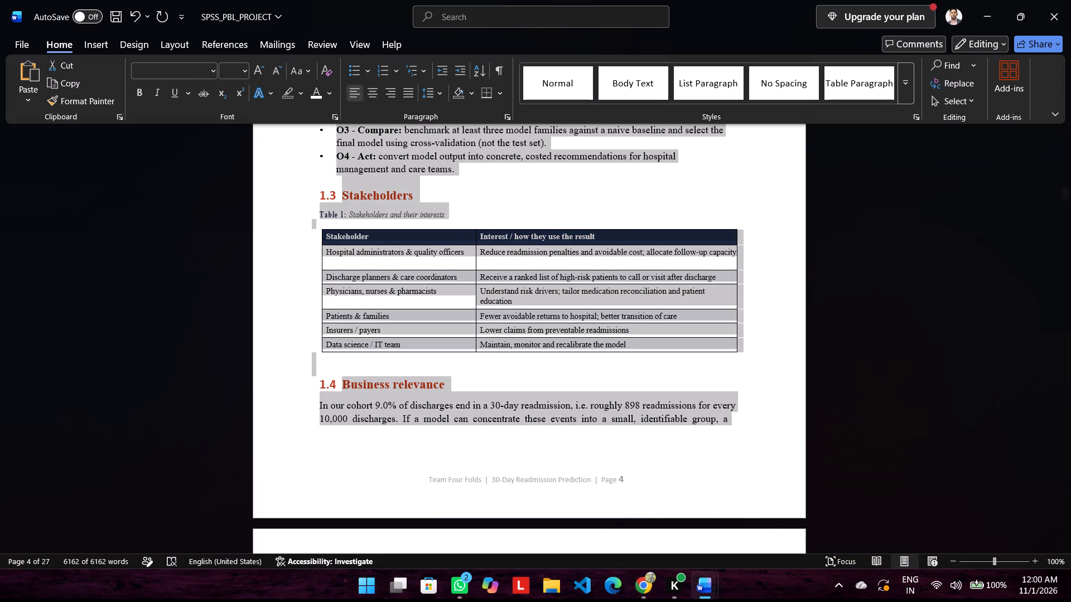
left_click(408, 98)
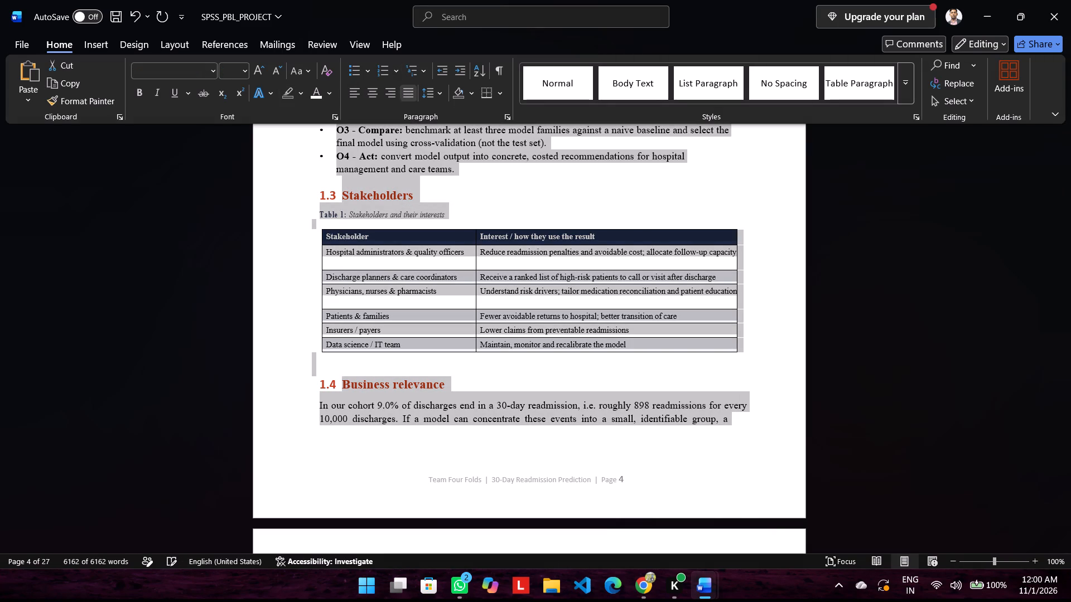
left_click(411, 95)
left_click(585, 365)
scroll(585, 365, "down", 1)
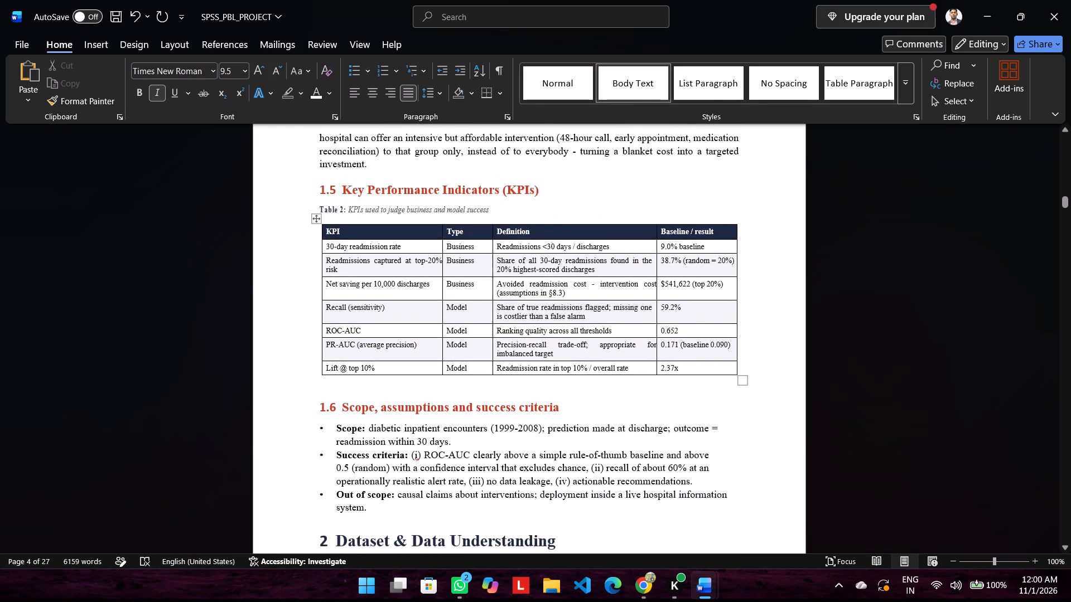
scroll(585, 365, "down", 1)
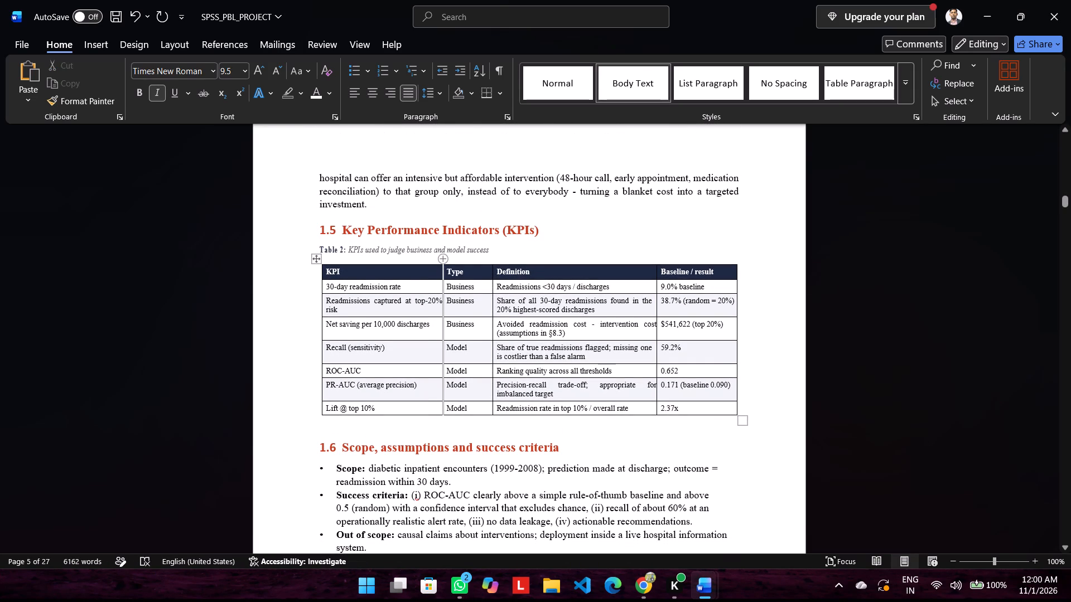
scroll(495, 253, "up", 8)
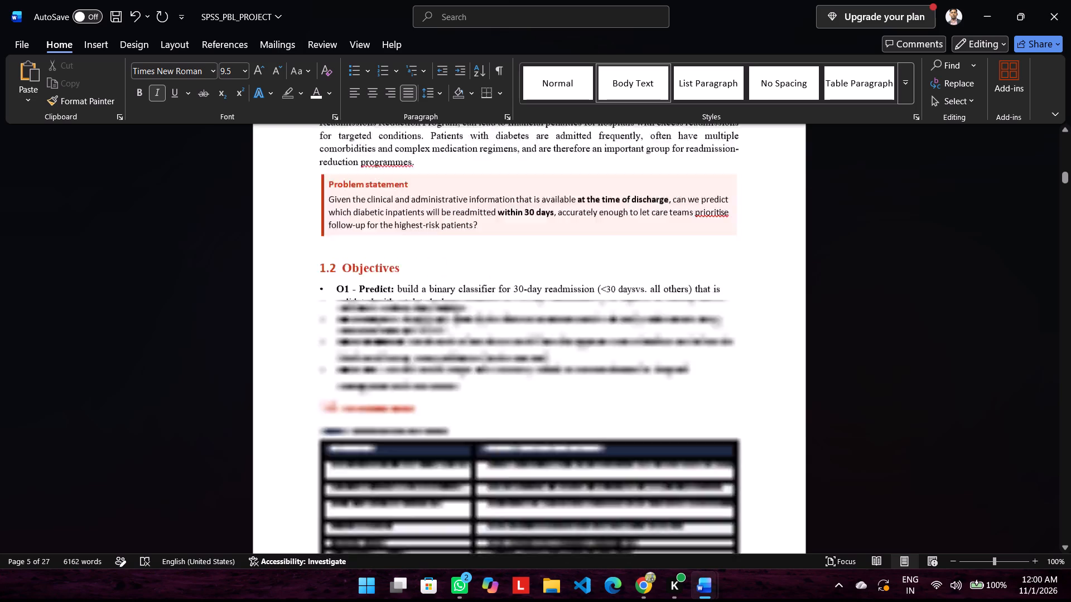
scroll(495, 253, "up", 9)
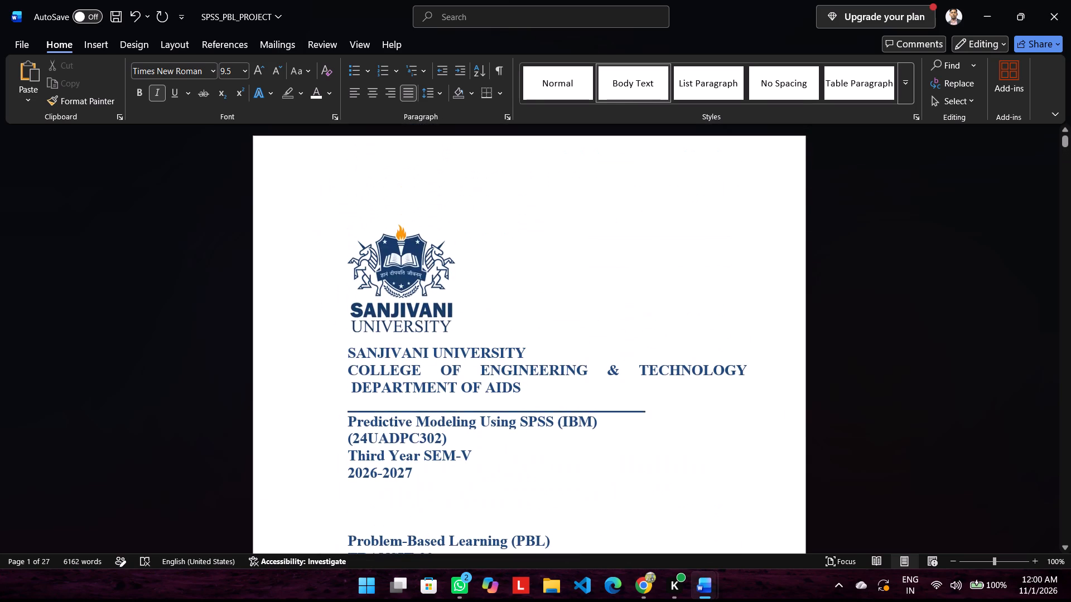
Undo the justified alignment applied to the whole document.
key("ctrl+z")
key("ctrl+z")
Centre the caption "Table 2: KPIs used to judge business and model success" under heading 1.5.
scroll(495, 253, "down", 1)
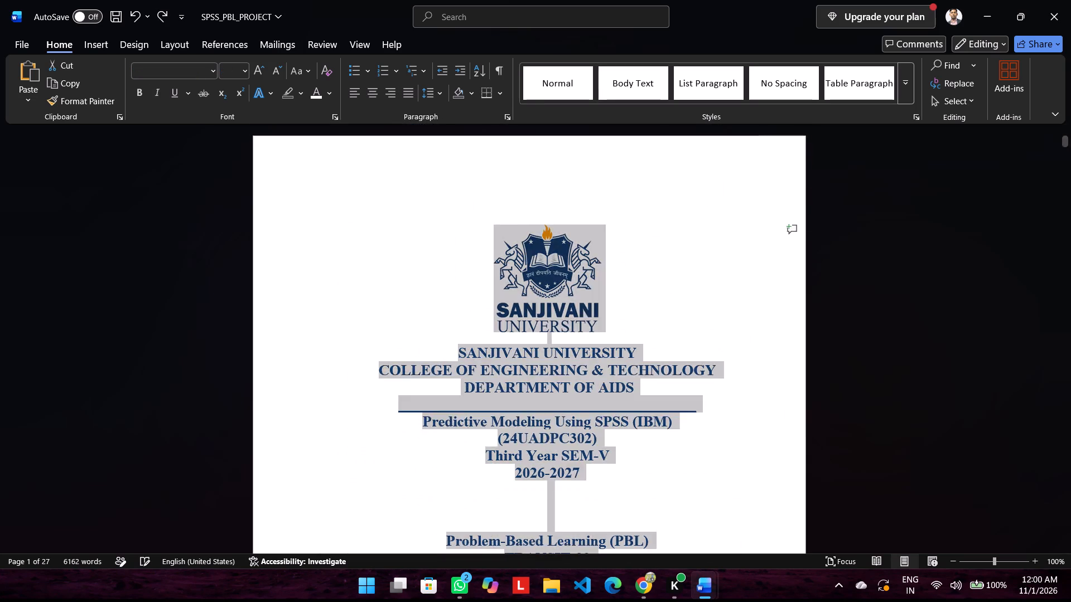
scroll(495, 253, "down", 1)
left_click(488, 268)
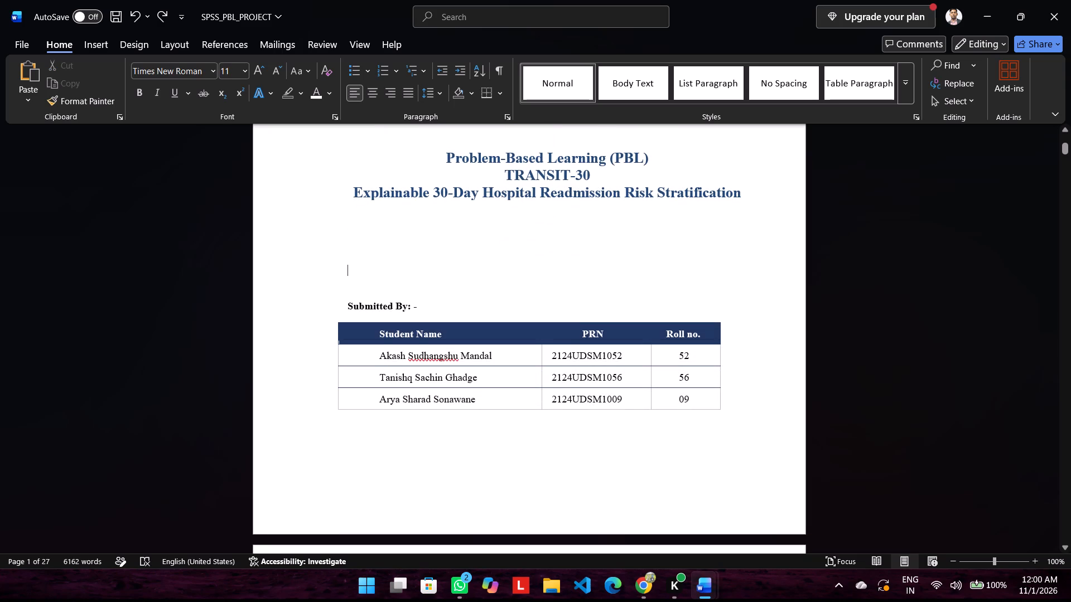
scroll(457, 346, "down", 5)
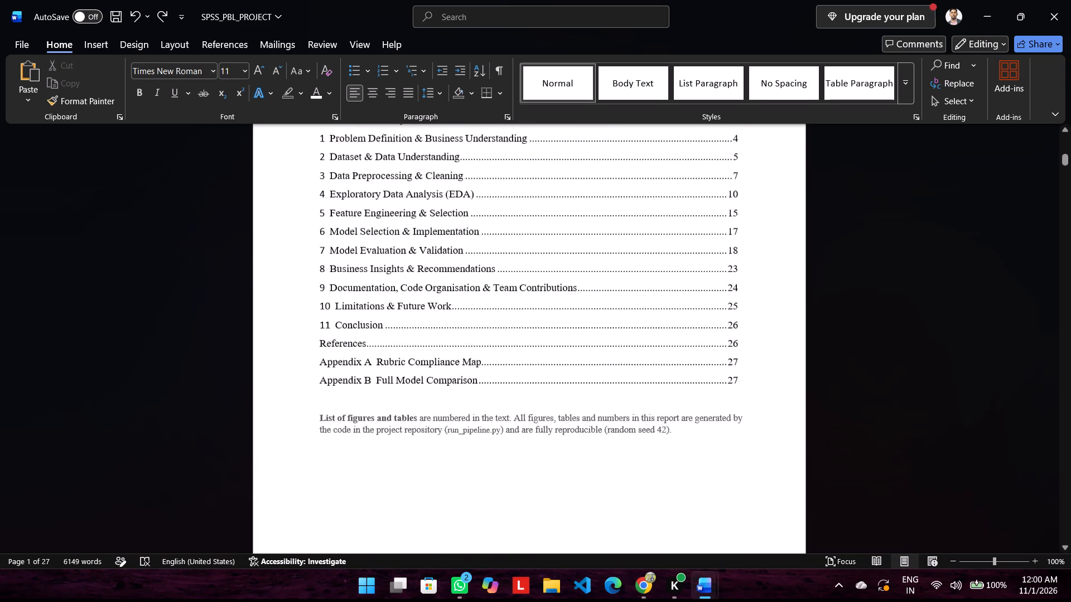
scroll(457, 346, "down", 3)
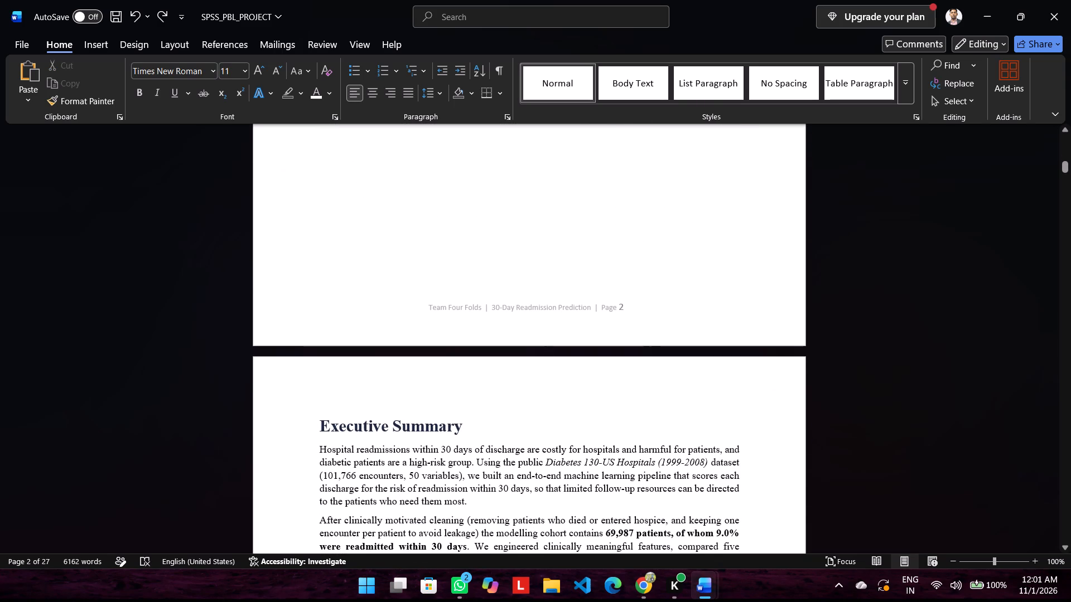
scroll(323, 461, "down", 2)
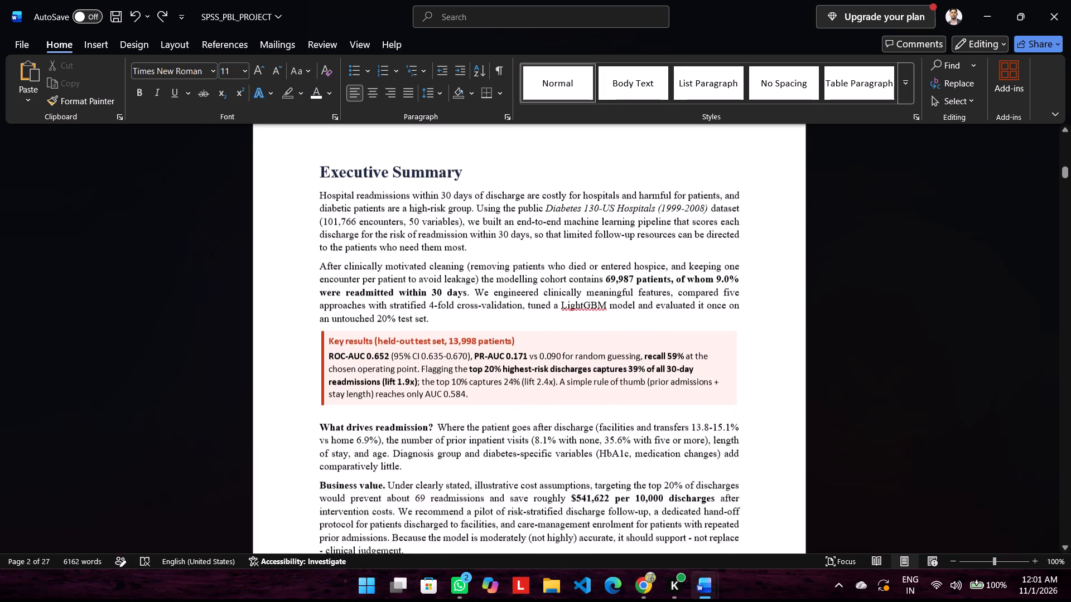
scroll(323, 461, "down", 4)
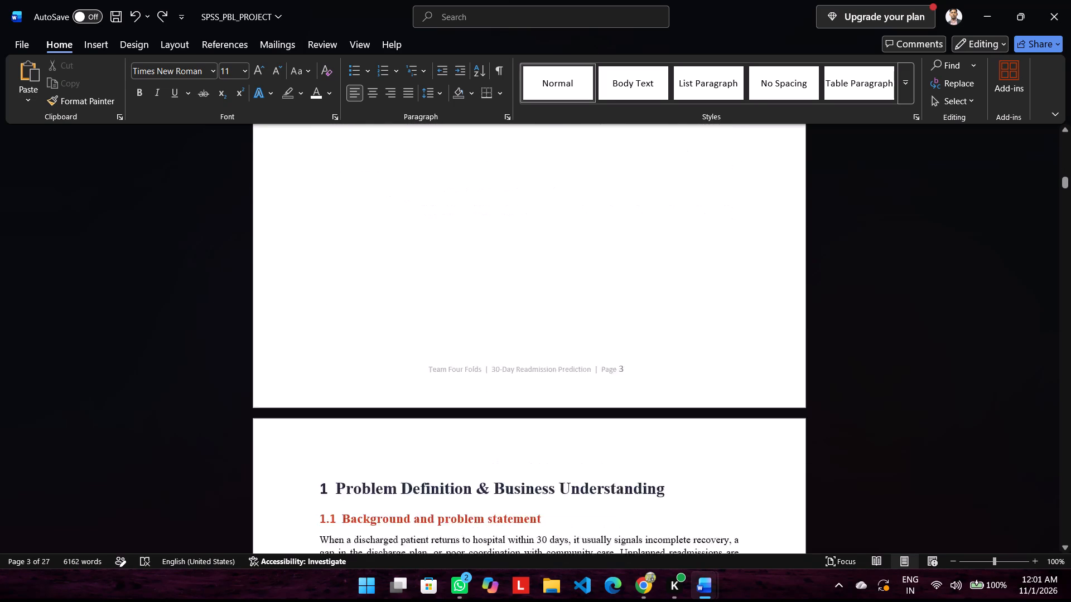
scroll(323, 461, "down", 1)
left_click(544, 269)
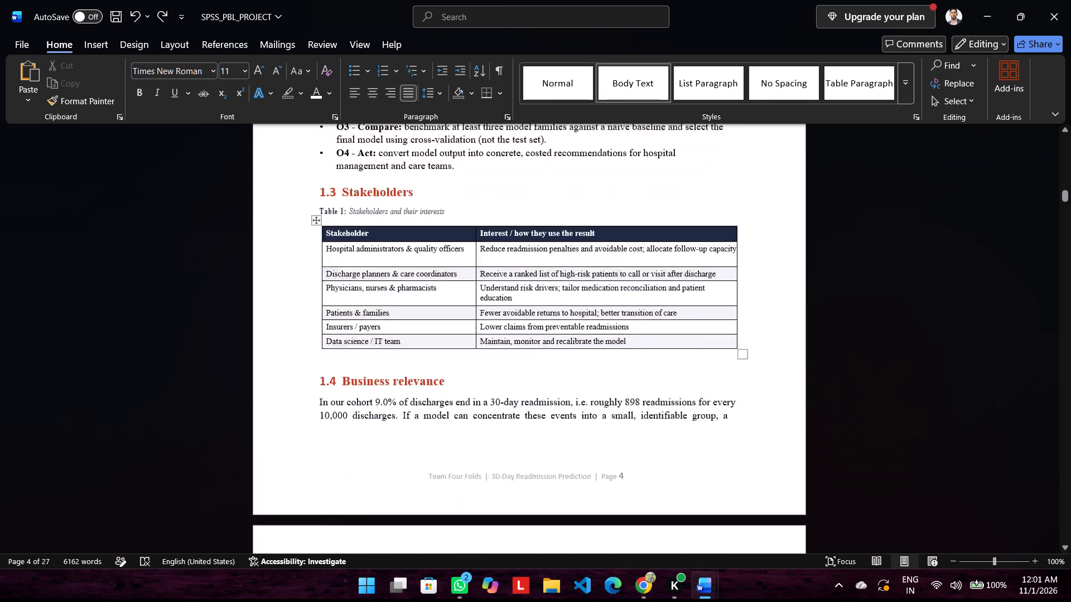
scroll(544, 269, "up", 1)
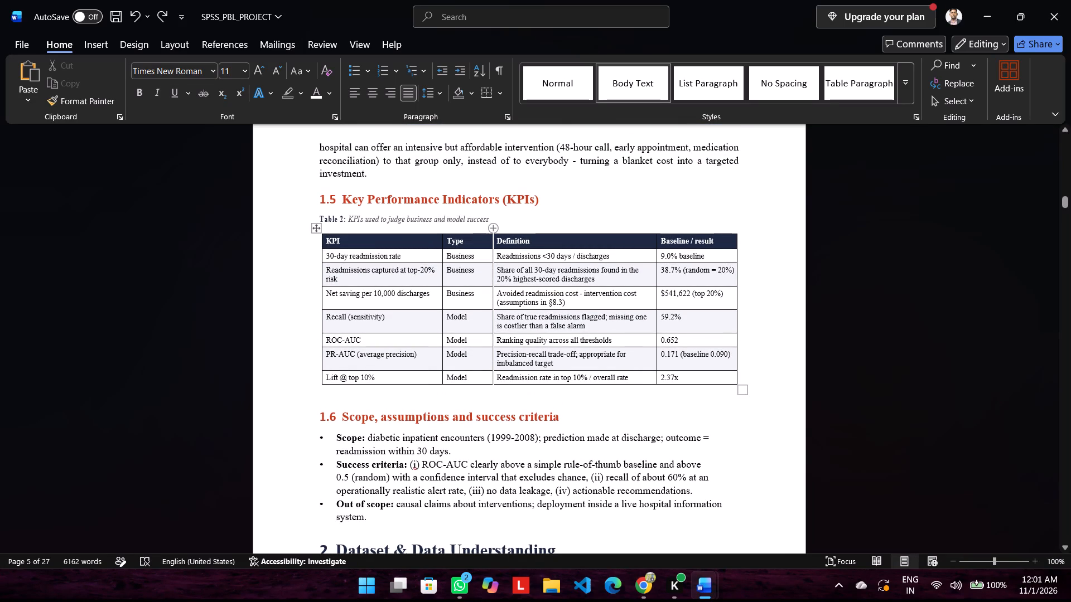
left_click_drag(493, 219, 325, 216)
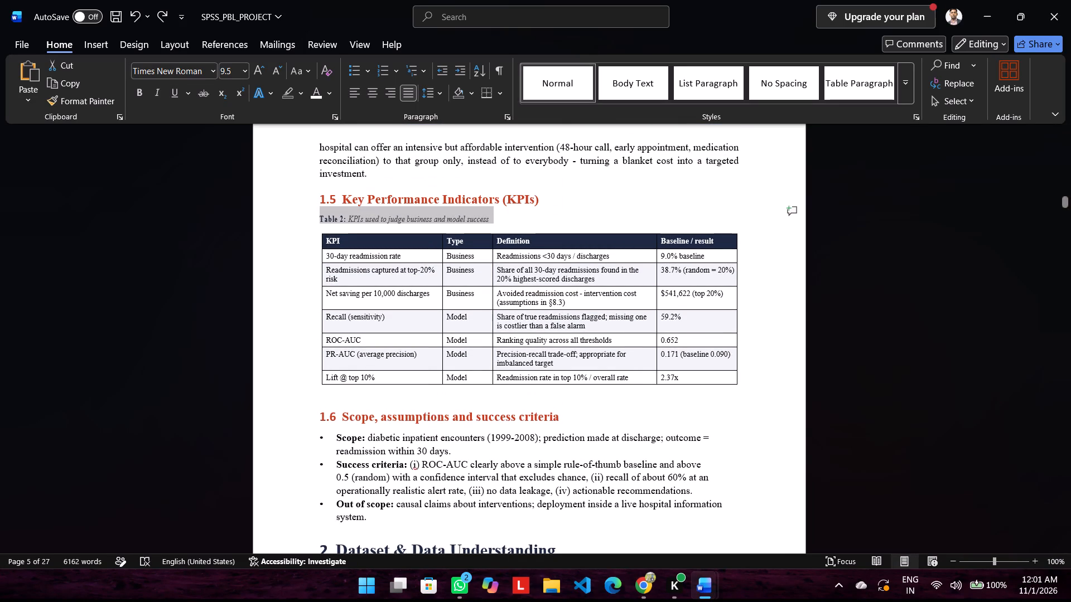
left_click(376, 96)
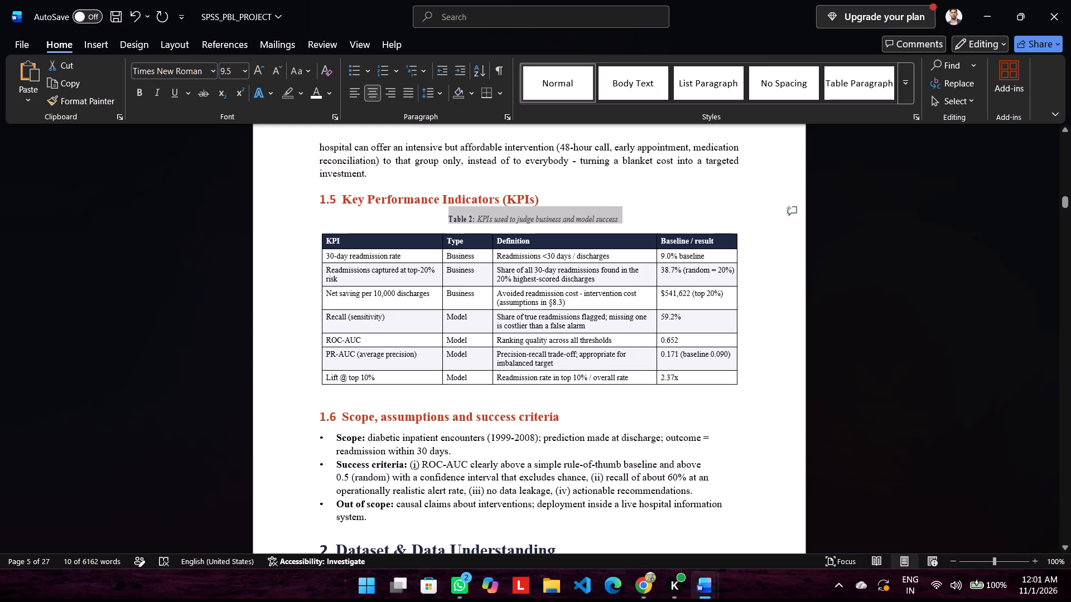
left_click(435, 220)
Delete the Appendix A Rubric Compliance Map and Appendix B Full Model Comparison entries from the table of contents on page 2.
scroll(435, 220, "up", 5)
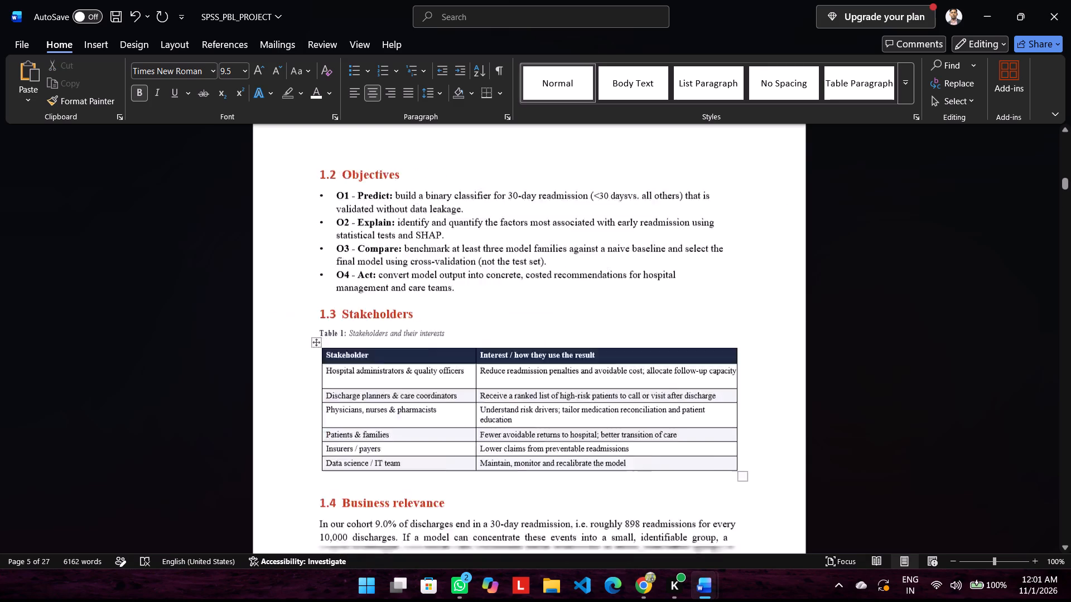
scroll(435, 220, "up", 4)
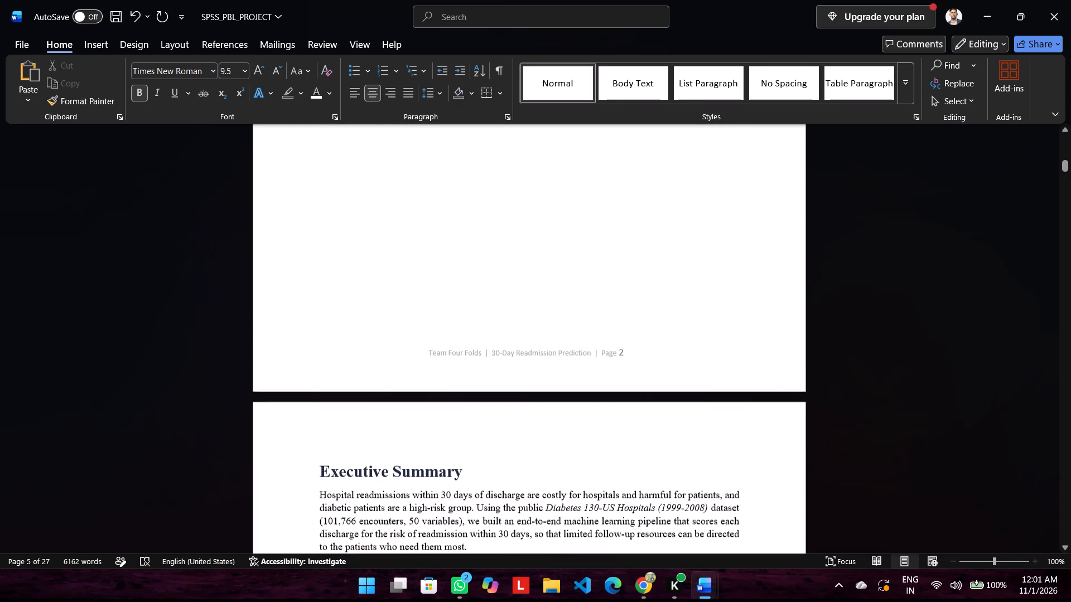
scroll(435, 220, "up", 6)
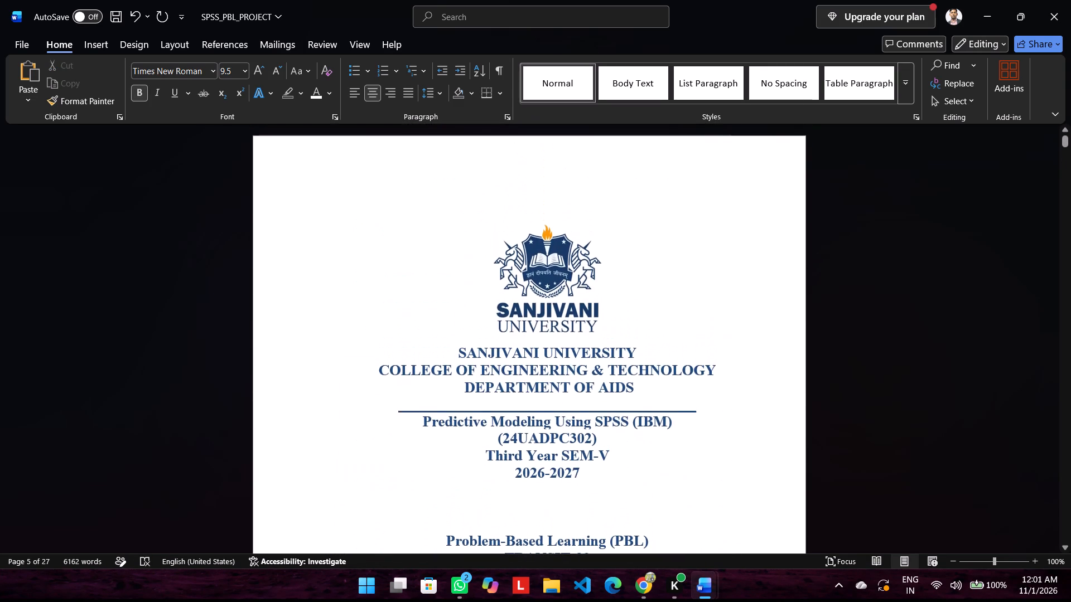
scroll(435, 220, "down", 6)
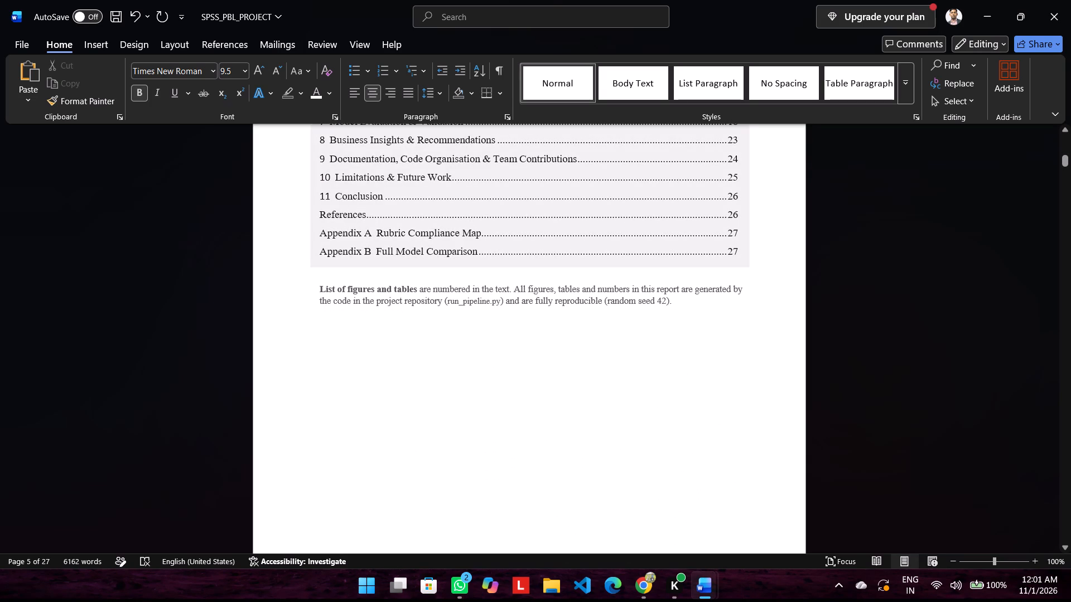
left_click_drag(741, 249, 373, 245)
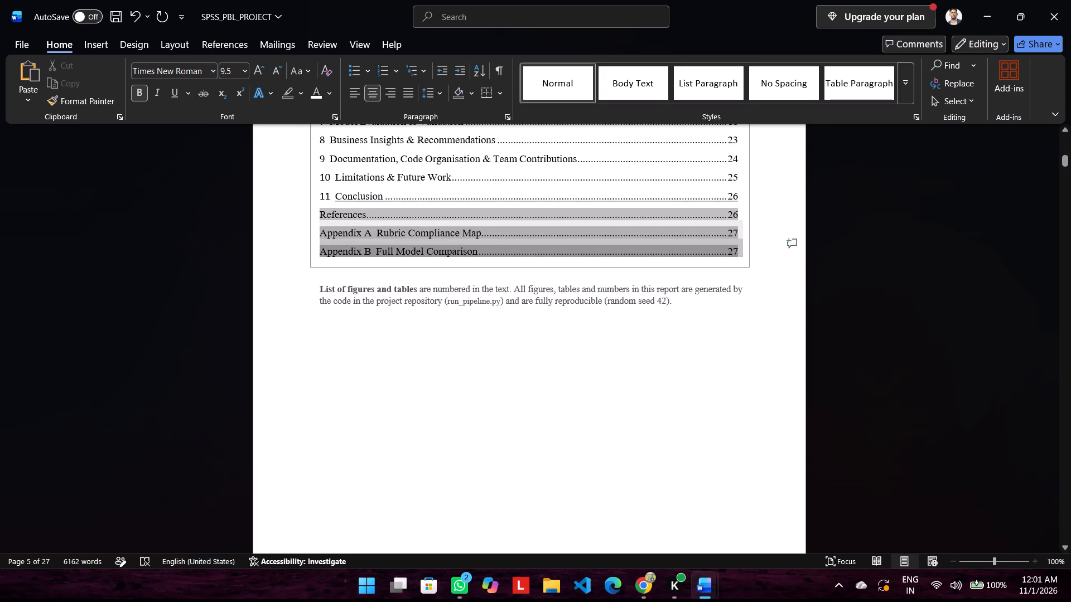
left_click_drag(373, 245, 332, 241)
left_click(332, 241)
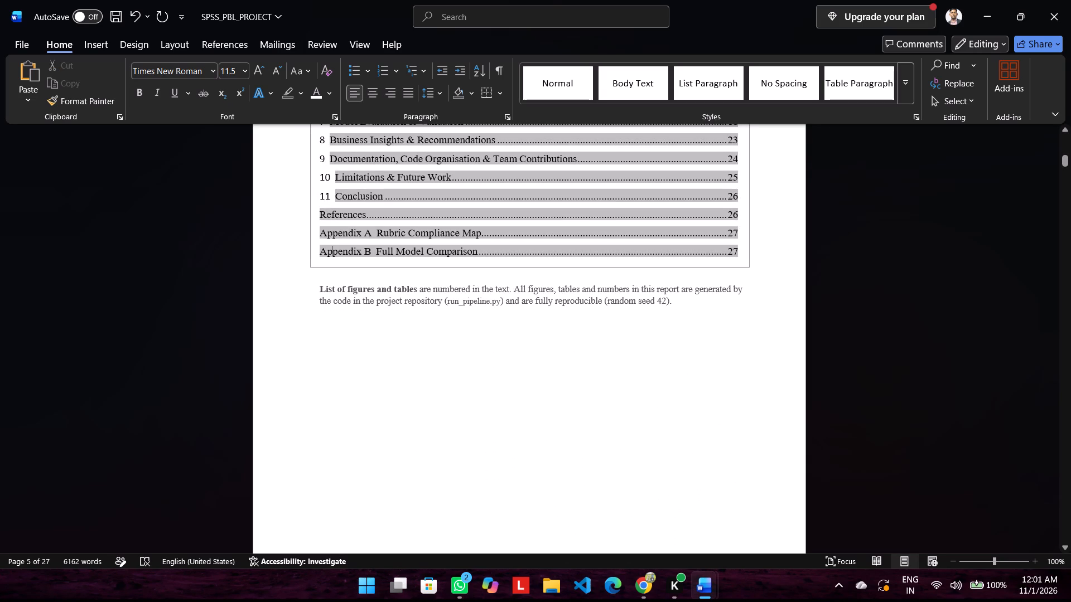
left_click_drag(317, 228, 591, 251)
key("BackSpace")
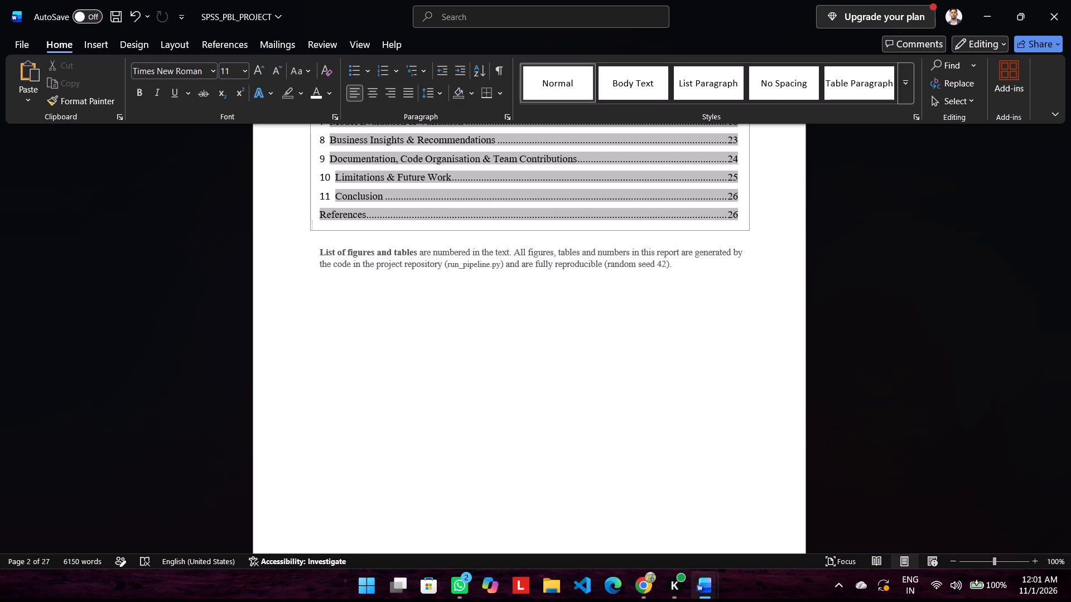
Tidy the empty line left below the References entry in the table of contents on page 2.
key("BackSpace")
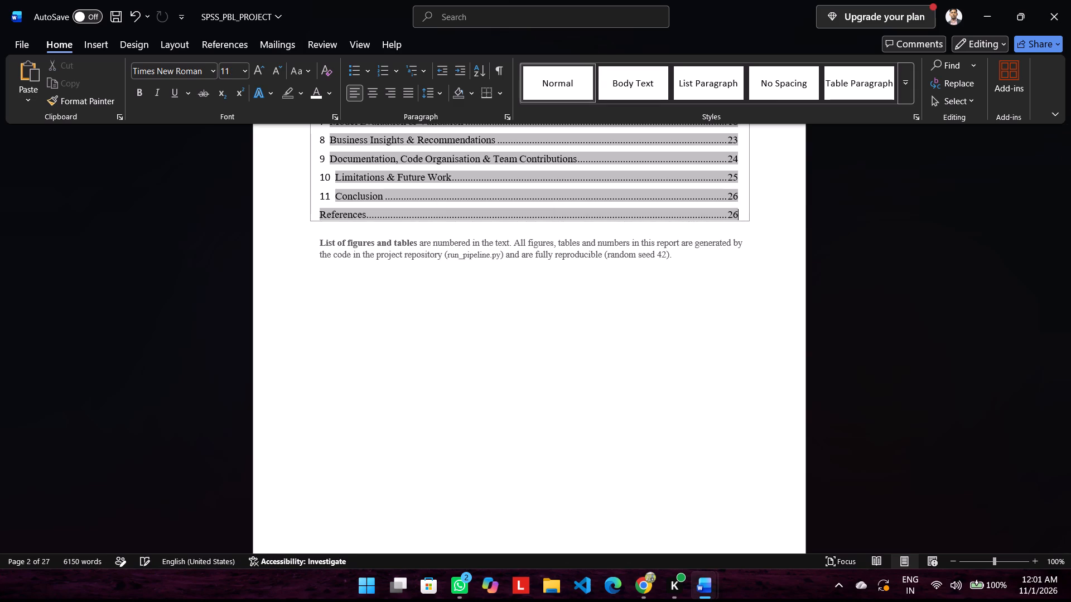
key("Return")
Save the SPSS_PBL_PROJECT document.
scroll(591, 251, "down", 8)
scroll(591, 251, "down", 20)
scroll(591, 251, "down", 5)
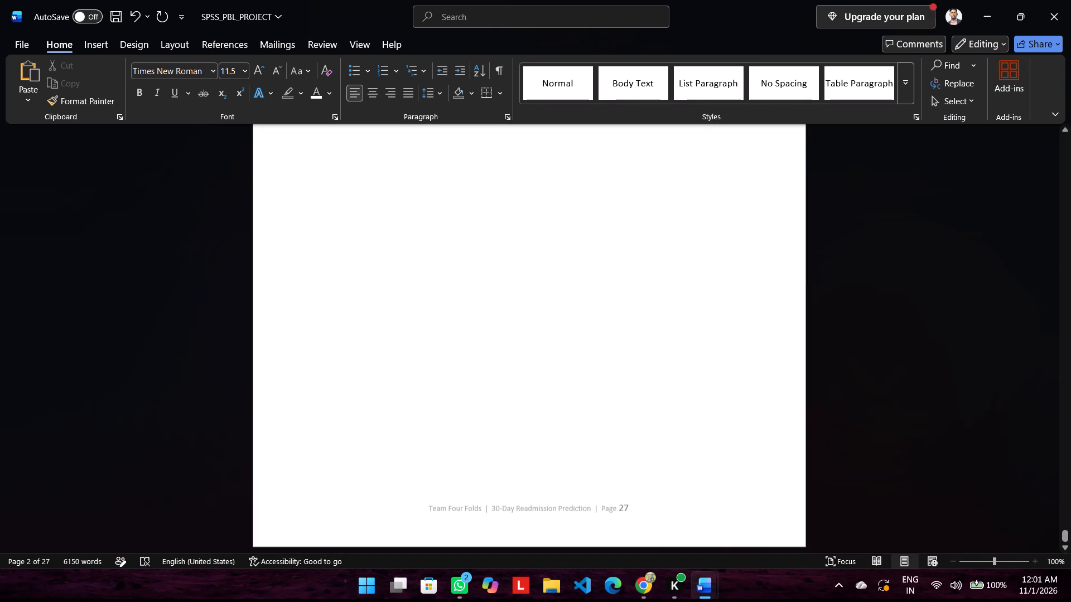
key("ctrl+s")
key("ctrl+s")
key("ctrl+s")
key("ctrl+s")
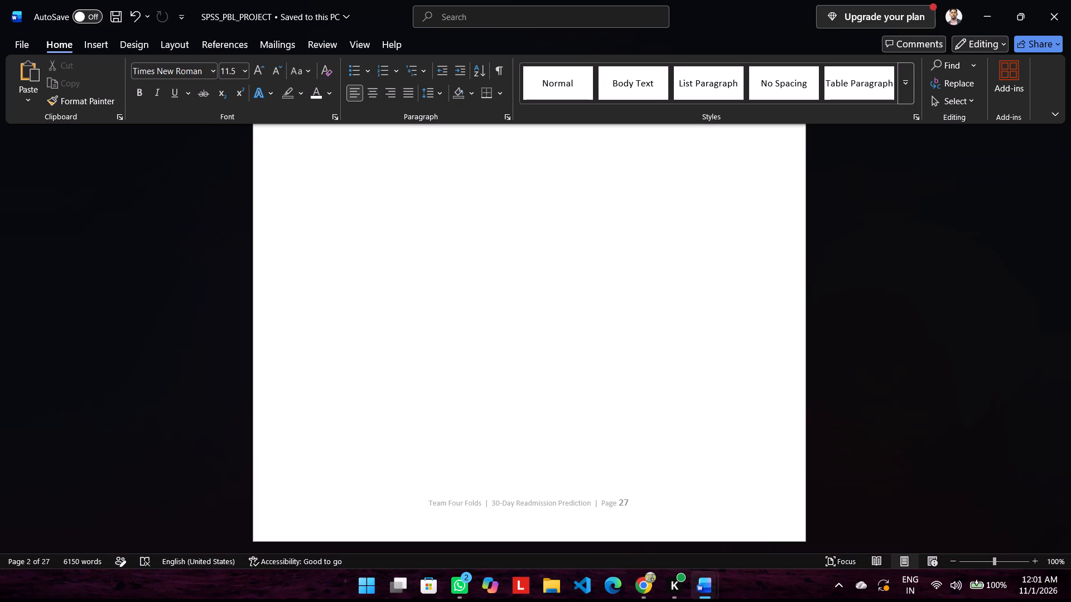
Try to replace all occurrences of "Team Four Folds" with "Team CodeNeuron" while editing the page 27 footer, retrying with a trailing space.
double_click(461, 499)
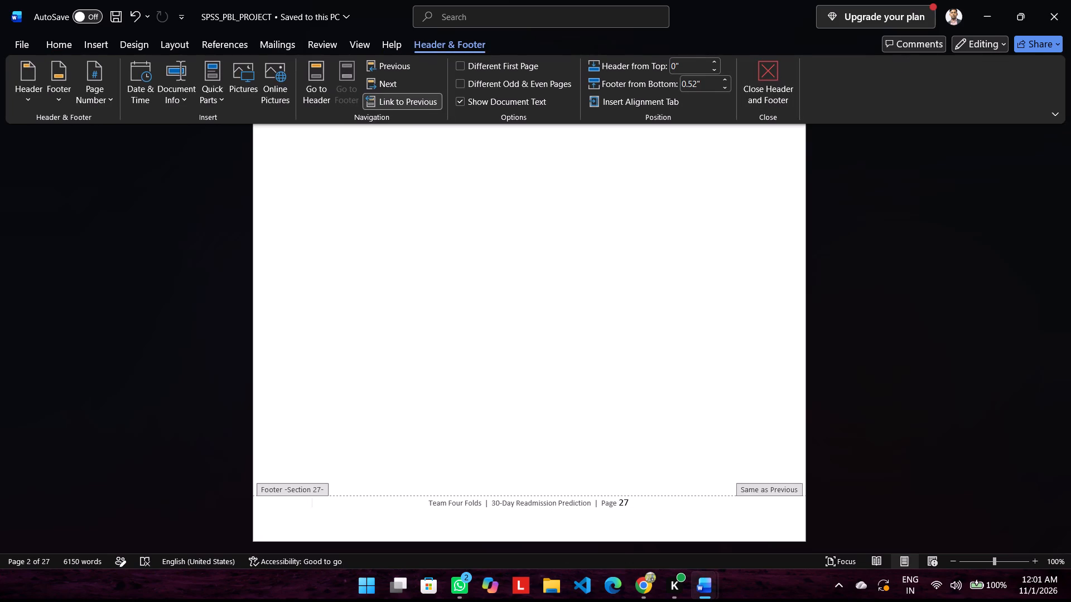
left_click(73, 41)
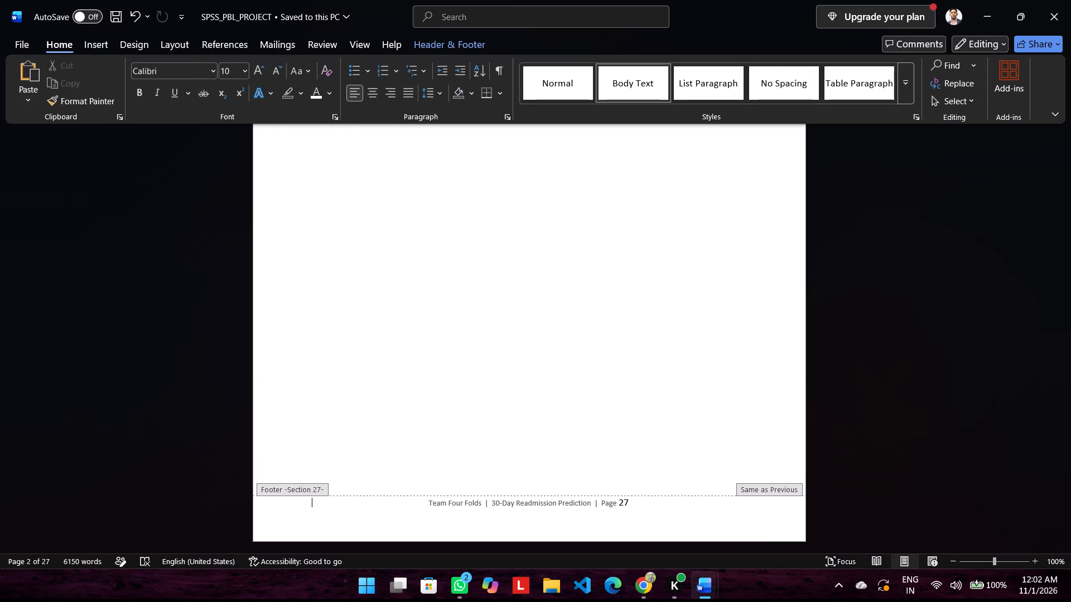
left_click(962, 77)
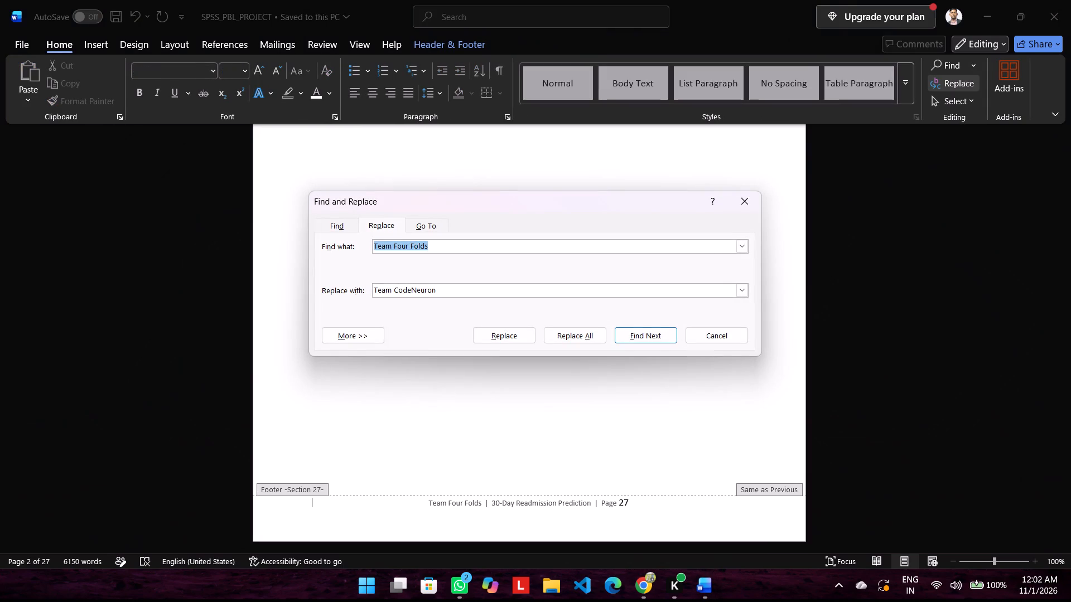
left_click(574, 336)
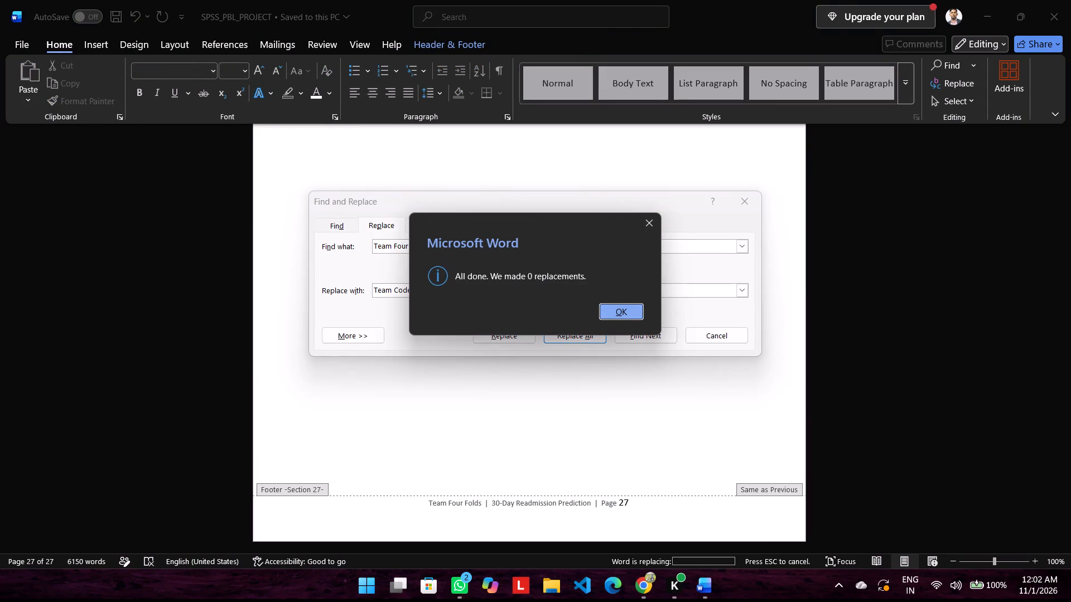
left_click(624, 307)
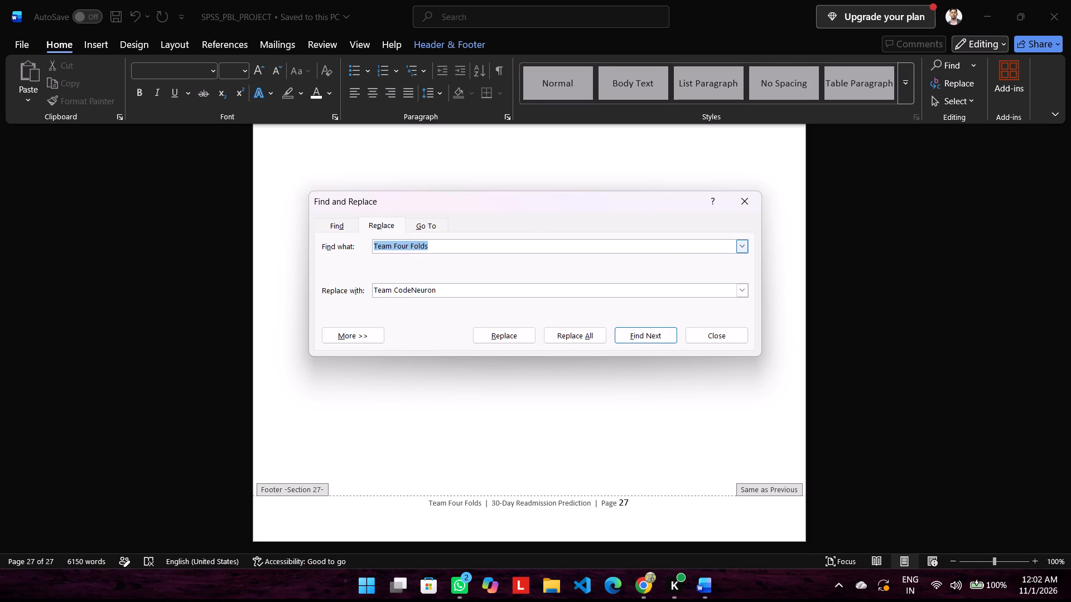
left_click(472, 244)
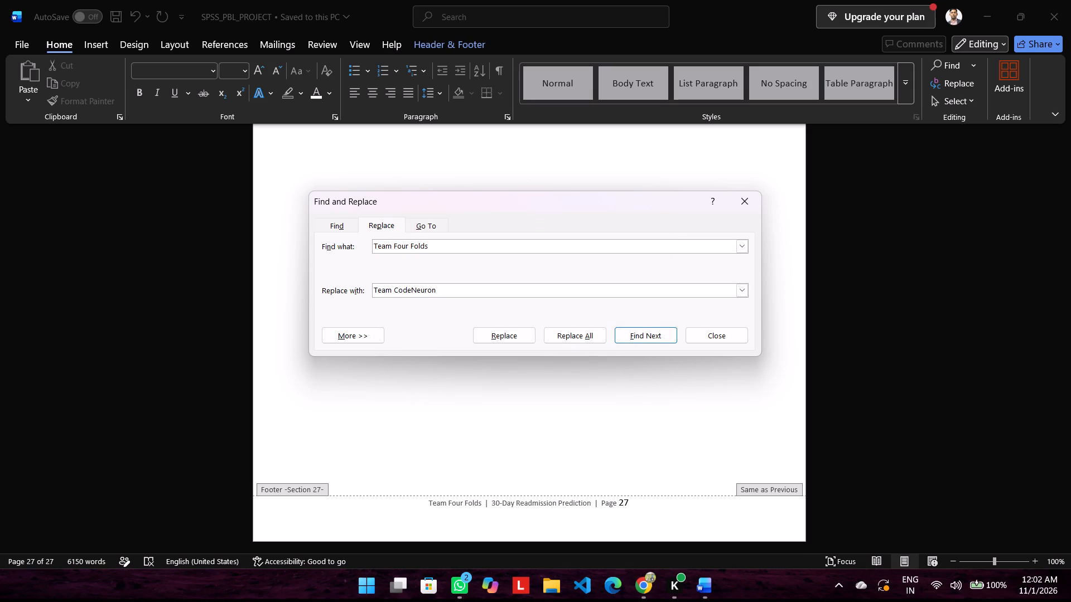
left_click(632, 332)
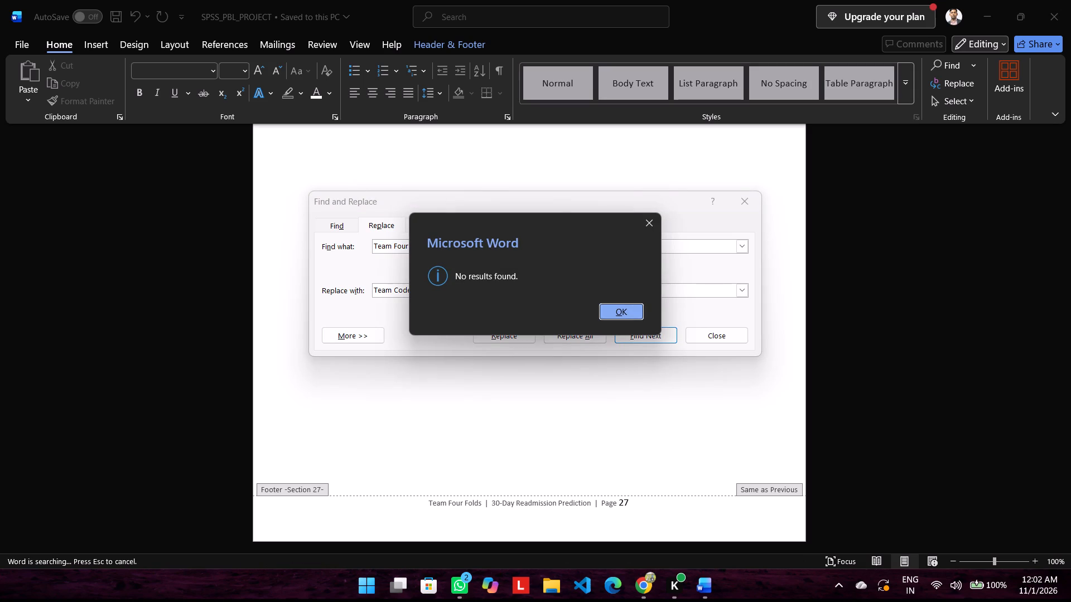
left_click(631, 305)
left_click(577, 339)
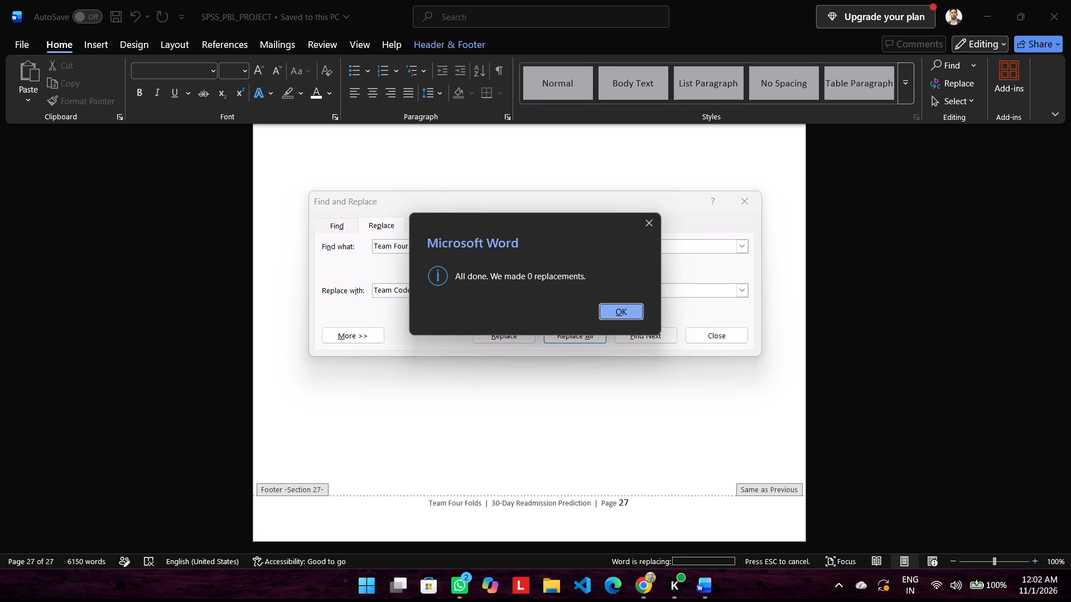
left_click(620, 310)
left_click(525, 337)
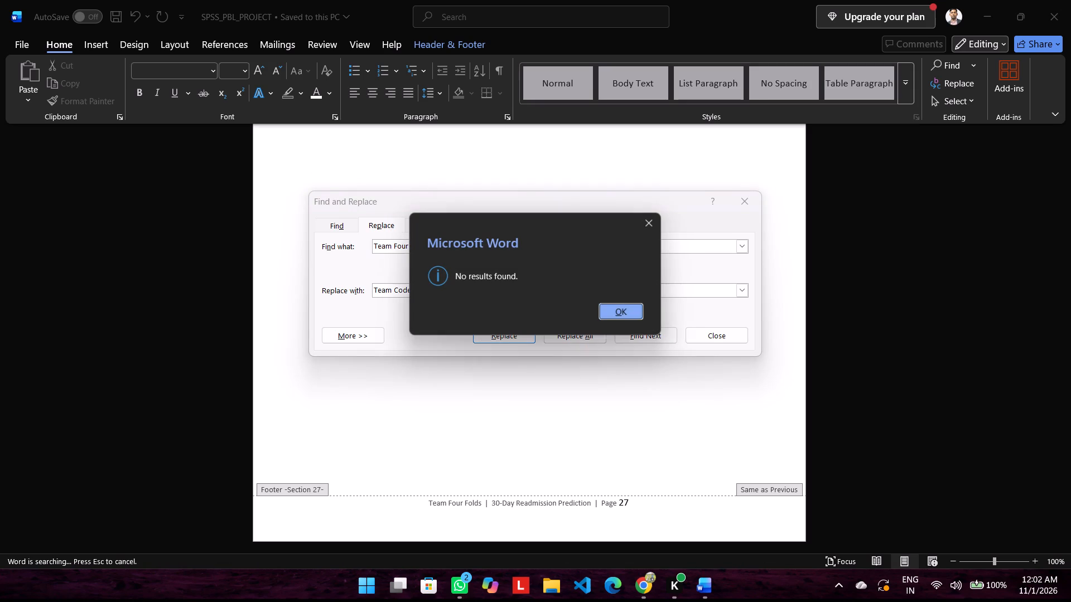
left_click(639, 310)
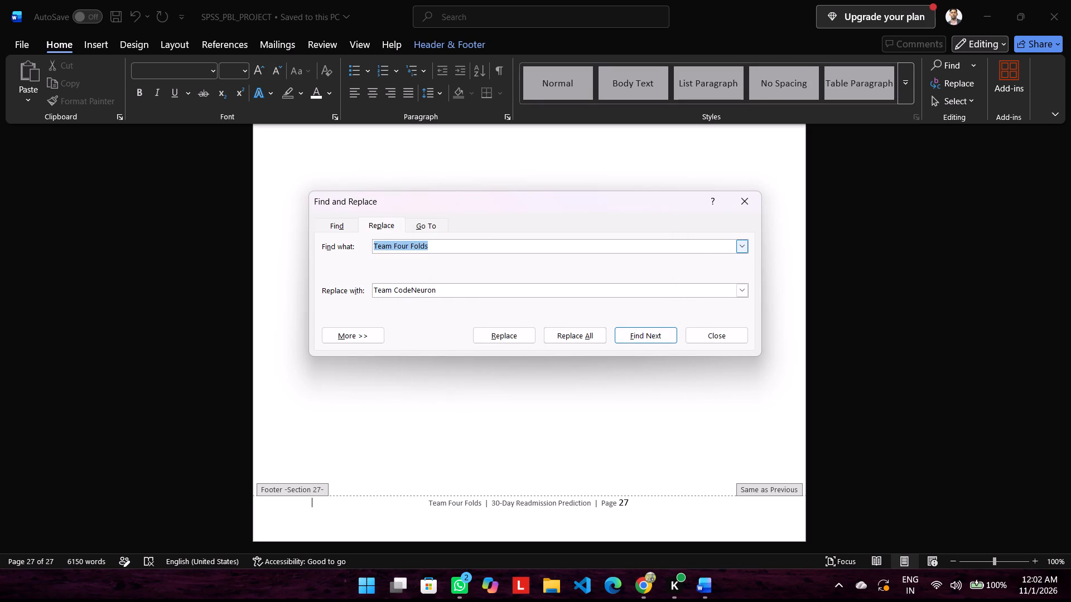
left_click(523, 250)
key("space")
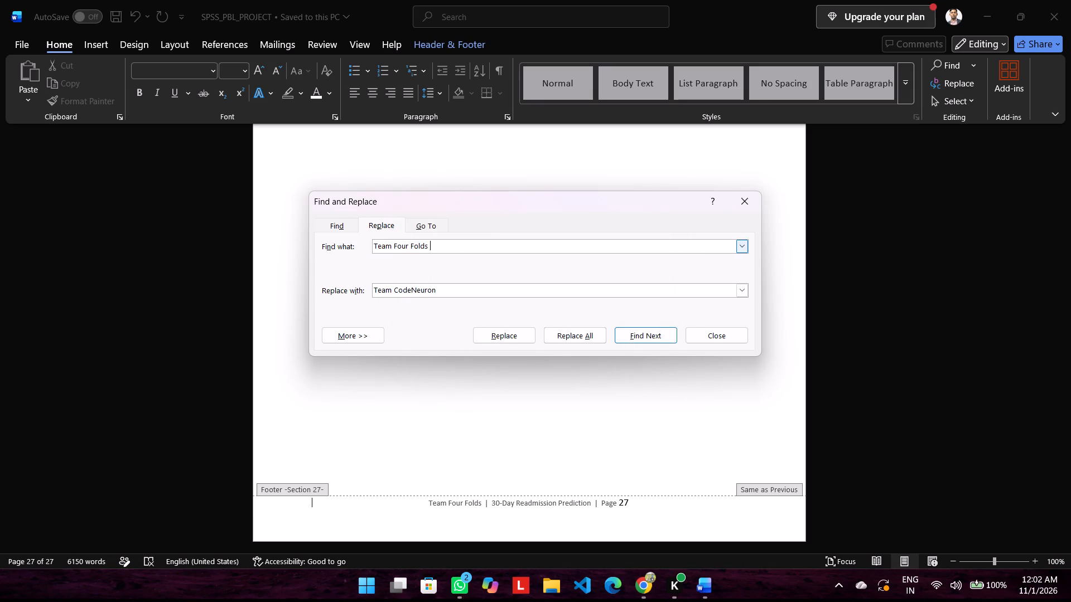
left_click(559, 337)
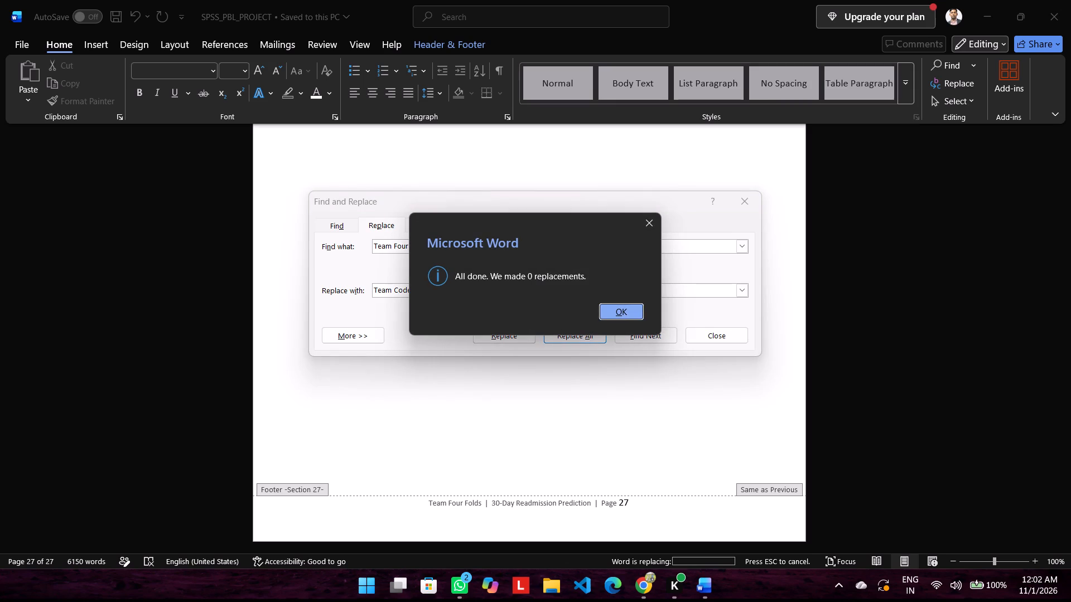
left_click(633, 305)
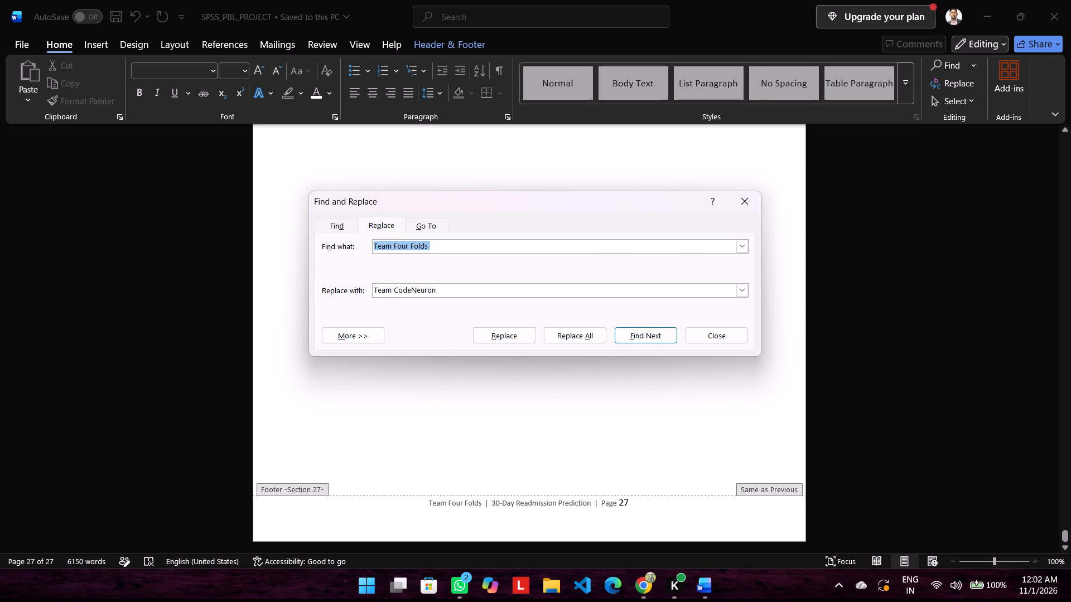
Replace all matches of the team name copied from the page 27 footer with "Team CodeNeuron", and leave footer editing.
left_click(430, 505)
left_click_drag(430, 505, 461, 501)
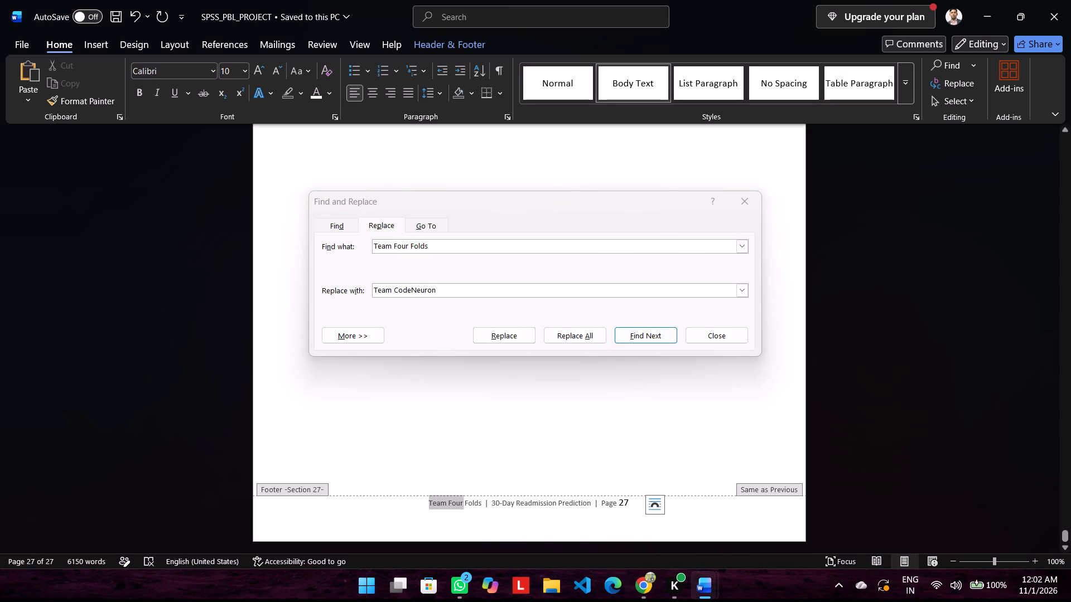
left_click_drag(461, 501, 475, 500)
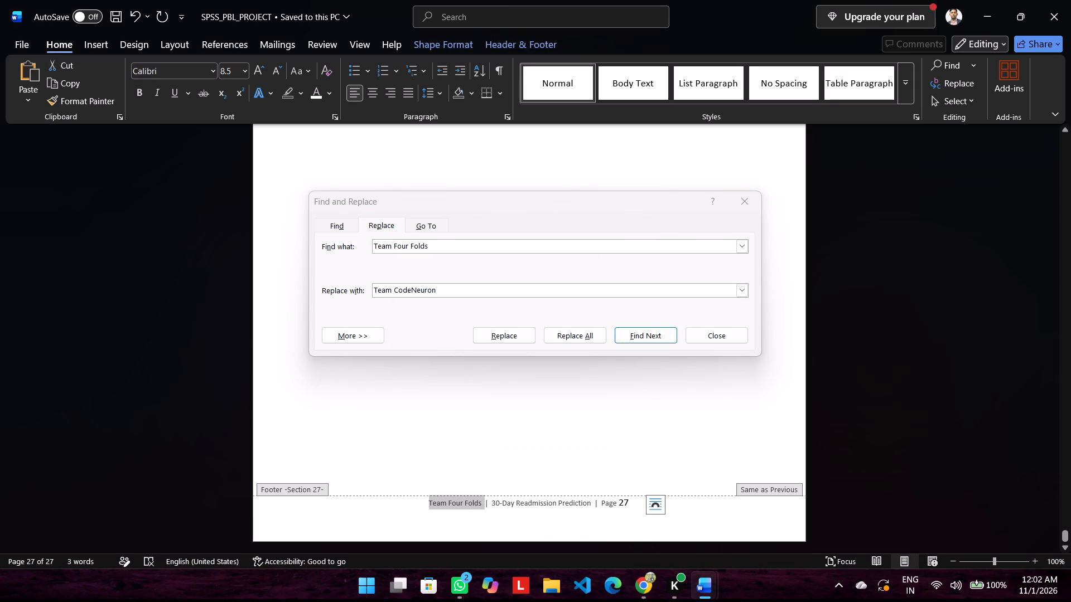
key("ctrl+c")
key("ctrl+c")
key("ctrl+c")
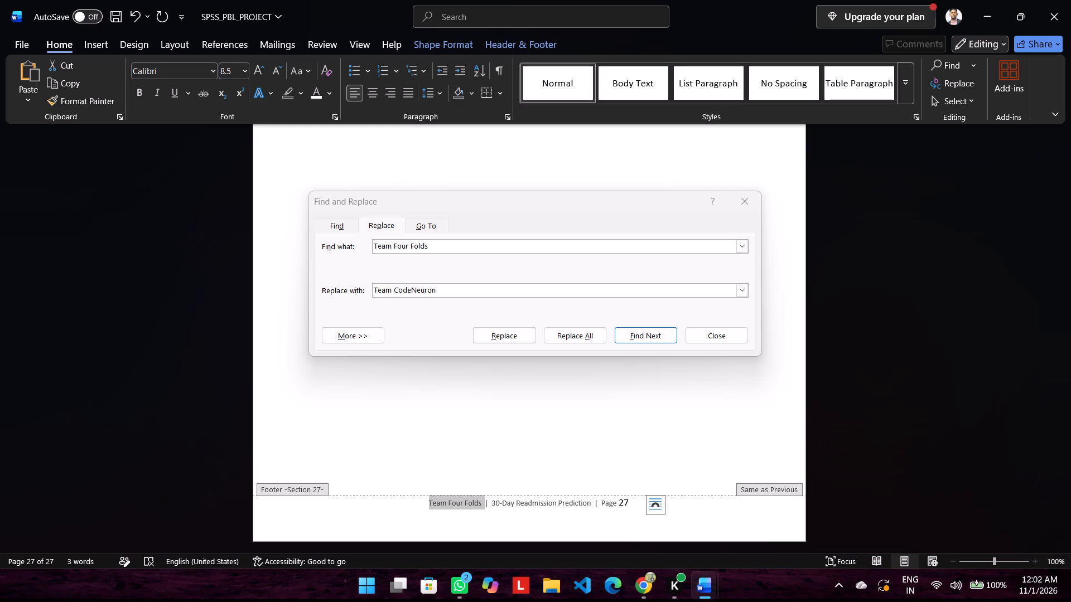
double_click(471, 242)
key("ctrl+a")
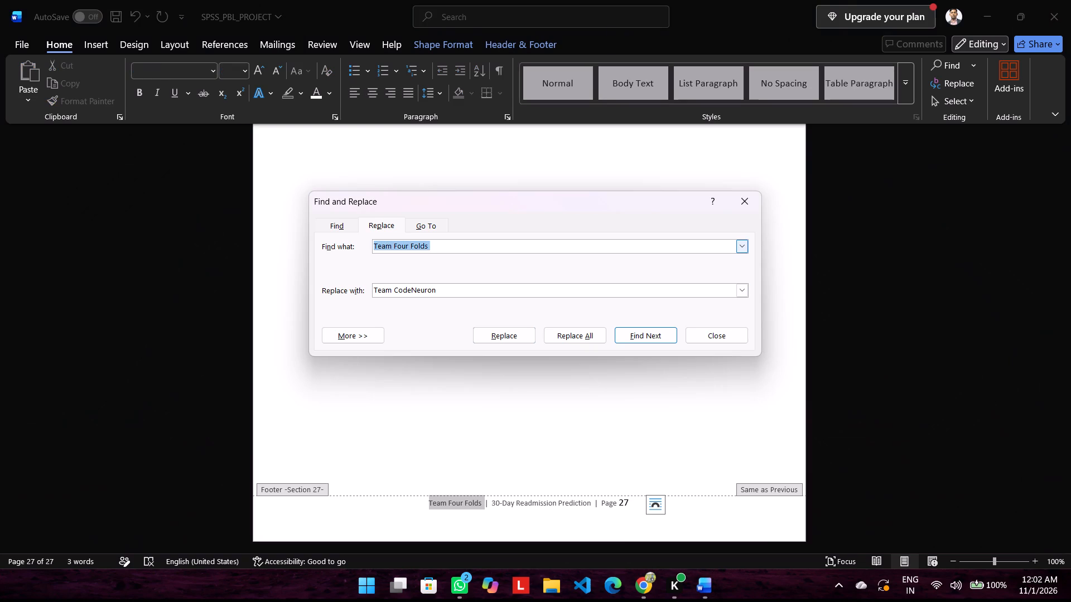
key("ctrl+v")
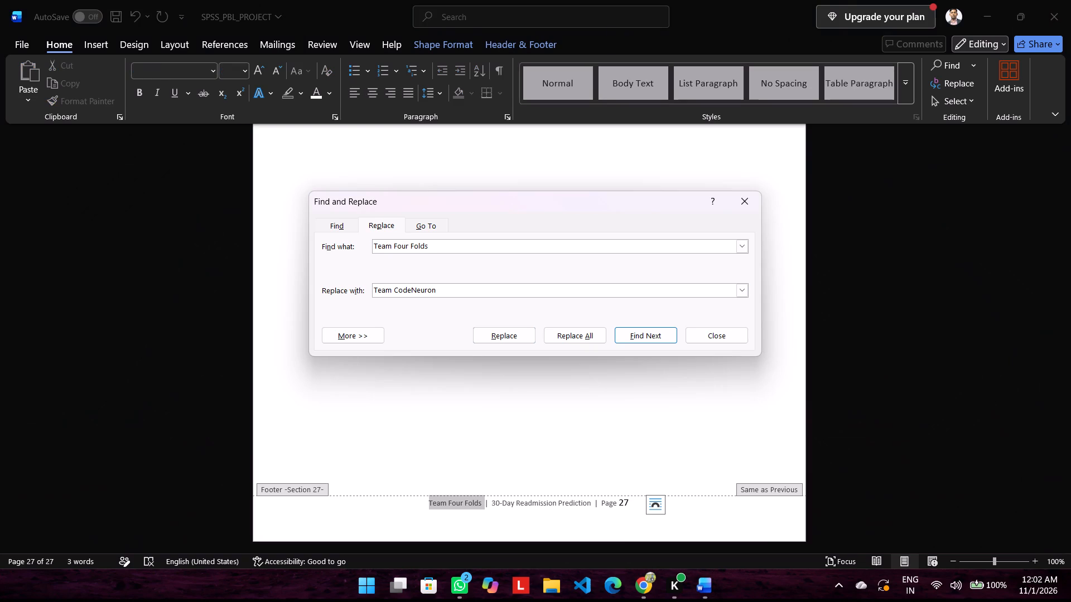
left_click(559, 338)
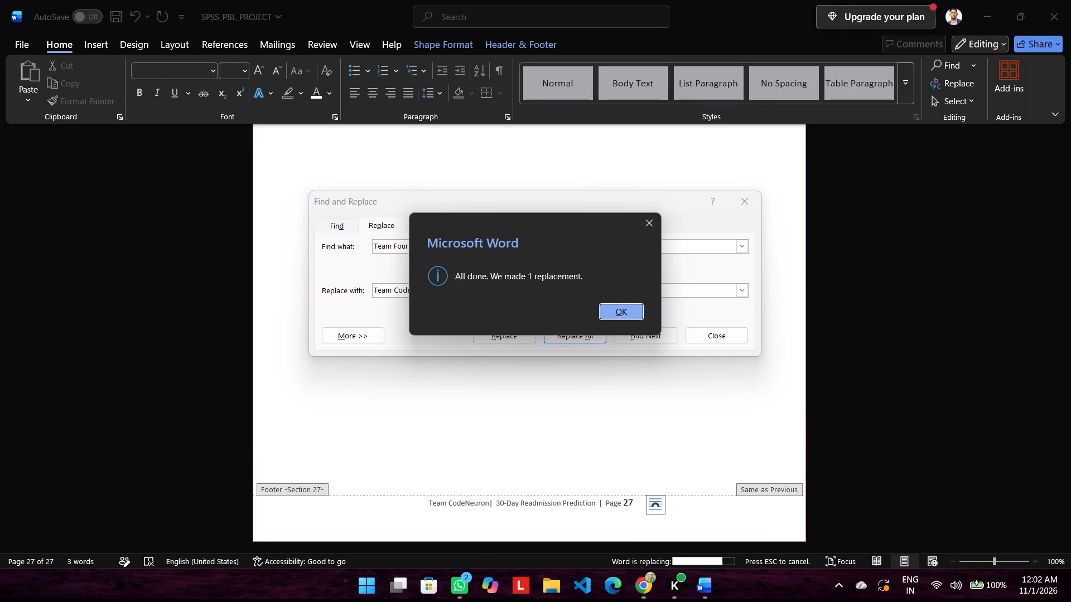
left_click(612, 312)
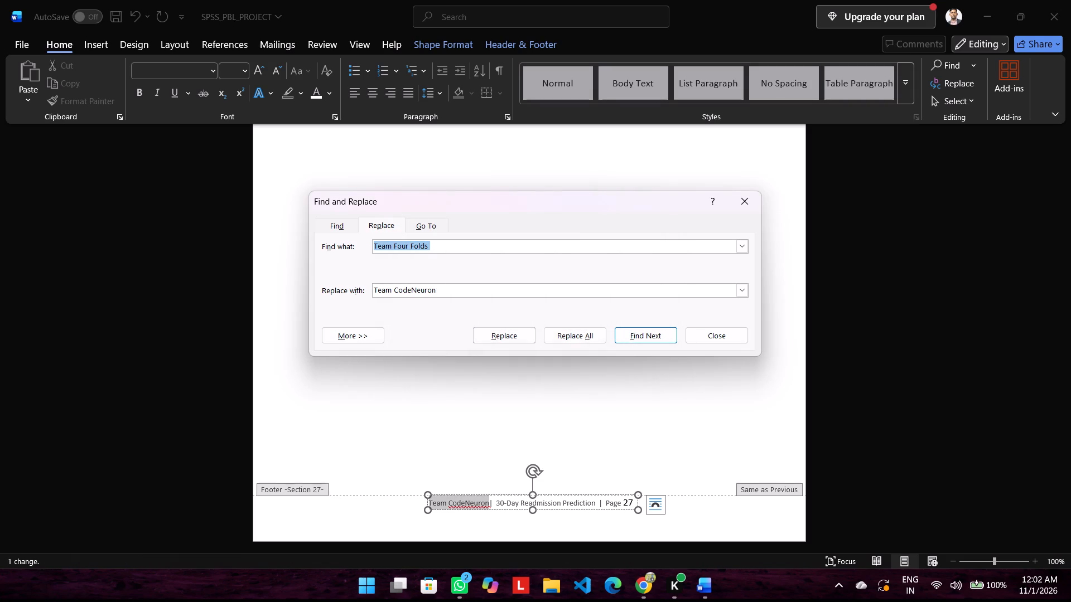
left_click(699, 336)
left_click(624, 412)
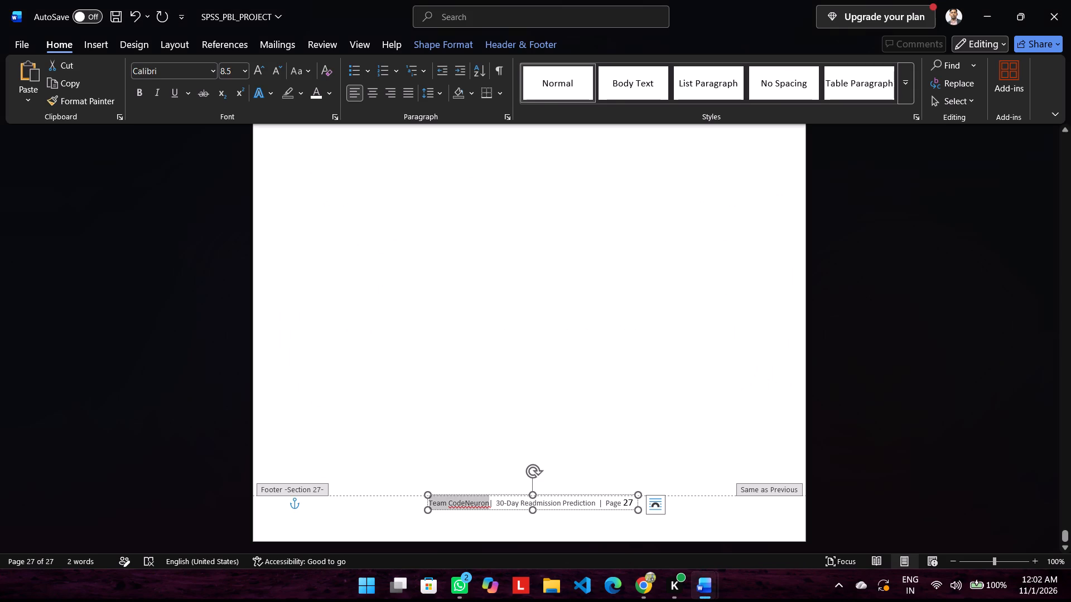
double_click(614, 438)
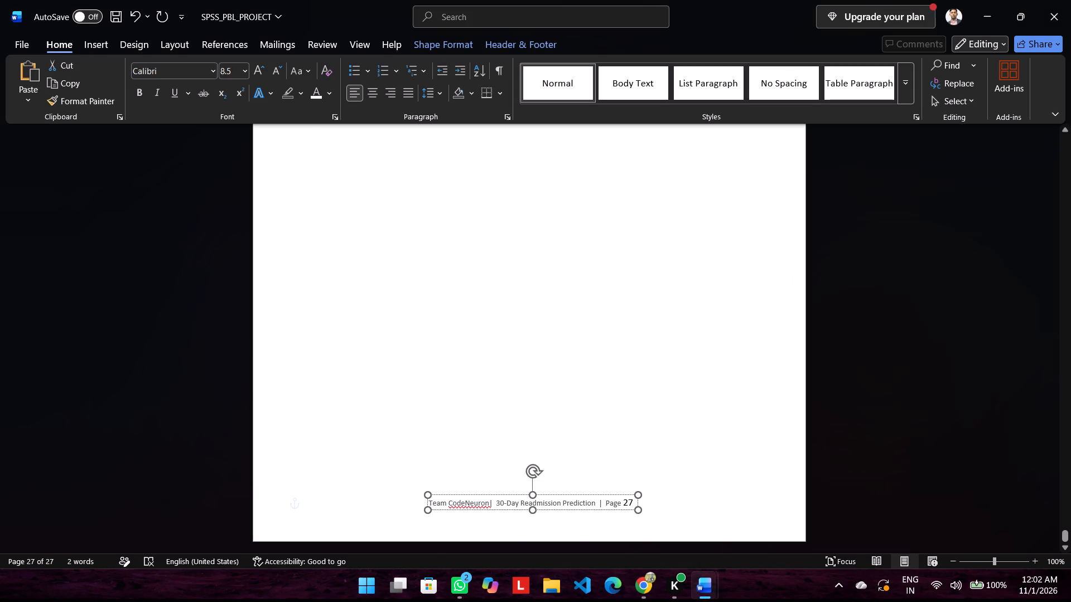
Remove one blank line above "Problem-Based Learning (PBL)" on the cover page.
scroll(426, 247, "down", 3)
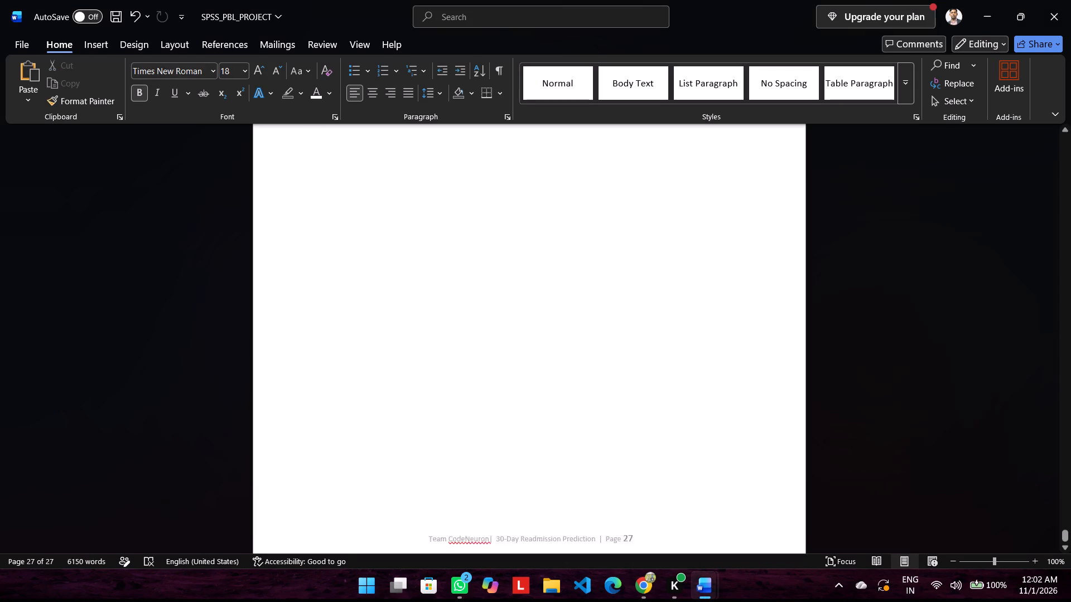
scroll(426, 247, "down", 3)
scroll(463, 329, "up", 2)
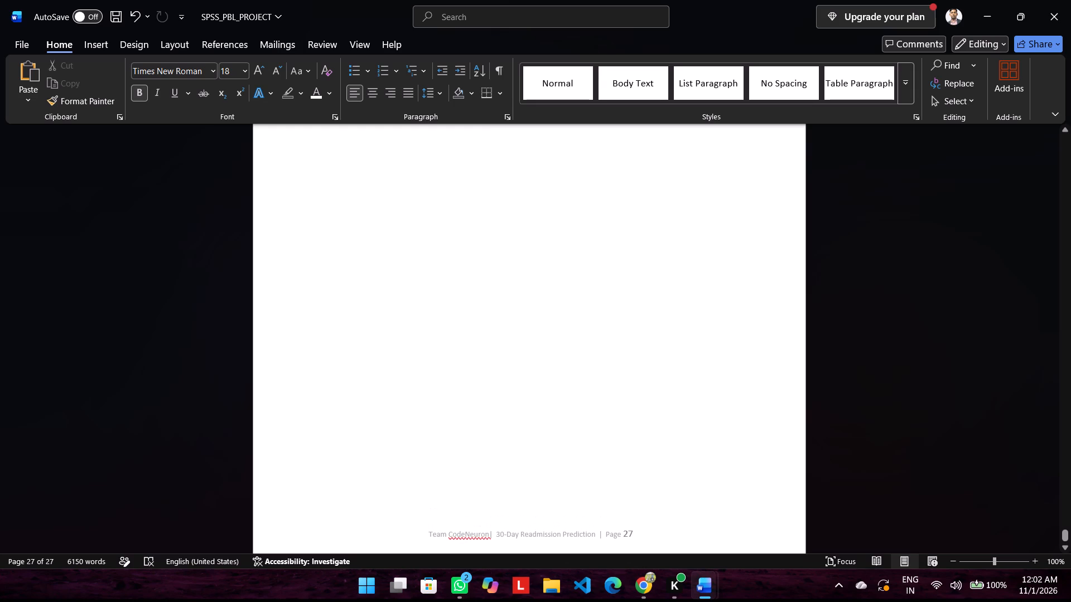
scroll(462, 360, "up", 4)
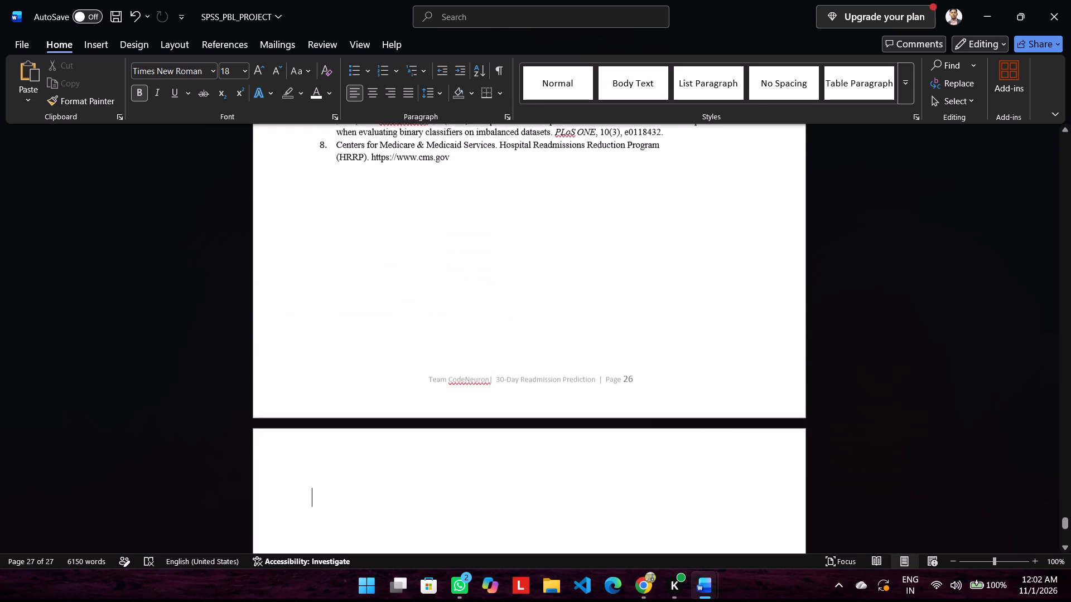
scroll(462, 360, "up", 4)
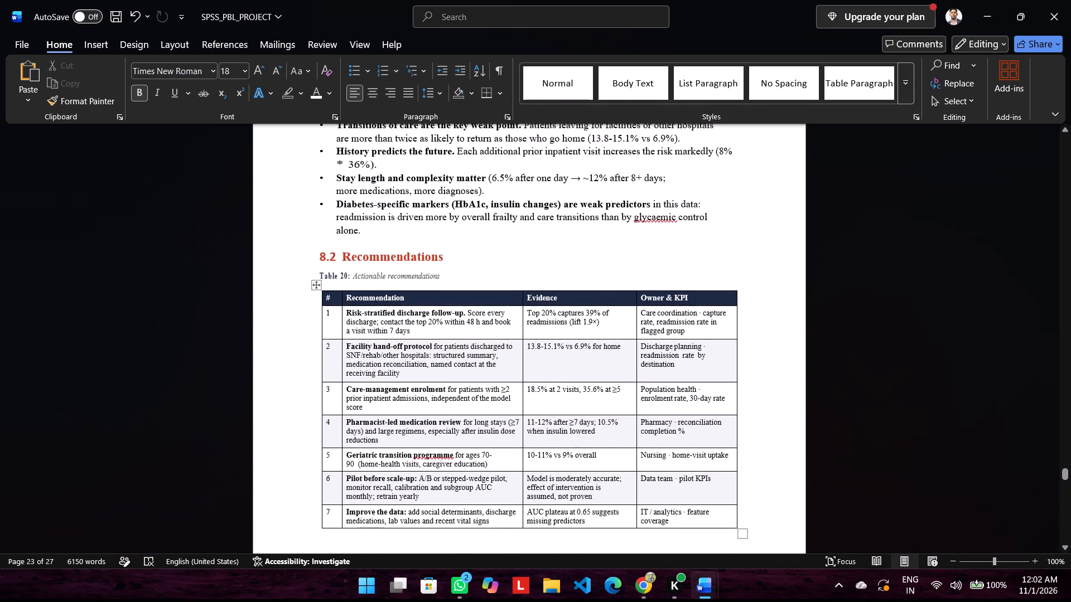
scroll(462, 360, "up", 9)
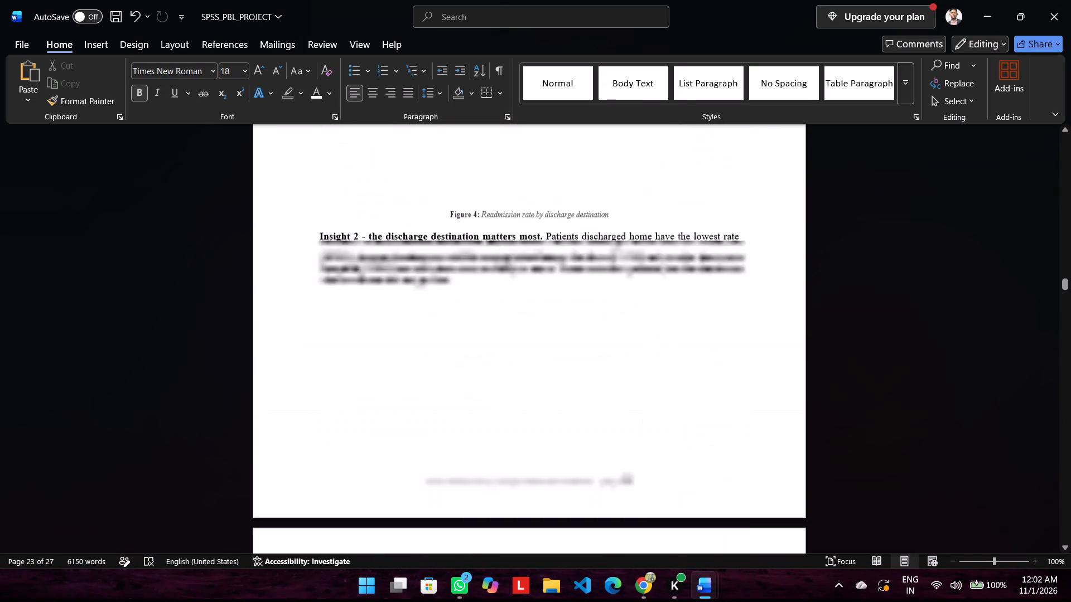
scroll(462, 360, "up", 18)
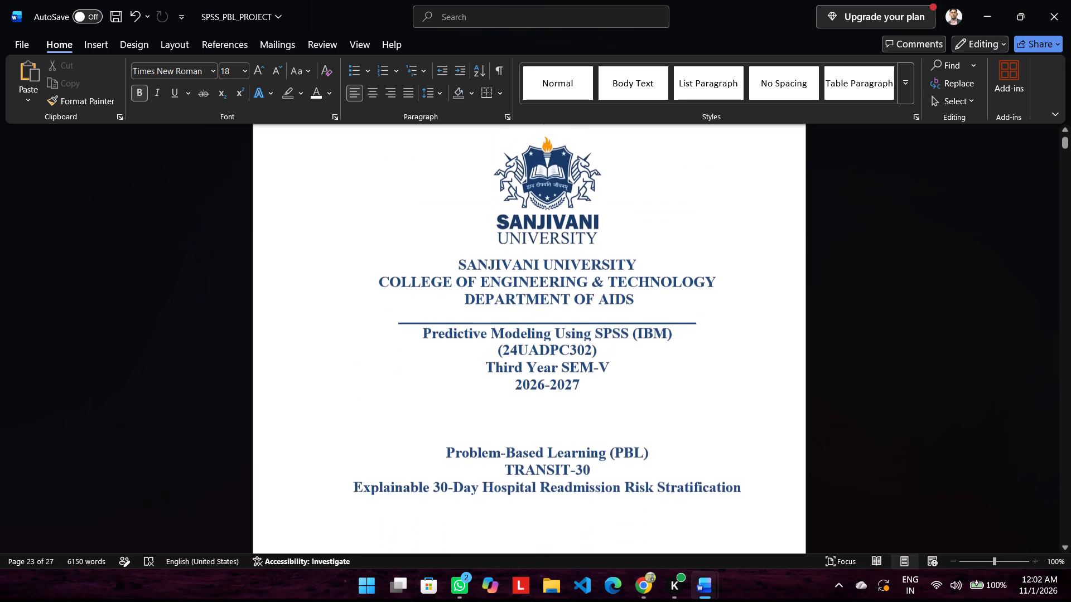
scroll(462, 360, "up", 4)
scroll(462, 360, "down", 1)
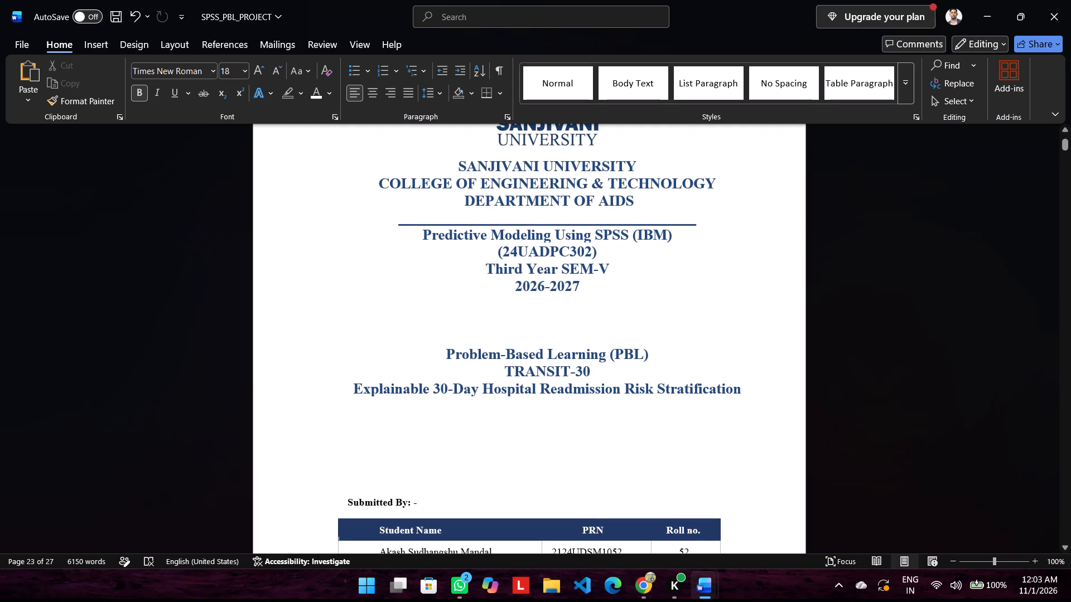
left_click(553, 335)
key("BackSpace")
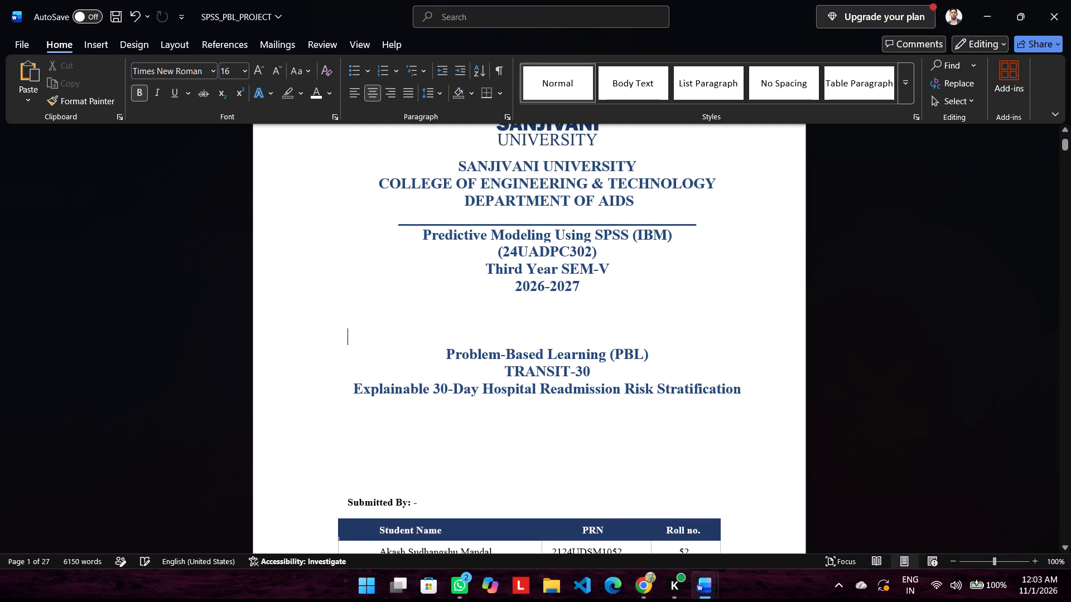
key("BackSpace")
key("BackSpace")
left_click(686, 337)
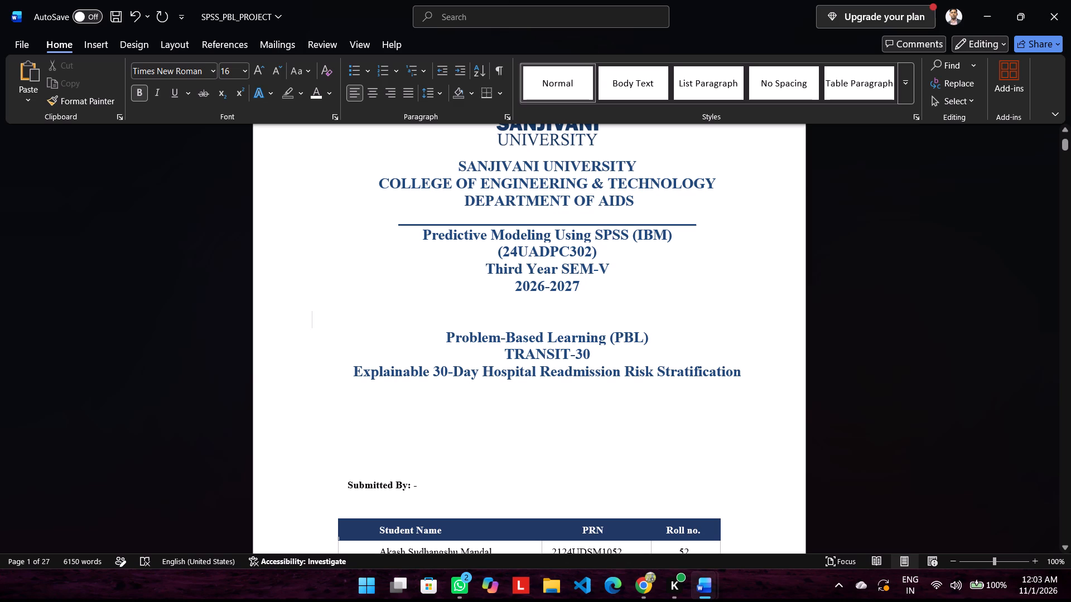
Insert a blank line between "Problem-Based Learning (PBL)" and "TRANSIT-30" on the cover page.
key("Return")
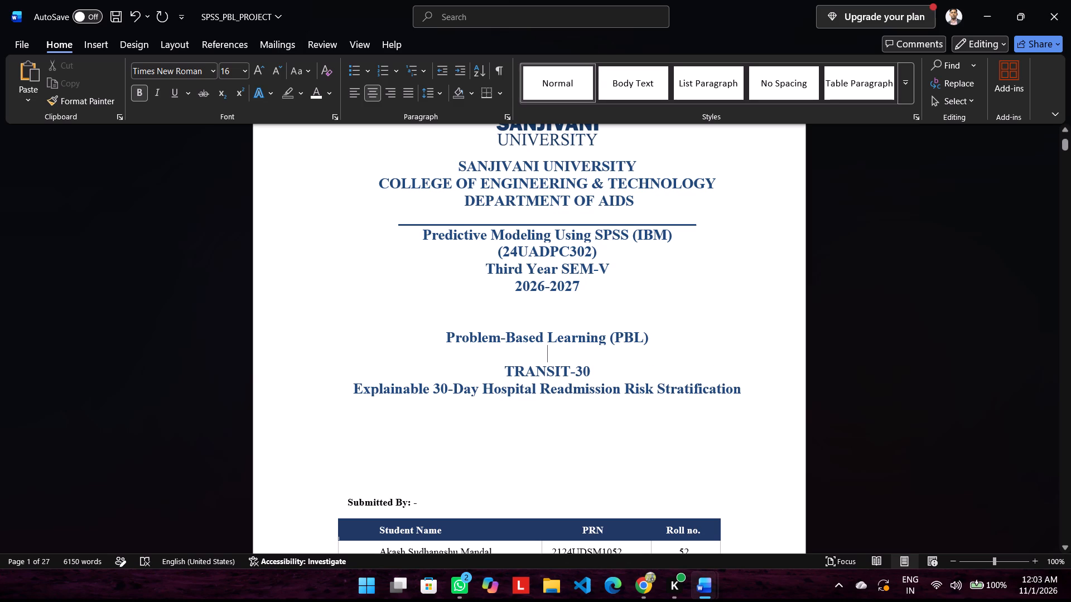
Shorten the cover page subtitle to "Explainable Hospital Readmission Risk Stratification" and save the document.
left_click_drag(481, 386, 441, 389)
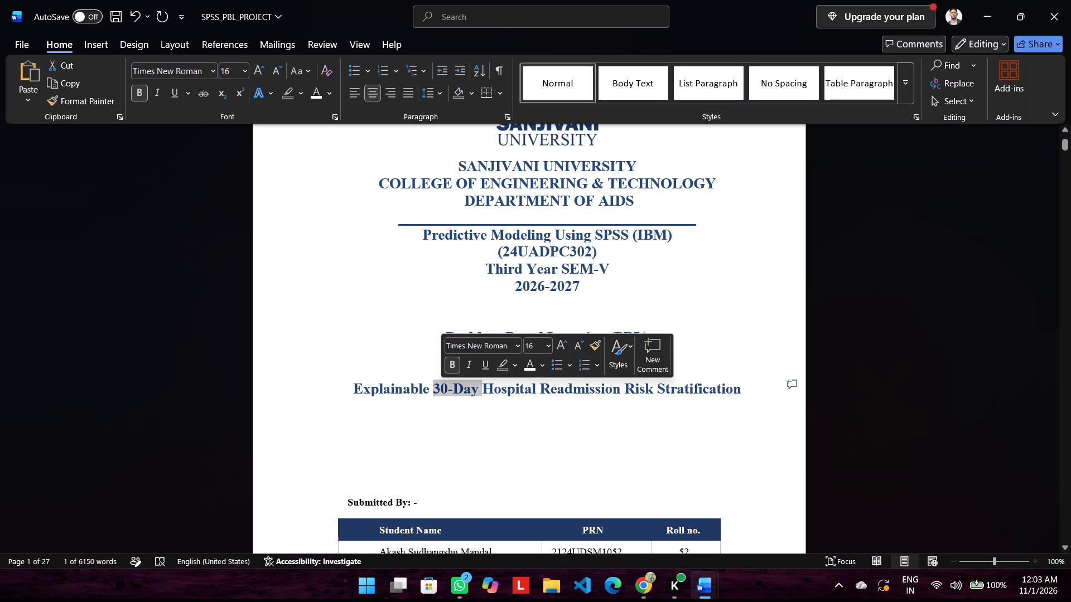
key("BackSpace")
key("BackSpace")
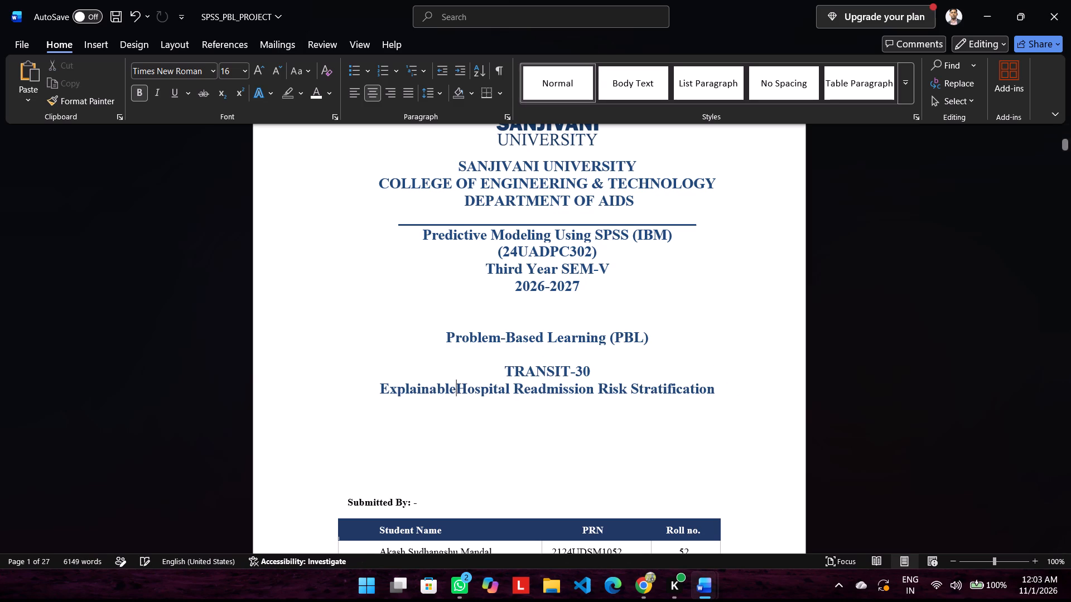
key("space")
key("ctrl+s")
key("ctrl+s")
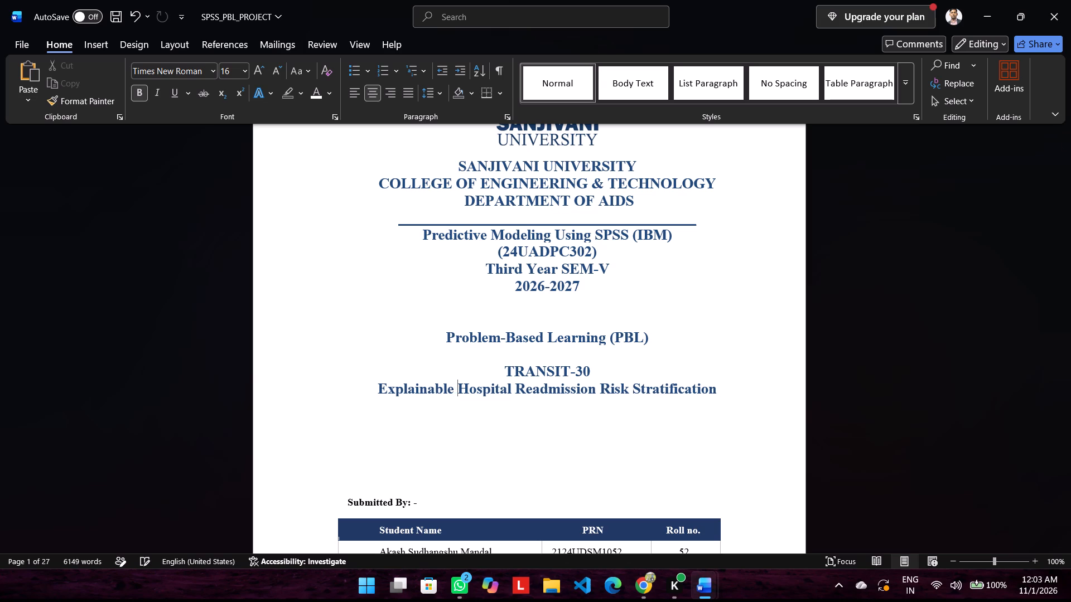
In File Explorer, delete the SPSS_PBL_PROJECT_Report PDF from the Downloads folder.
left_click(548, 587)
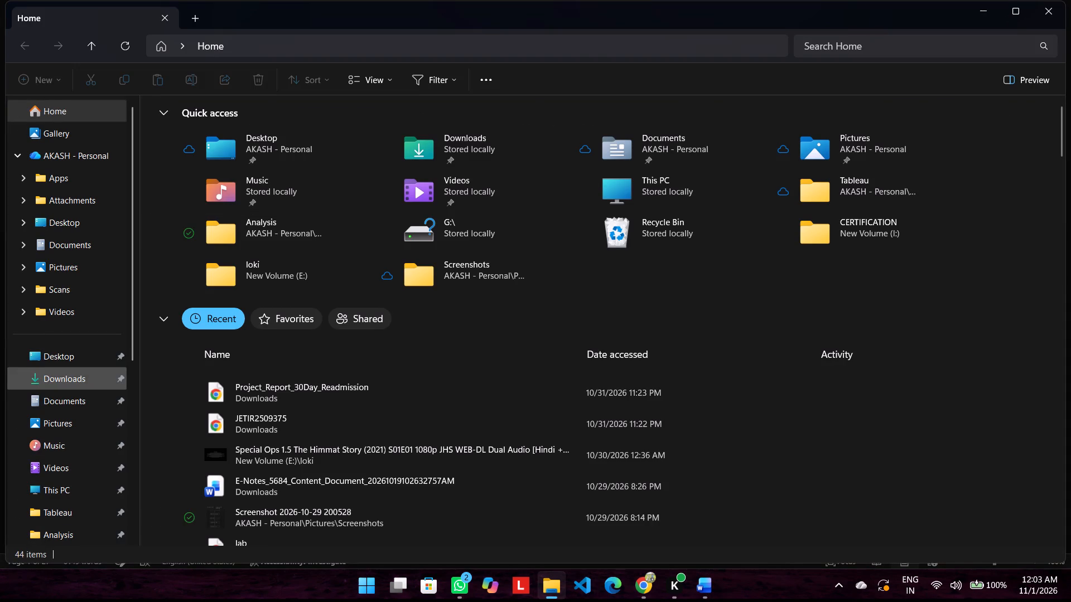
left_click(66, 374)
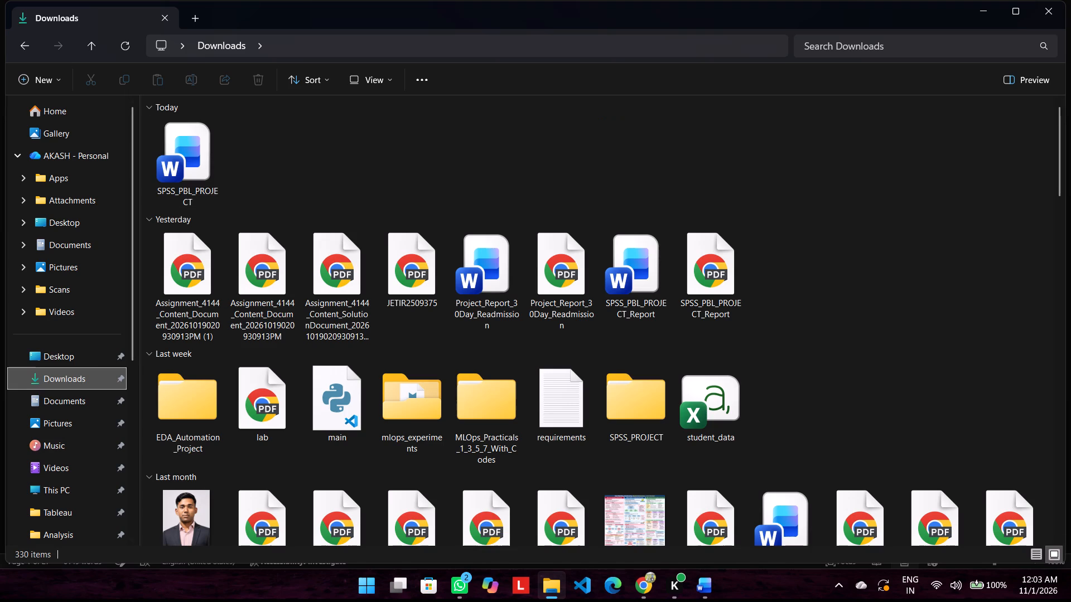
left_click(264, 171)
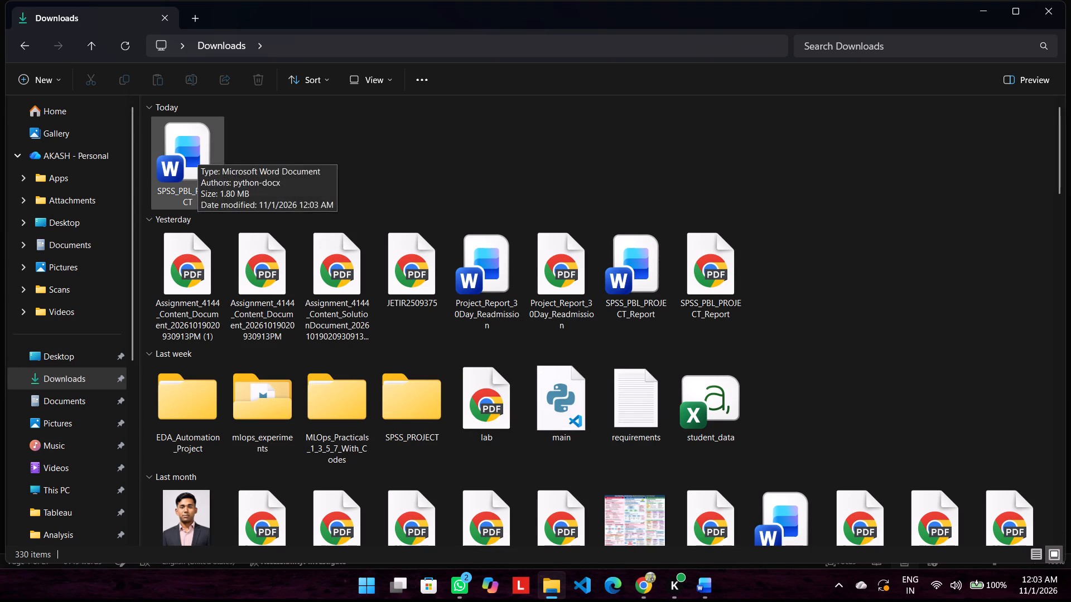
left_click(709, 267, "ctrl")
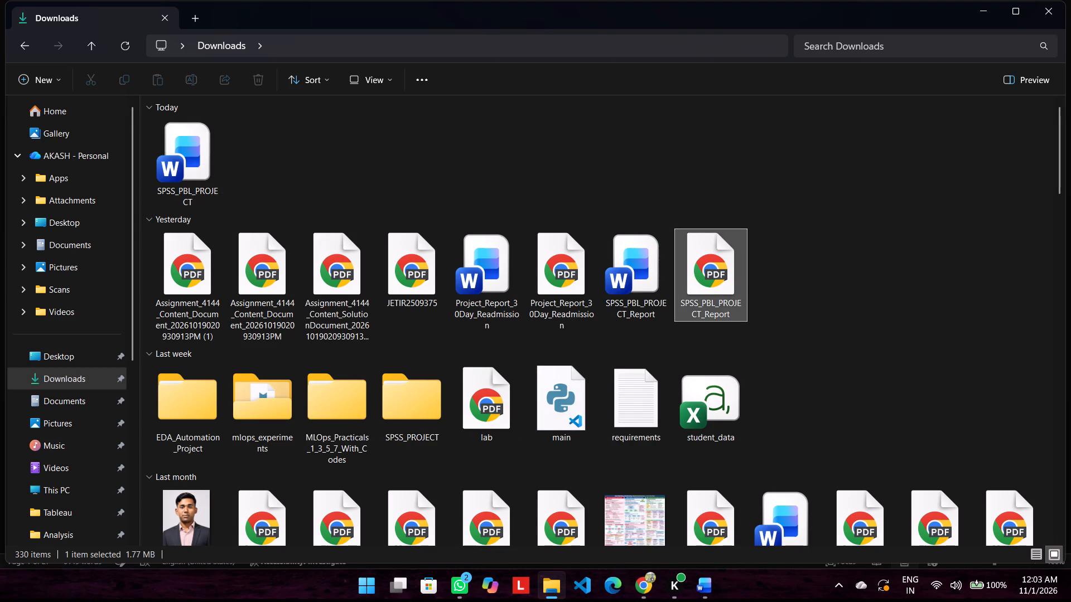
left_click(257, 86)
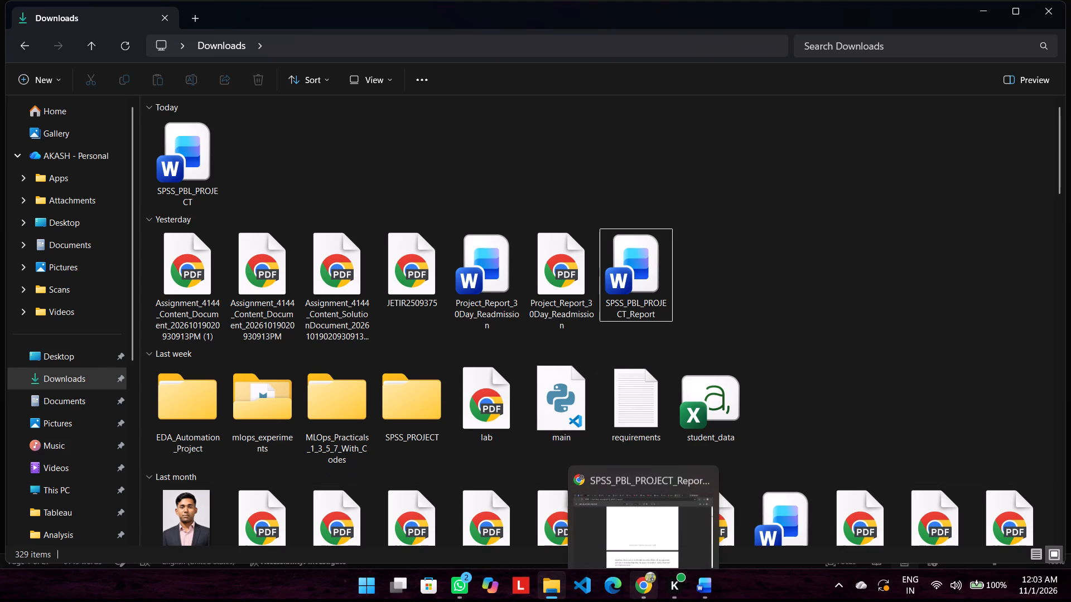
Return to the SPSS_PBL_PROJECT document in Word and review its layout and footers from the cover page through page 27.
left_click(653, 536)
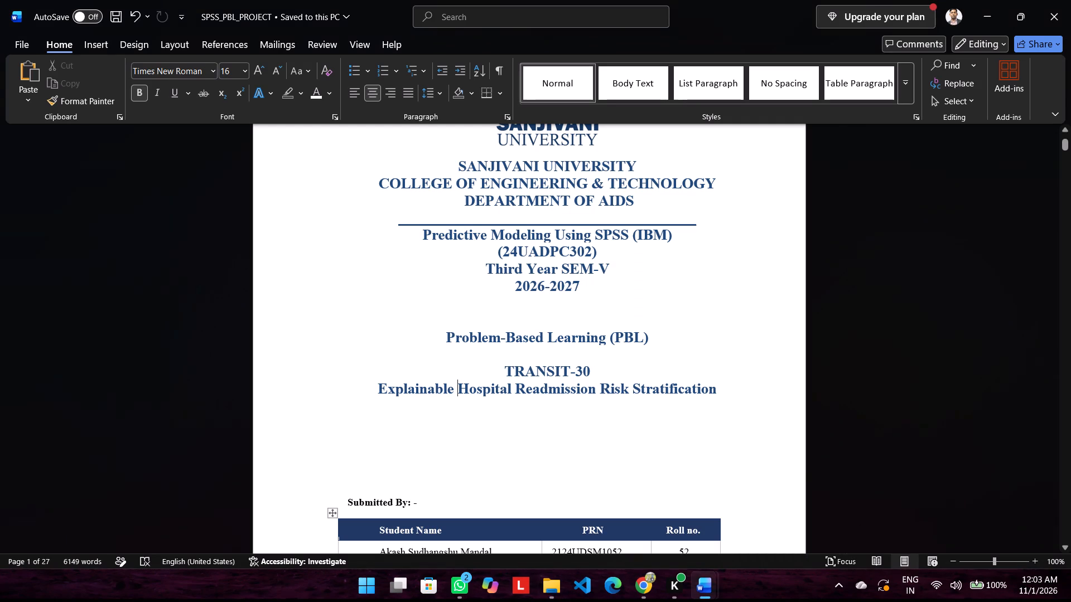
scroll(630, 450, "down", 1)
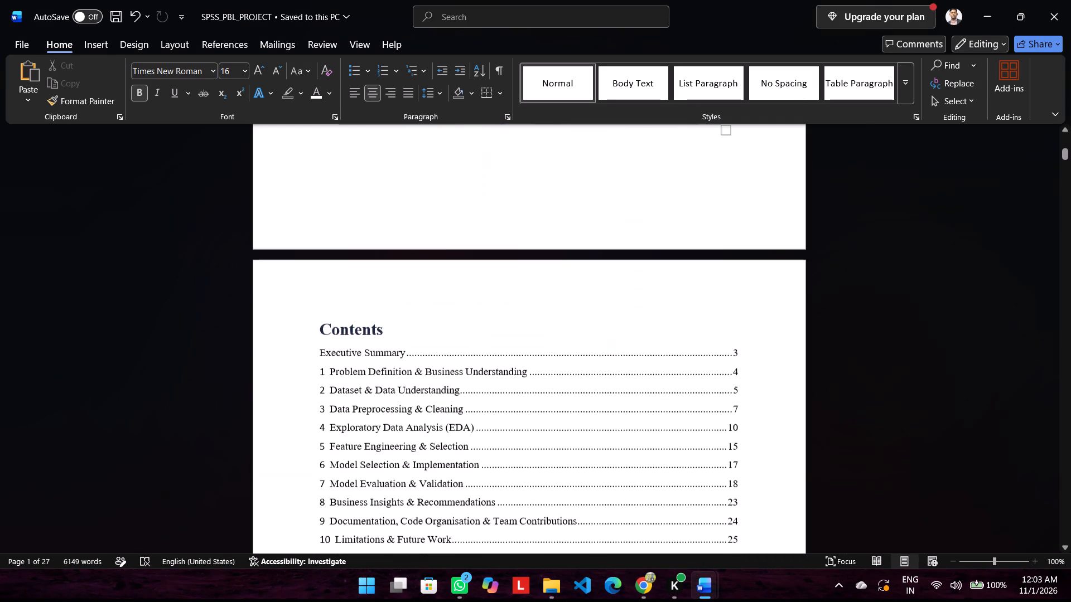
scroll(630, 450, "down", 2)
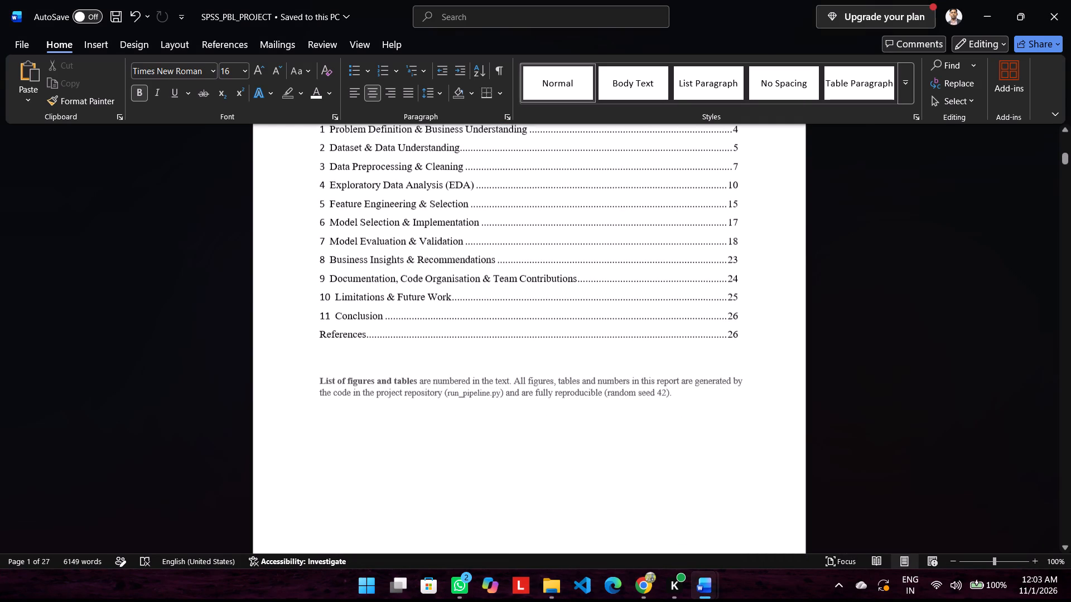
scroll(630, 450, "down", 2)
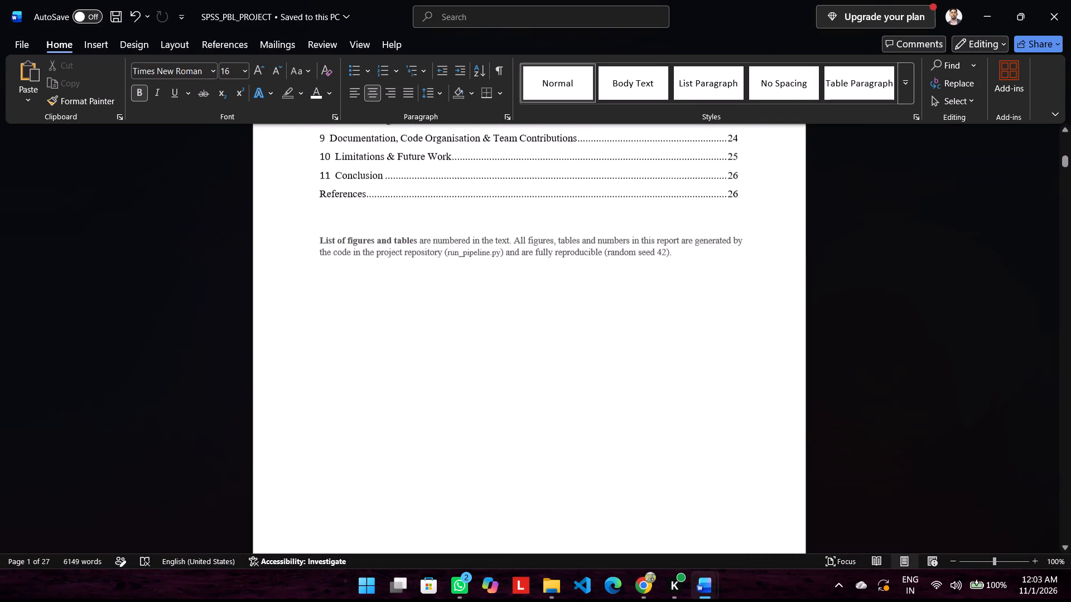
scroll(630, 450, "down", 2)
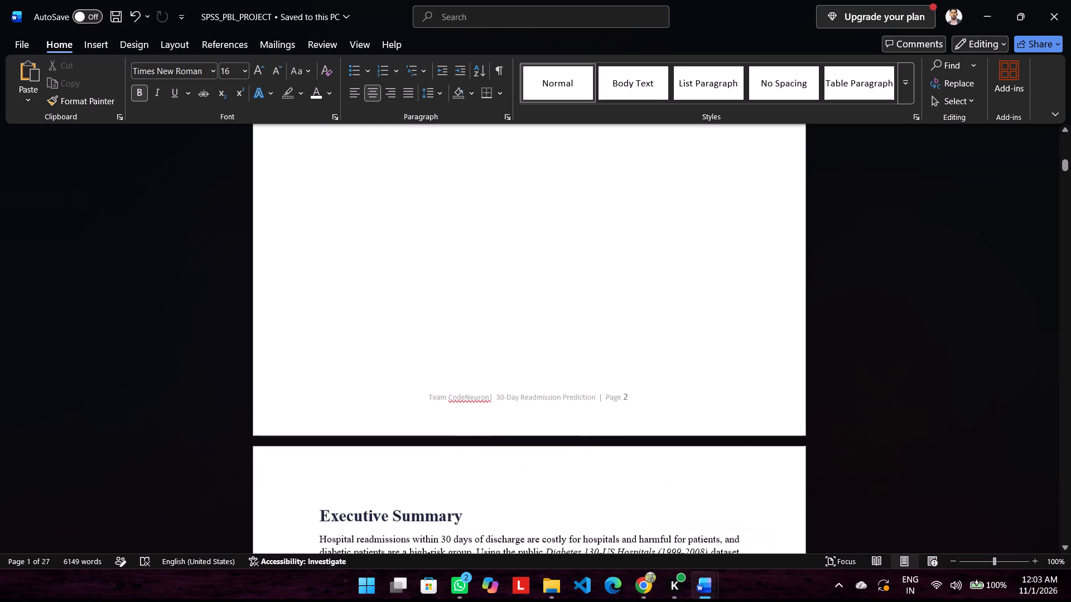
scroll(630, 450, "down", 3)
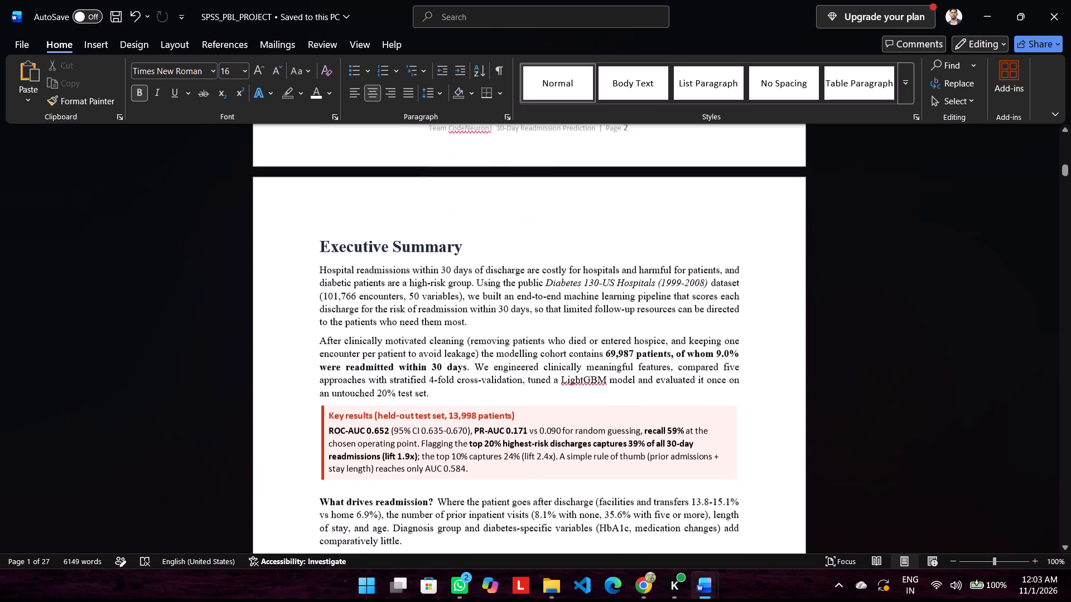
scroll(630, 450, "down", 1)
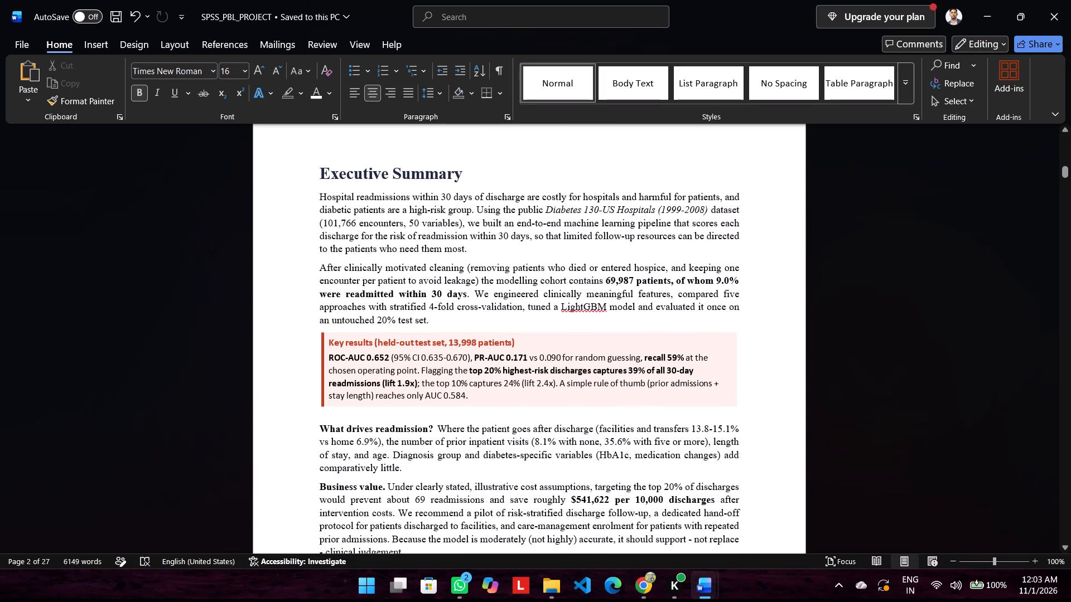
scroll(630, 450, "down", 2)
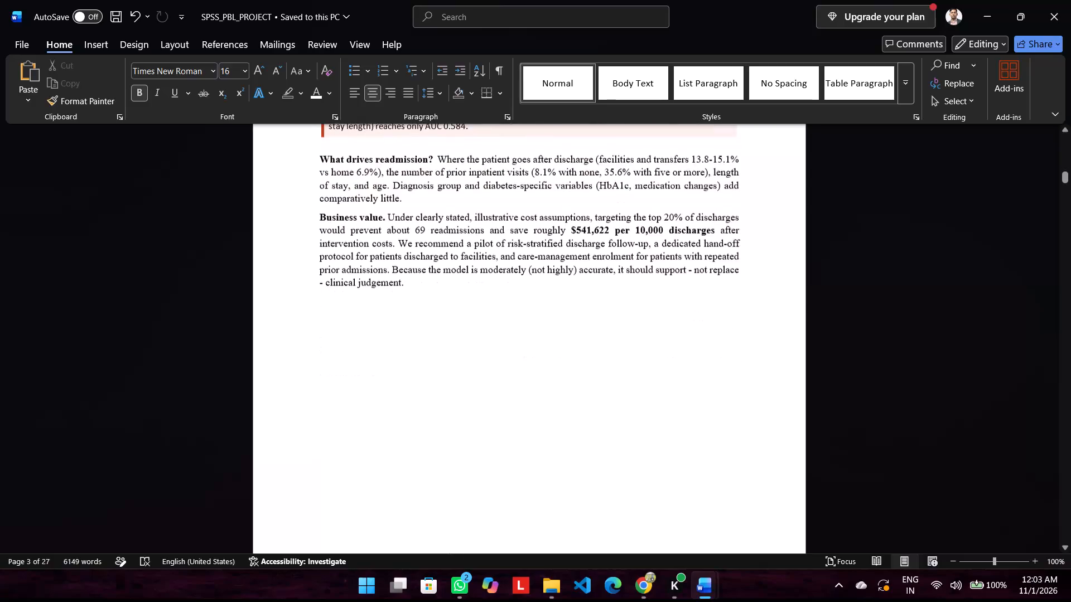
scroll(630, 450, "down", 4)
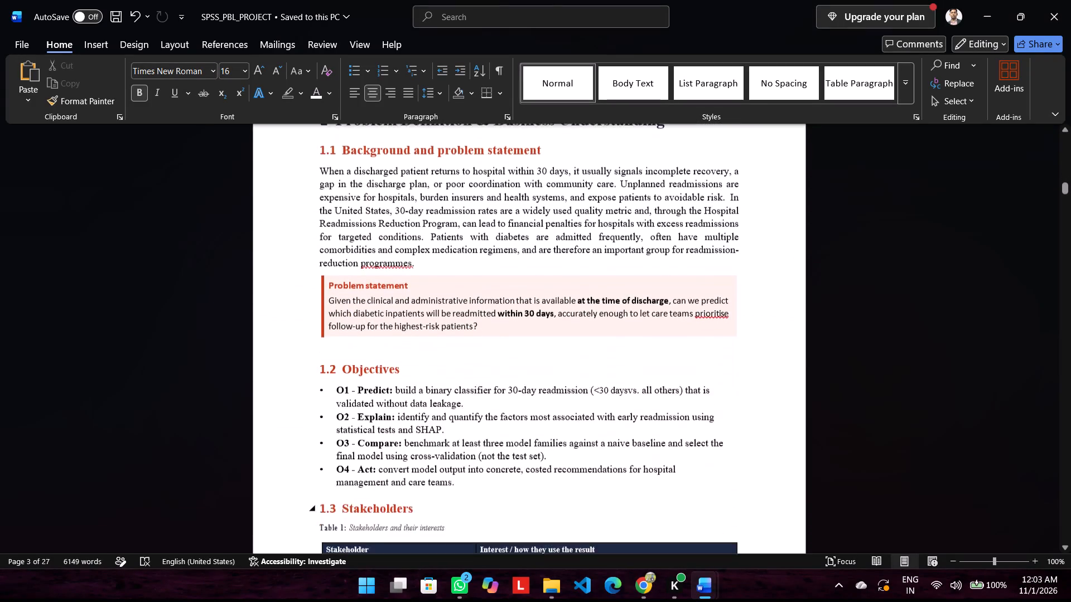
scroll(630, 450, "down", 3)
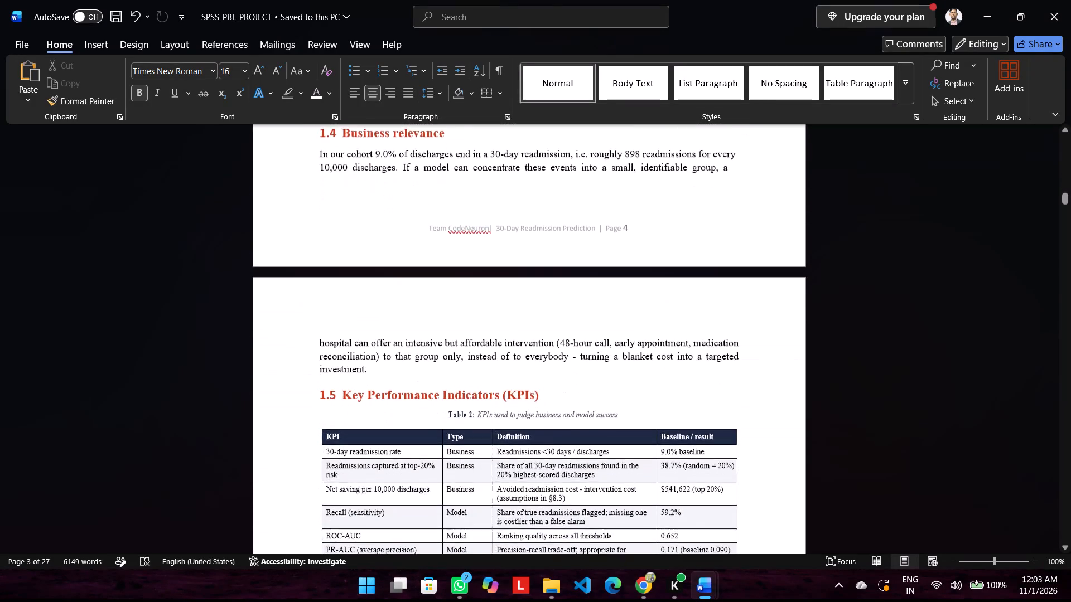
scroll(630, 450, "down", 5)
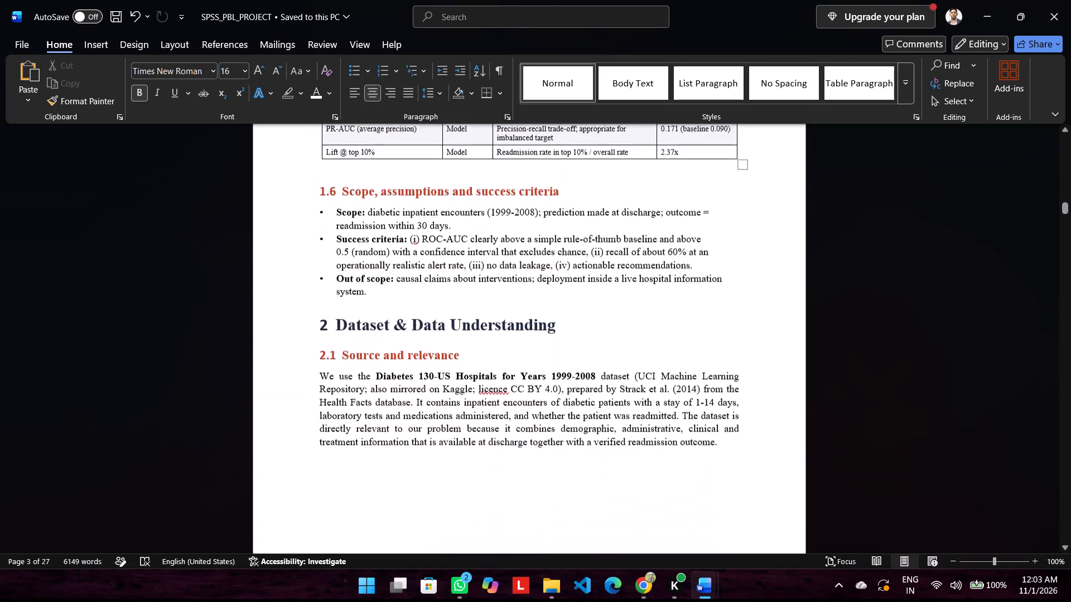
scroll(630, 450, "down", 4)
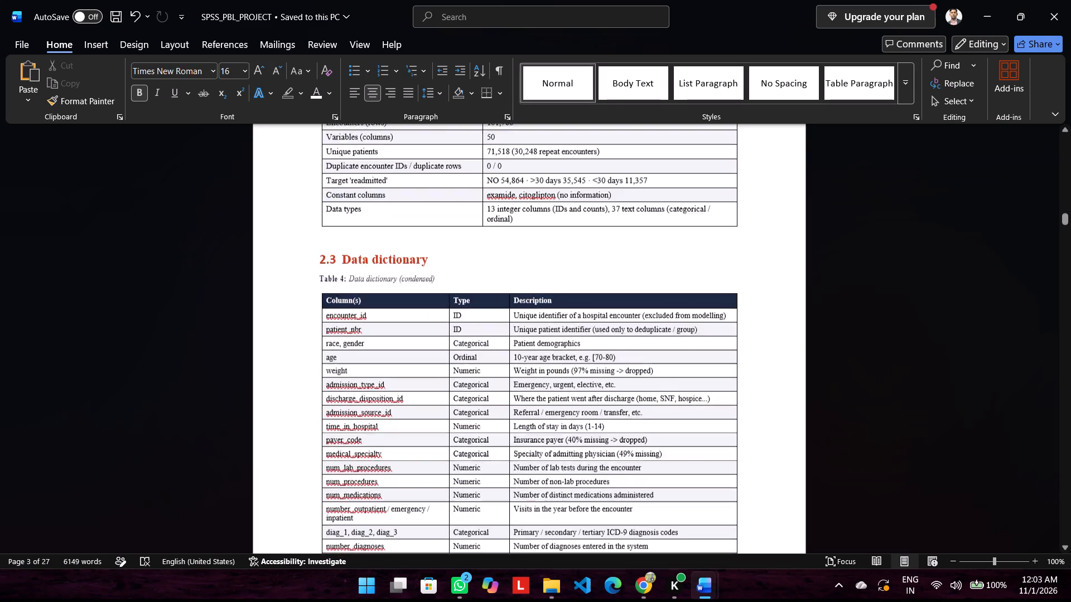
scroll(630, 450, "down", 4)
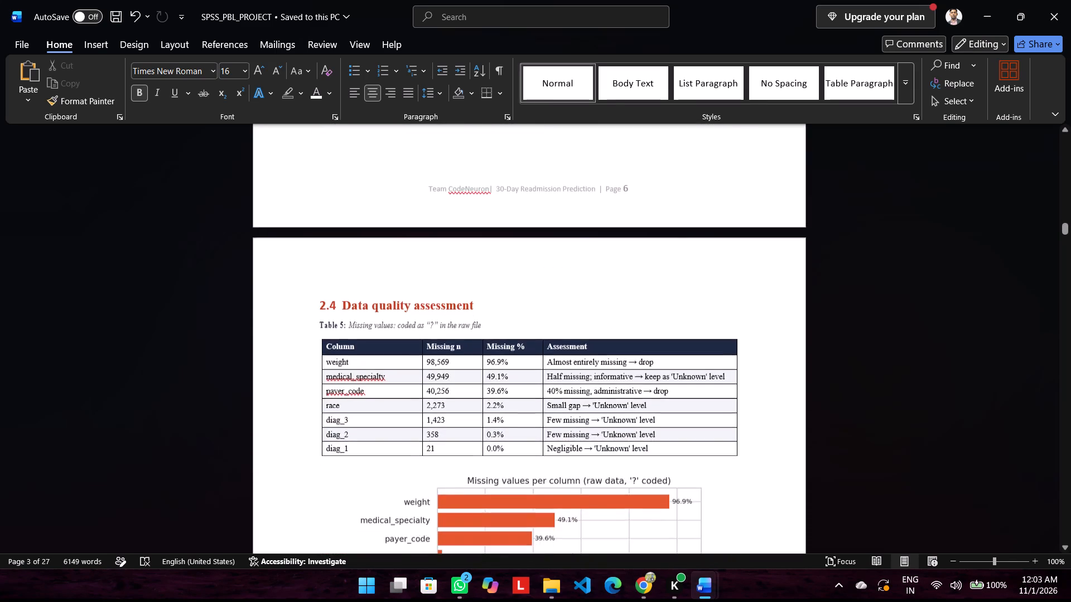
scroll(630, 450, "down", 4)
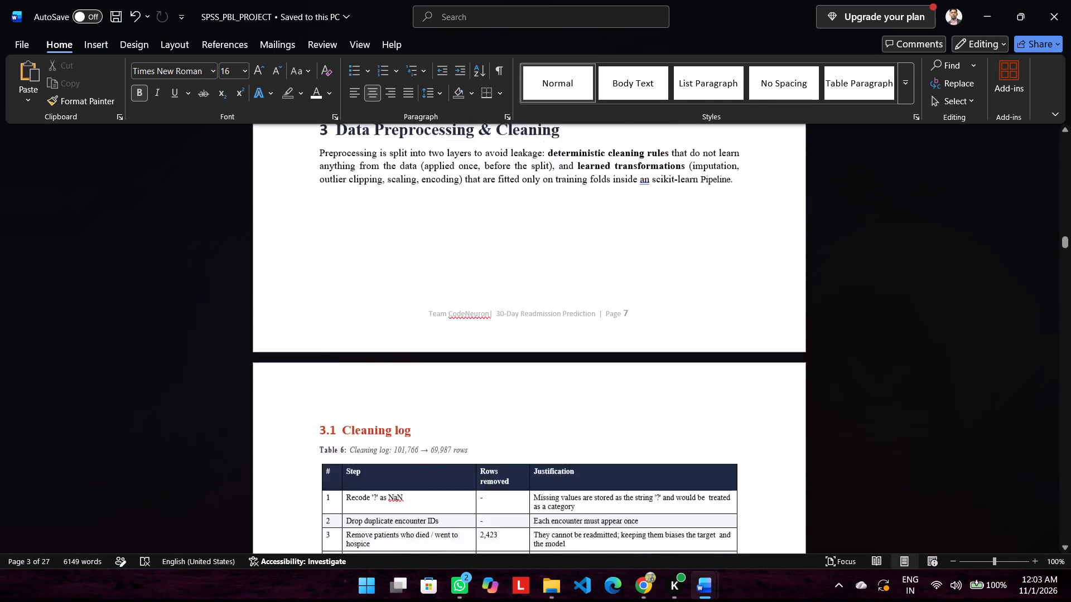
scroll(630, 450, "down", 4)
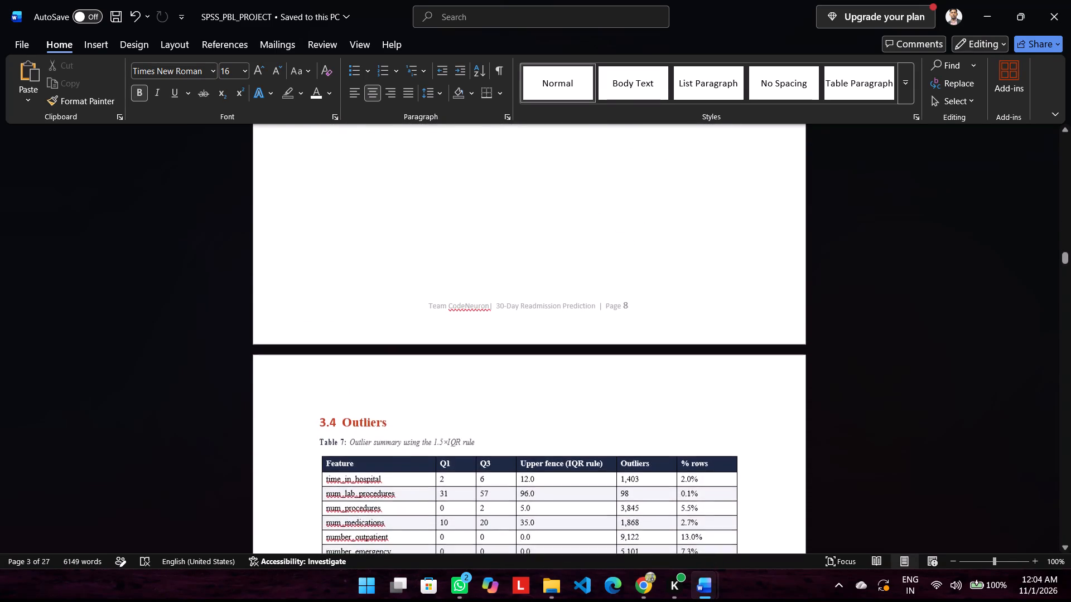
scroll(630, 450, "down", 5)
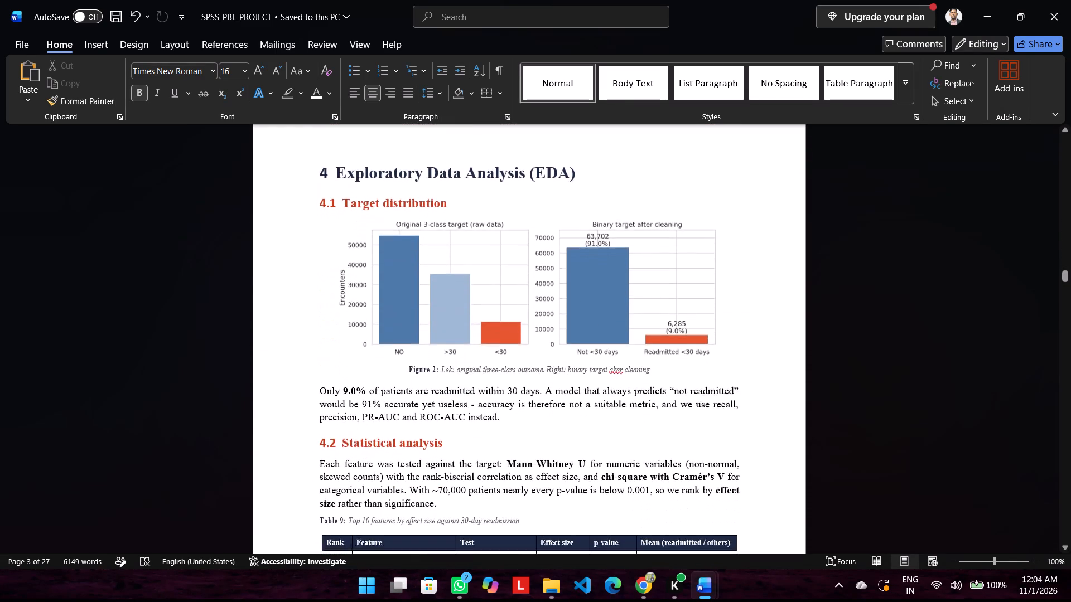
scroll(630, 450, "down", 5)
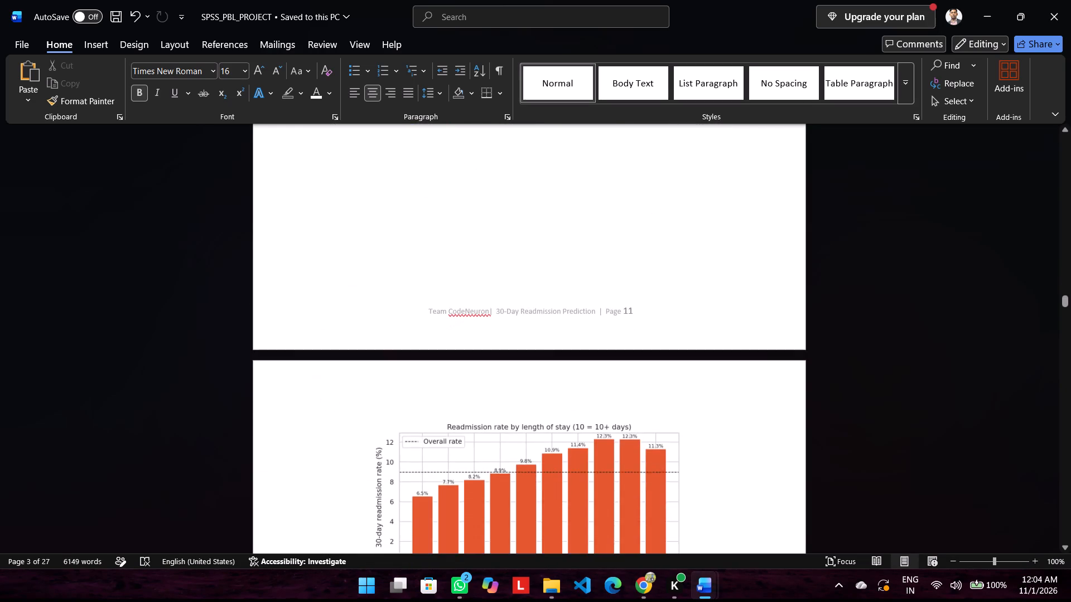
scroll(630, 450, "down", 8)
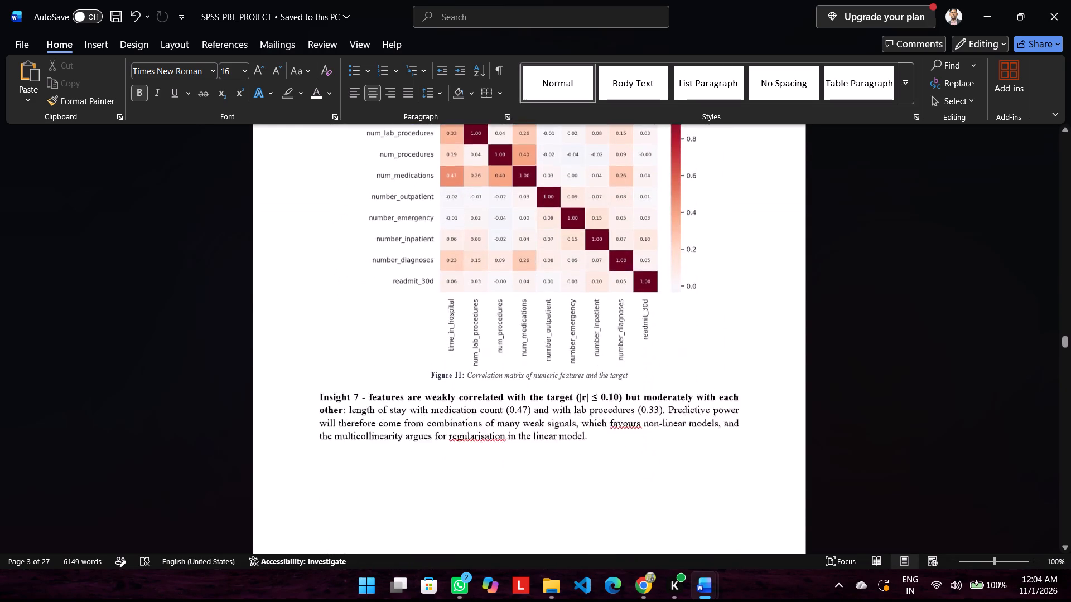
scroll(630, 450, "down", 8)
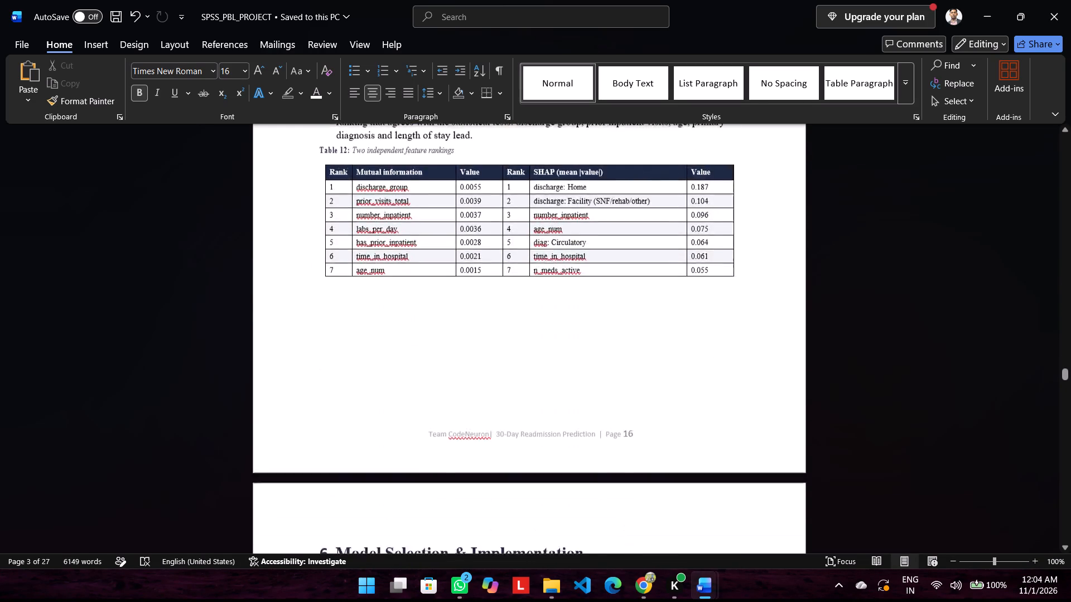
scroll(630, 450, "down", 8)
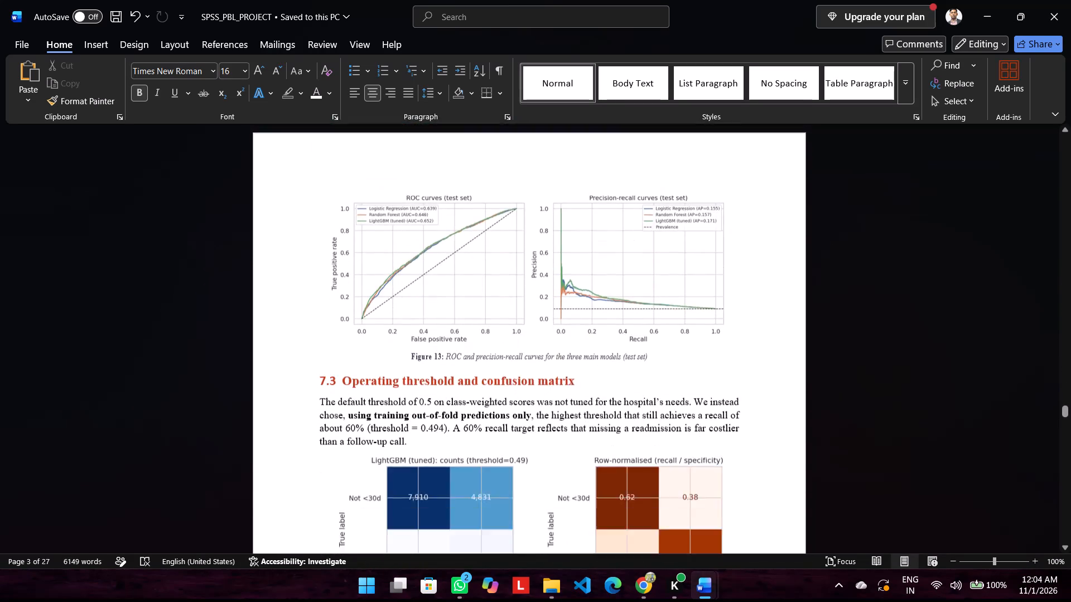
scroll(630, 450, "down", 8)
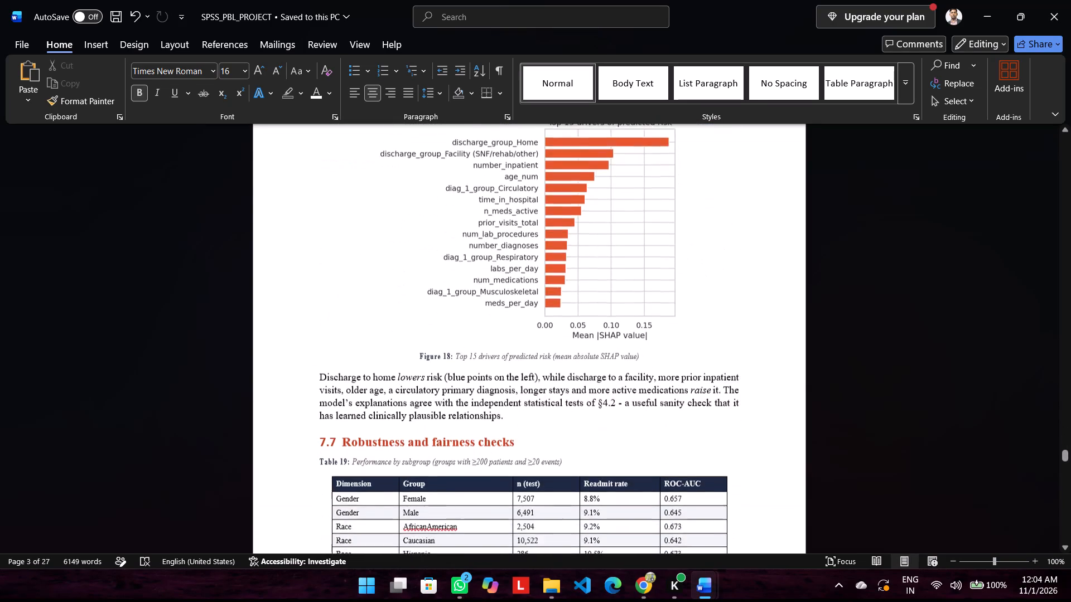
scroll(630, 450, "down", 4)
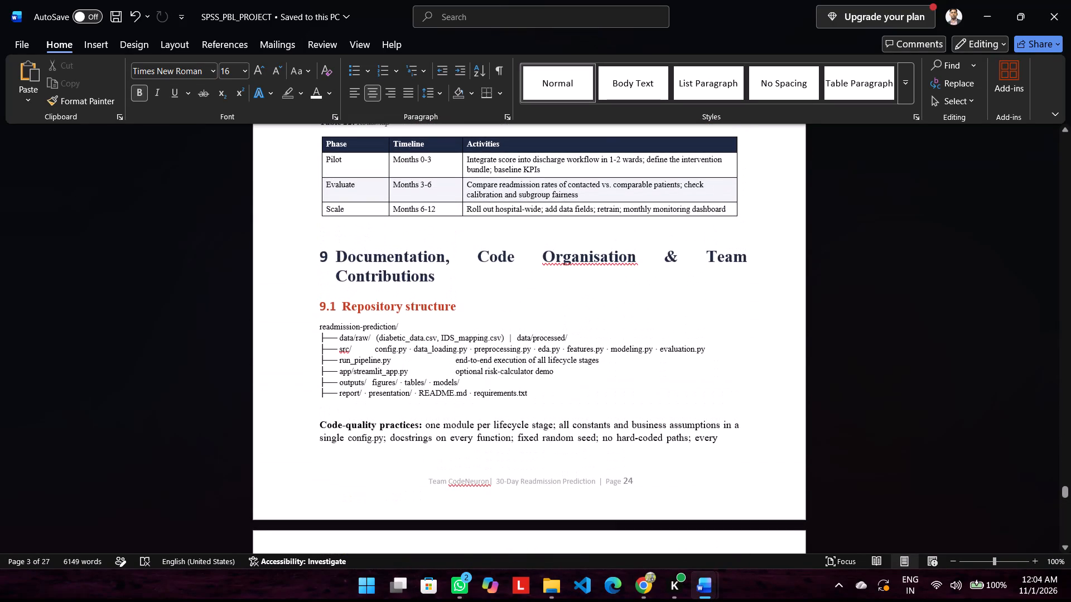
scroll(539, 362, "down", 2)
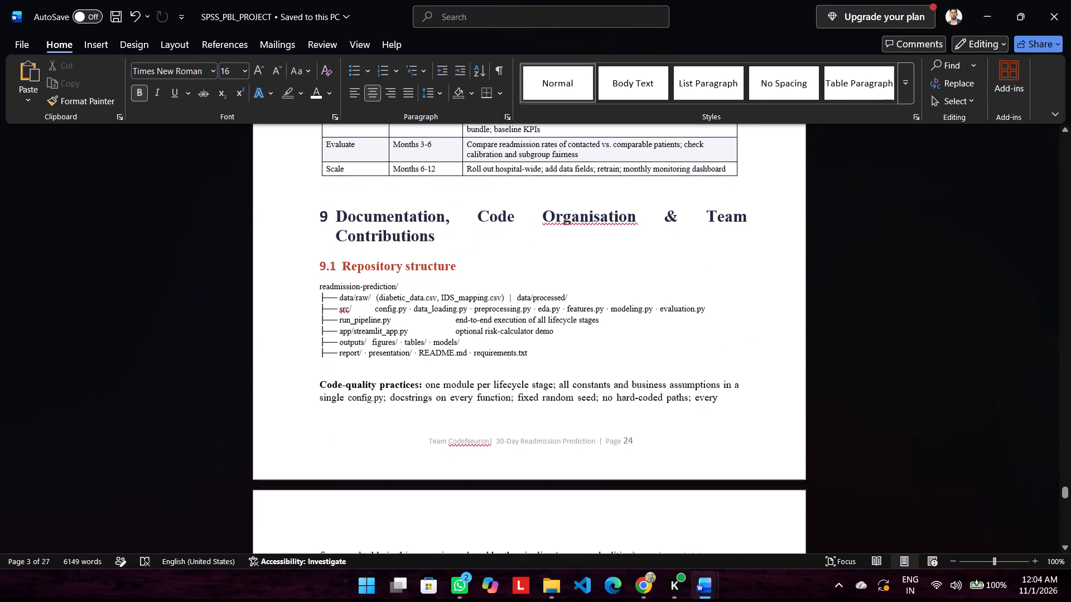
scroll(539, 362, "down", 4)
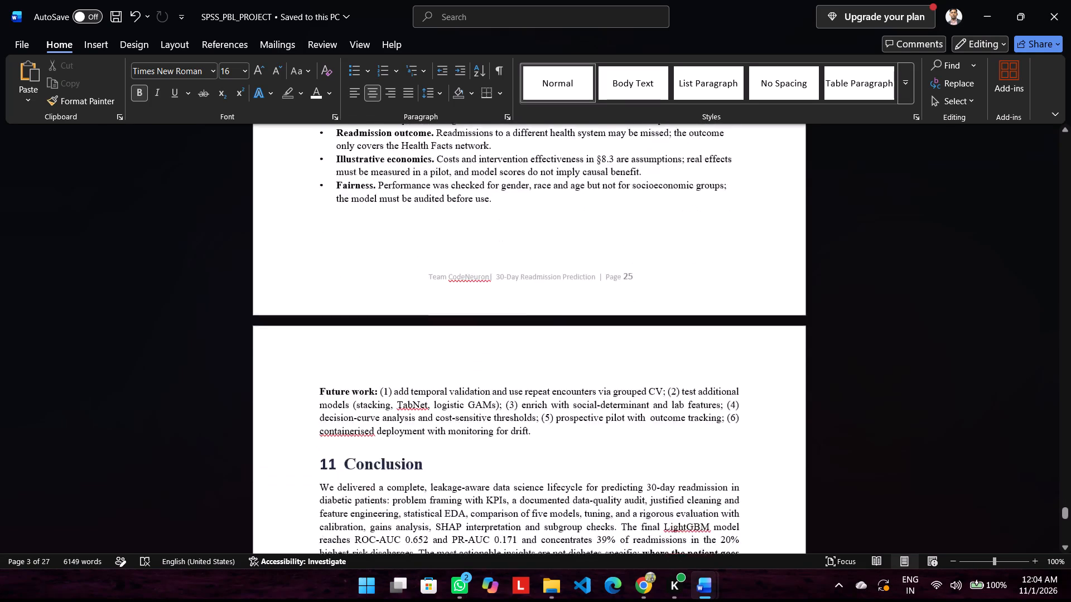
scroll(539, 362, "down", 5)
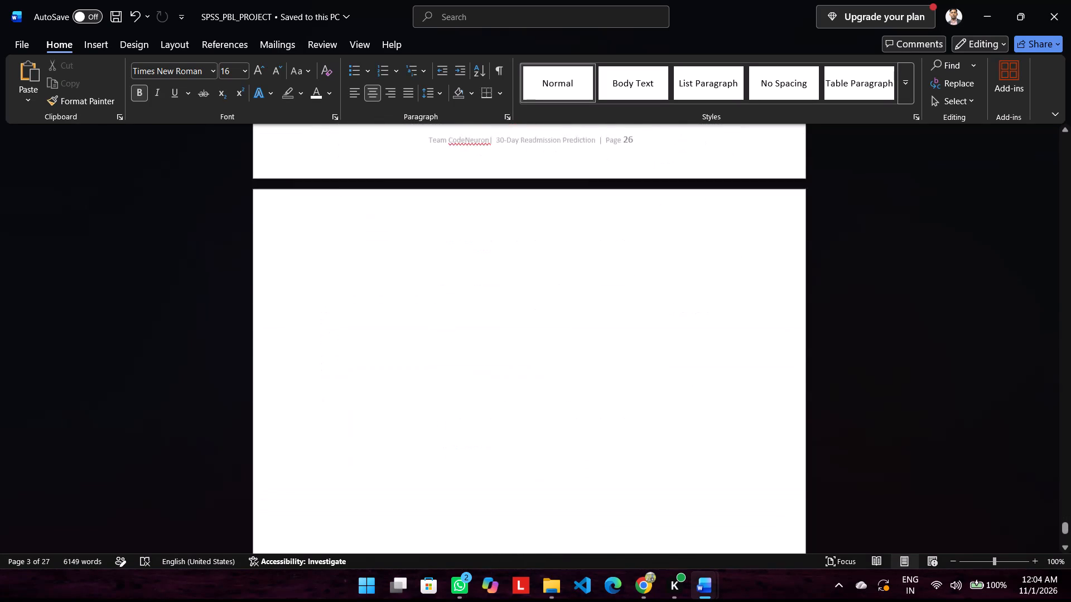
scroll(539, 362, "down", 3)
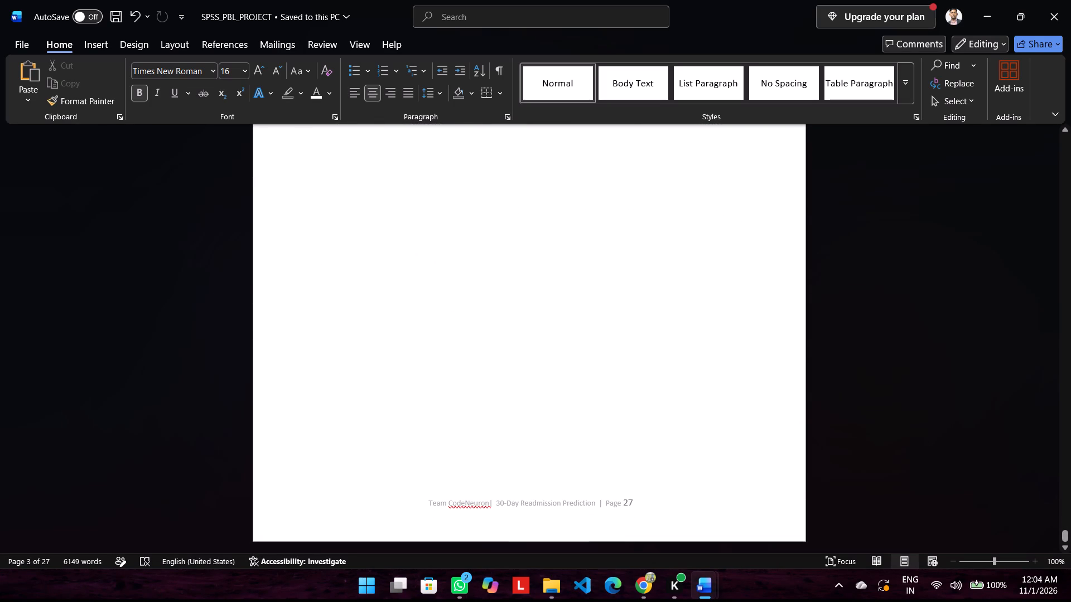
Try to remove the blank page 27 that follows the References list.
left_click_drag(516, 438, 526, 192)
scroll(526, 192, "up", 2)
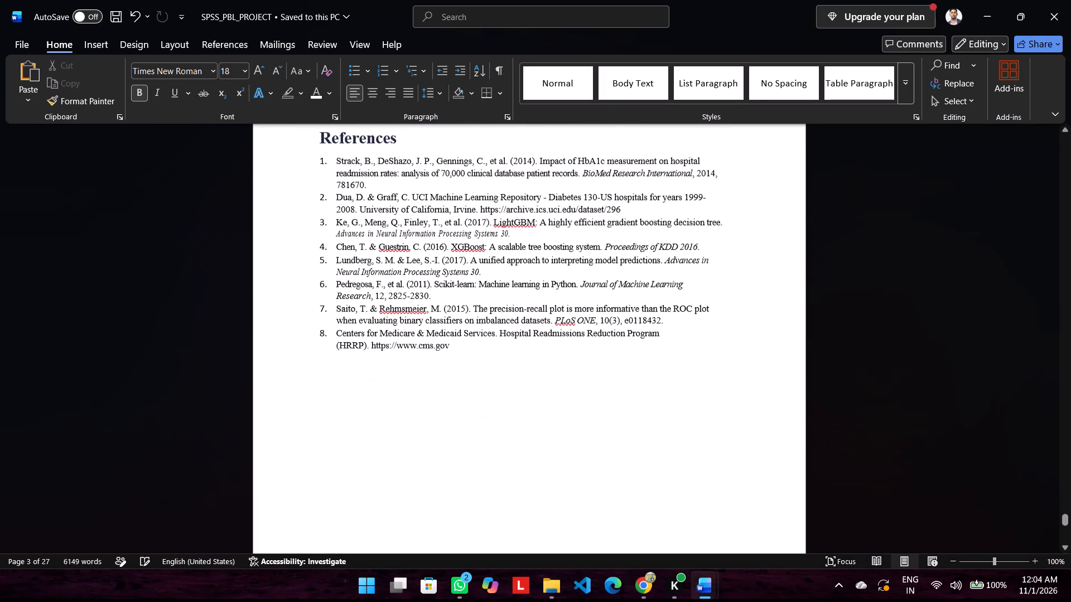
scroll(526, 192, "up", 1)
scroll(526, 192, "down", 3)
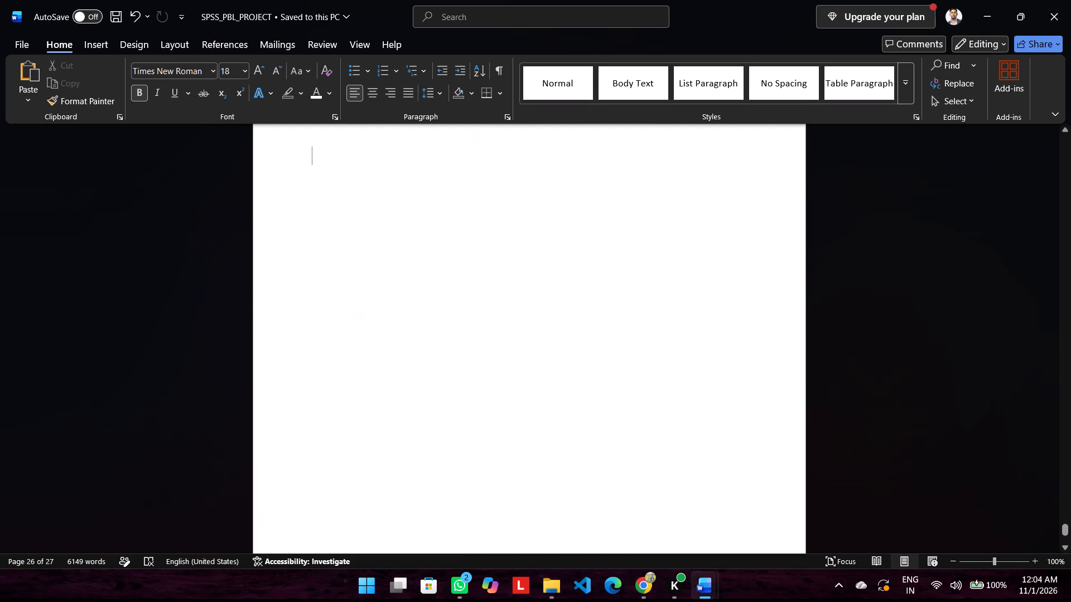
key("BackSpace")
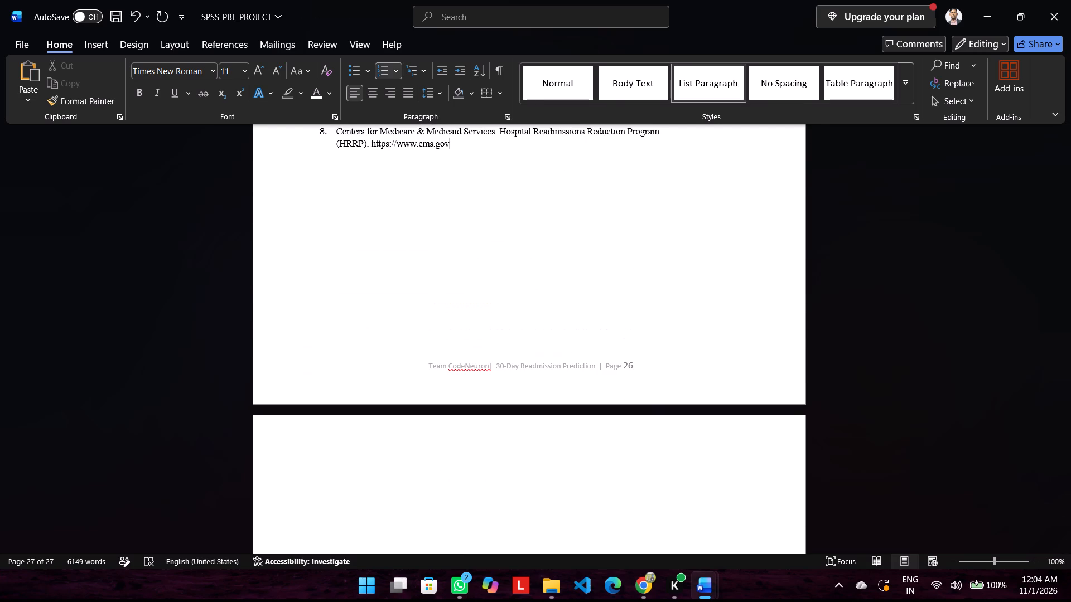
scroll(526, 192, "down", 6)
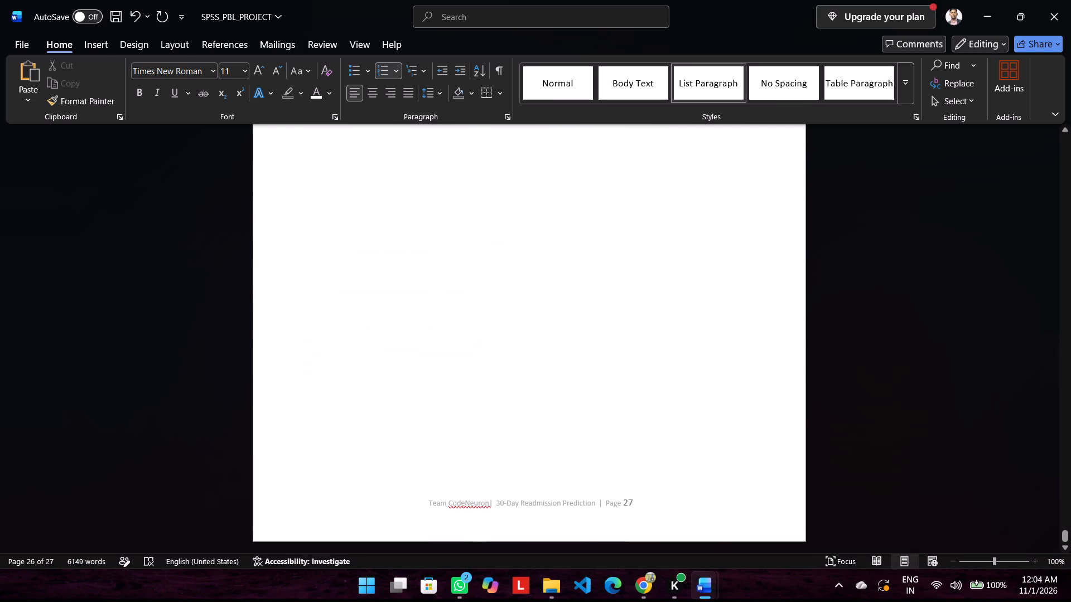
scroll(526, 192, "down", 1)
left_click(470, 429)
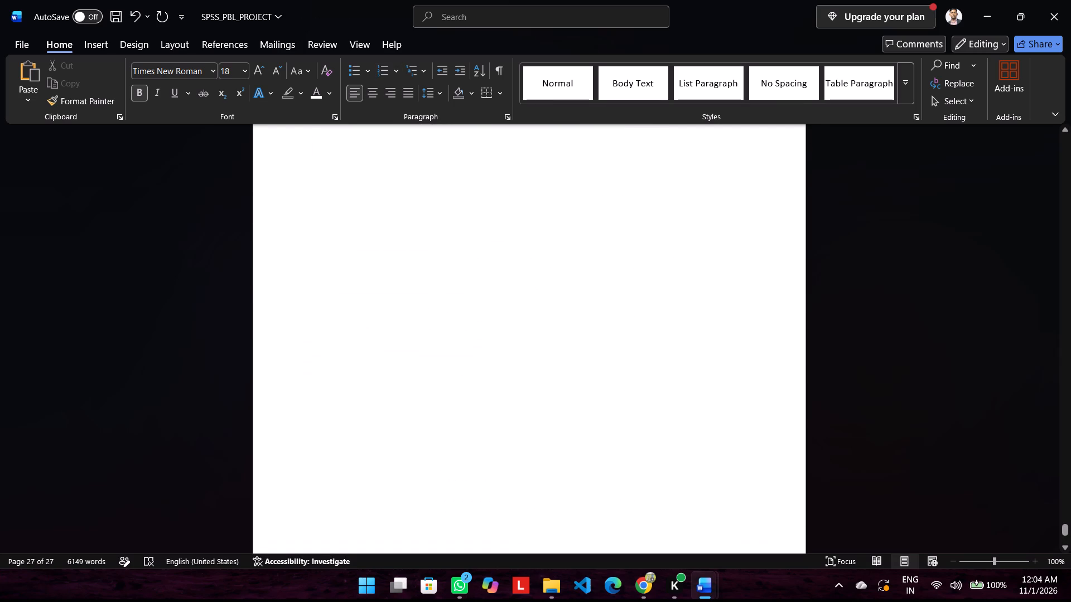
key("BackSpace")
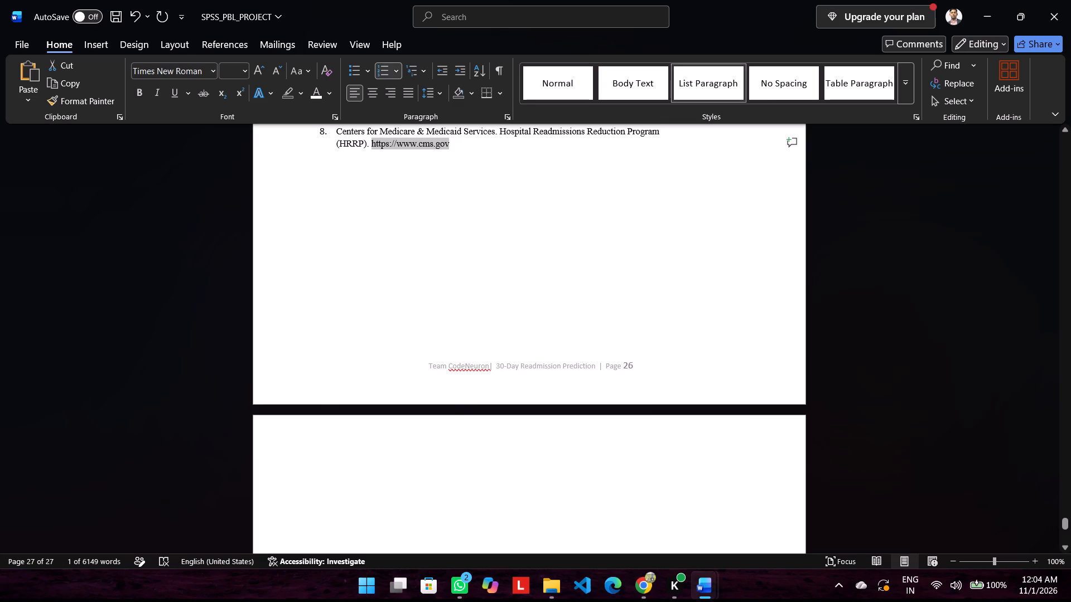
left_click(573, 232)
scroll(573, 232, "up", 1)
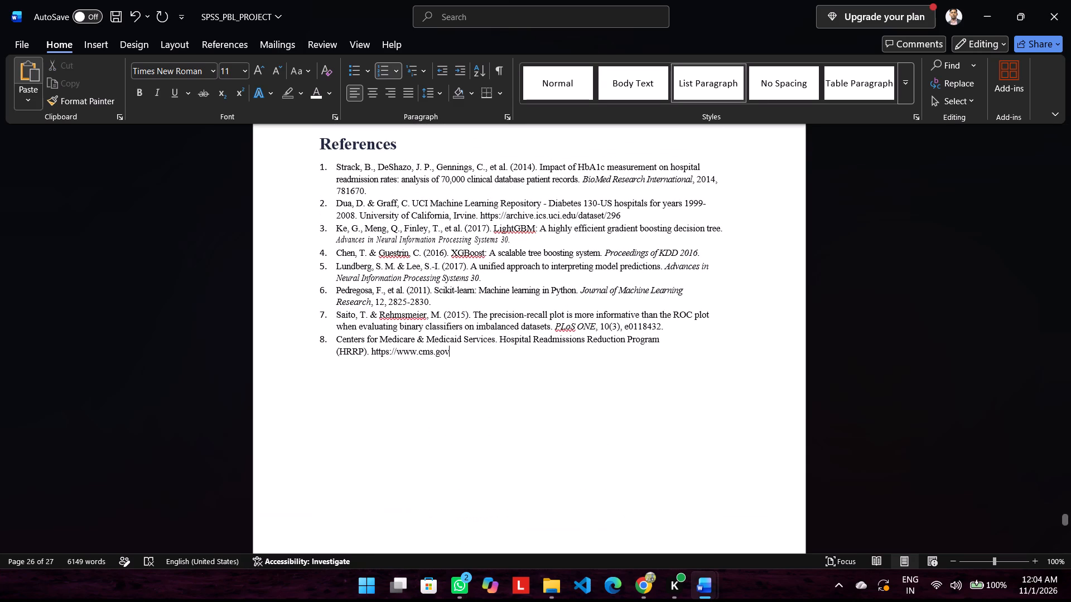
Export the report as a standard-quality PDF named SPSS_PBL_PROJECT in the Downloads folder, opening it after publishing.
left_click(26, 40)
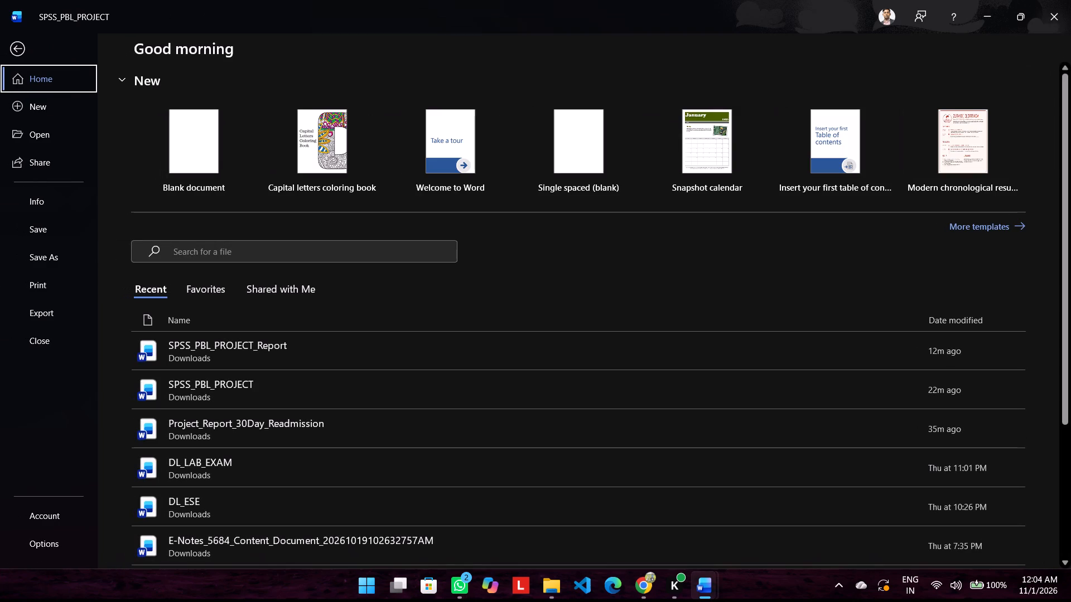
left_click(61, 313)
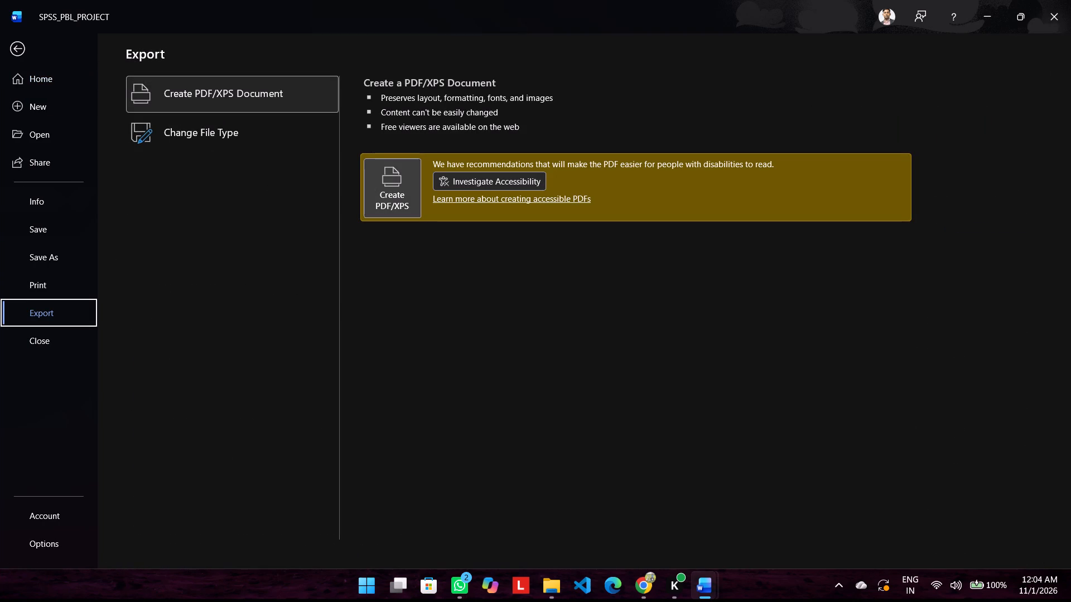
left_click(403, 188)
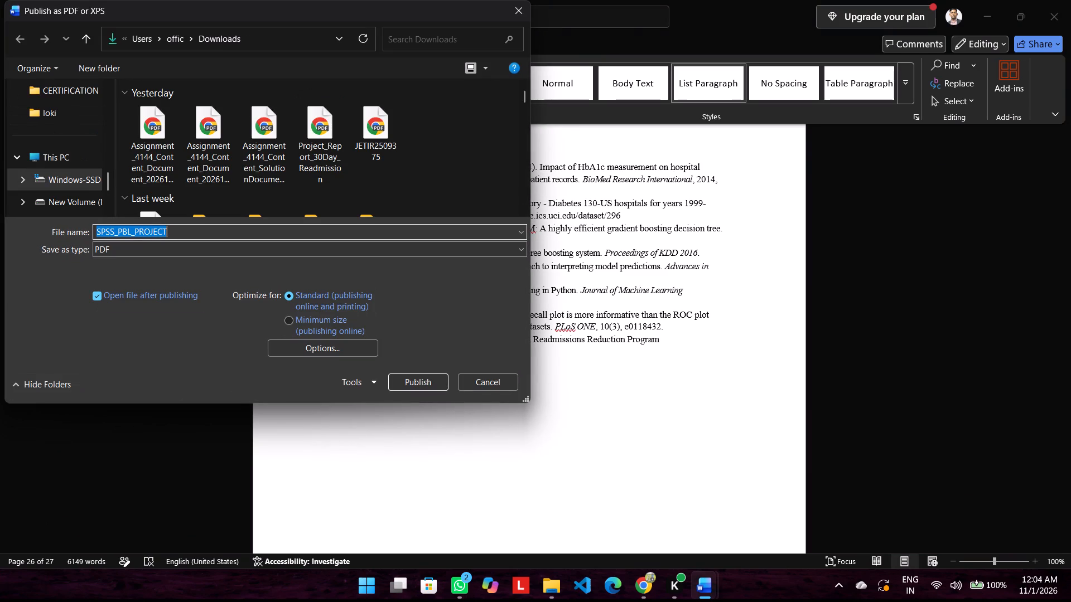
left_click(423, 381)
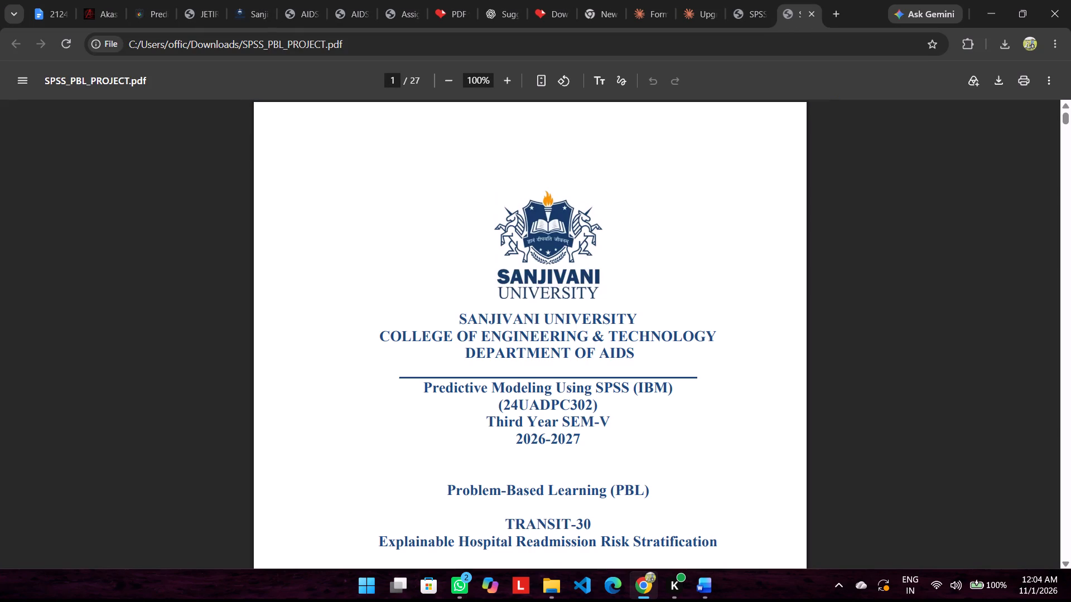
Review the exported PDF's cover page, contents, Executive Summary and footers through page 3.
scroll(423, 381, "down", 1)
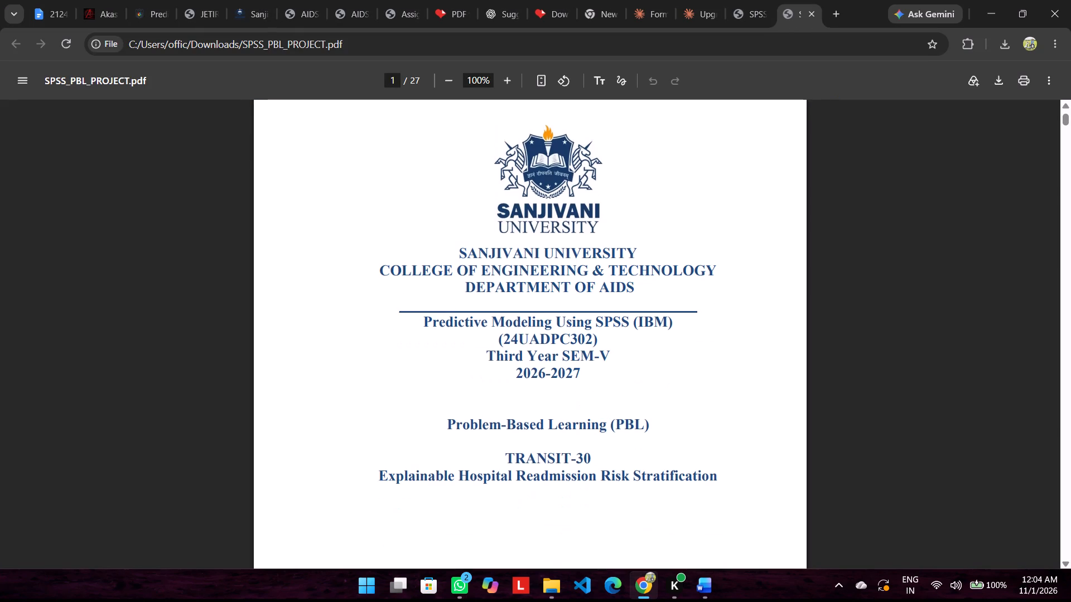
scroll(423, 381, "down", 1)
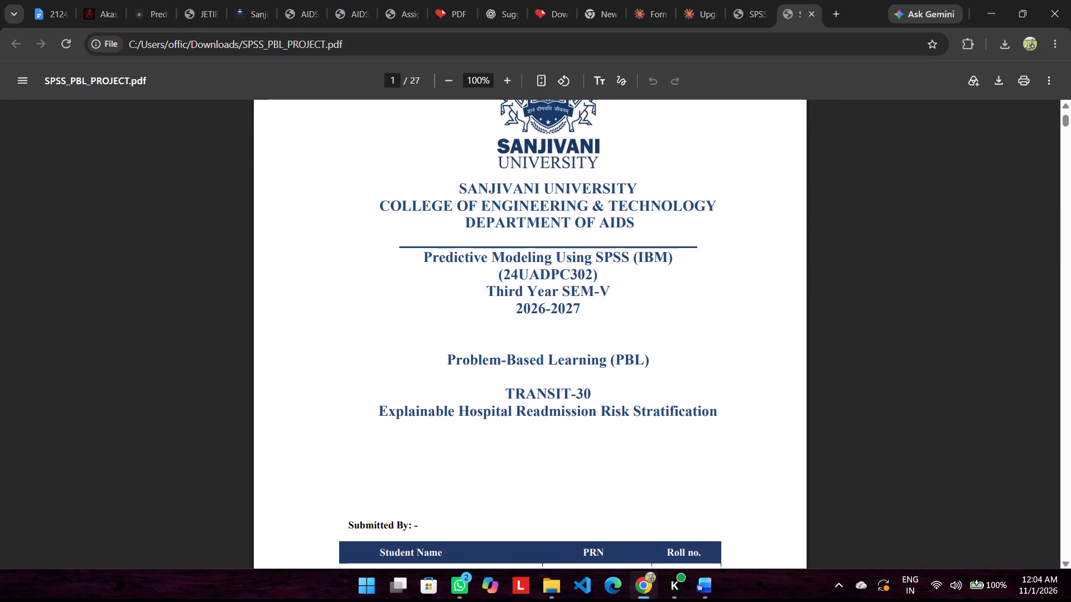
scroll(423, 381, "down", 2)
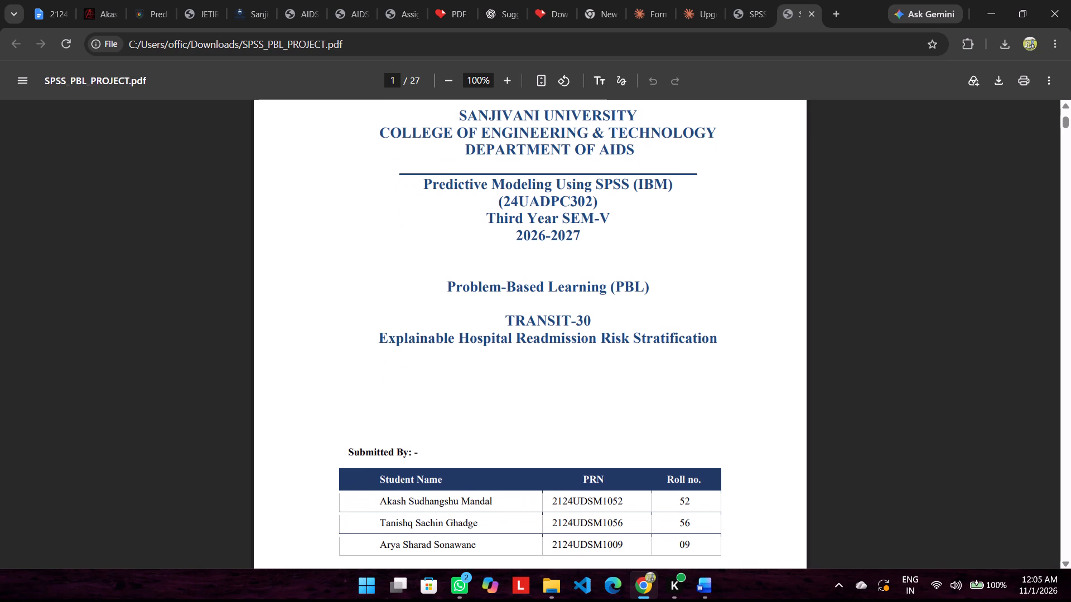
scroll(423, 381, "down", 3)
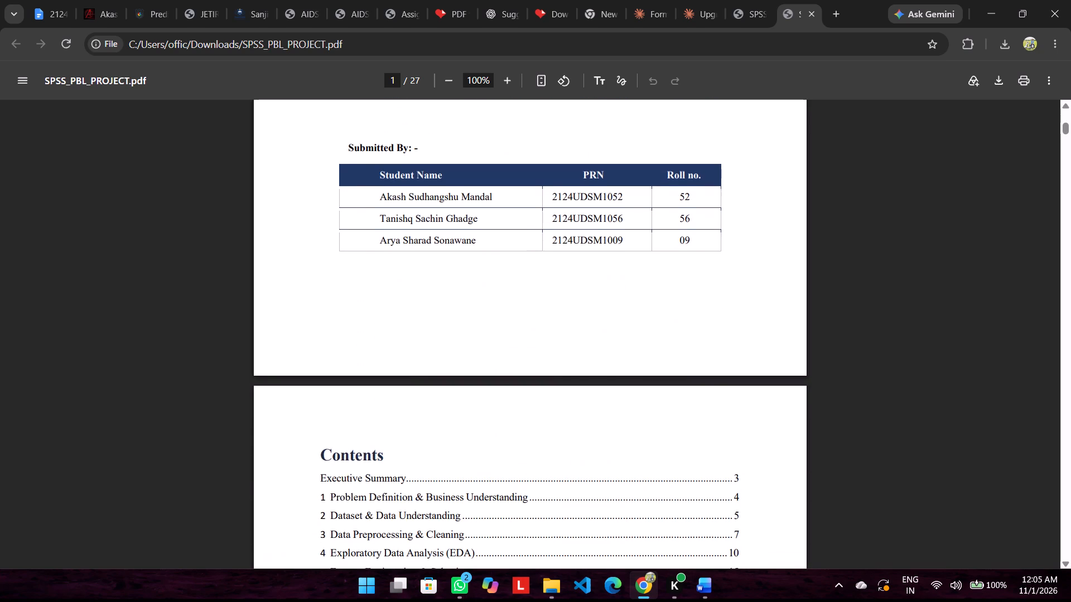
scroll(423, 381, "down", 7)
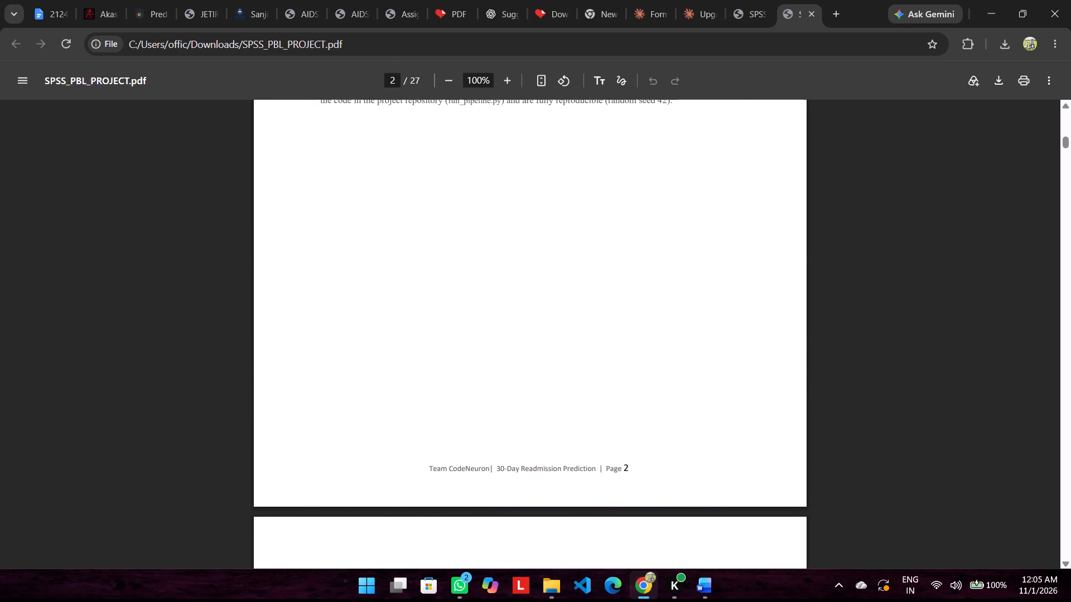
scroll(423, 381, "down", 2)
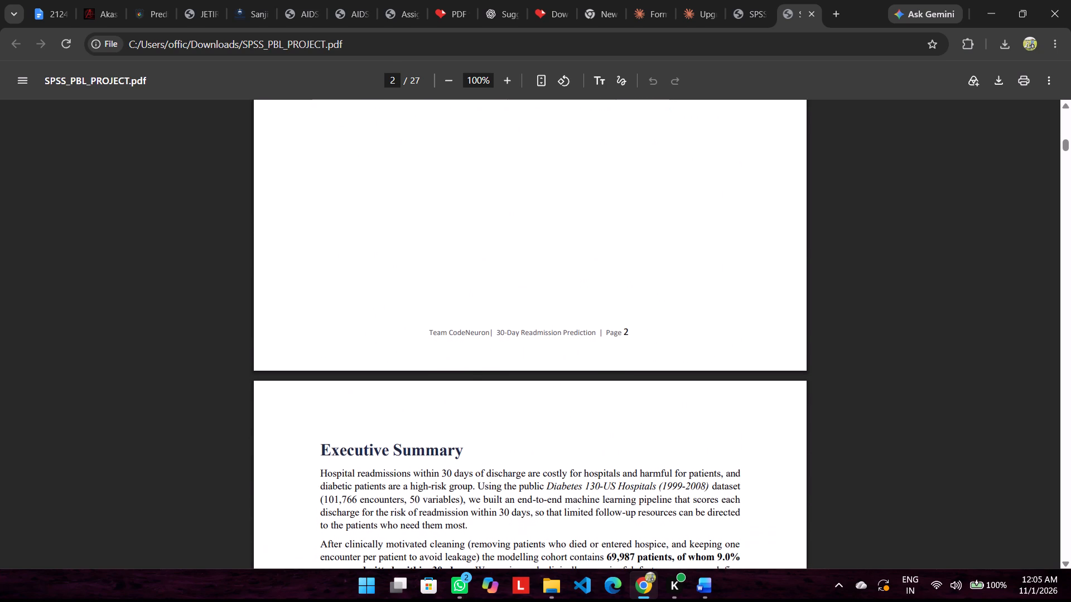
scroll(423, 381, "down", 3)
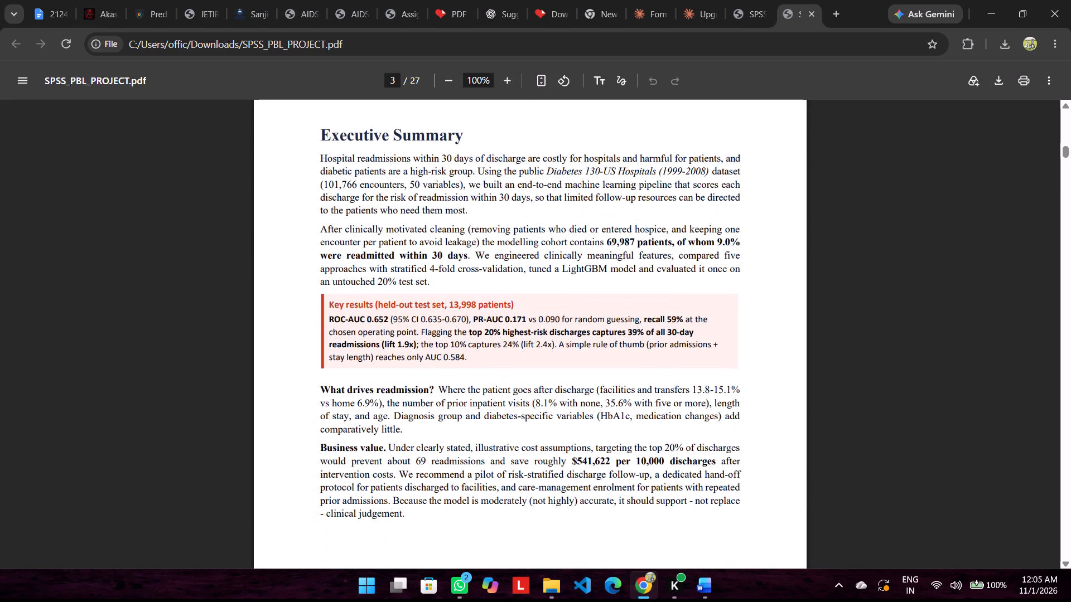
scroll(423, 381, "down", 5)
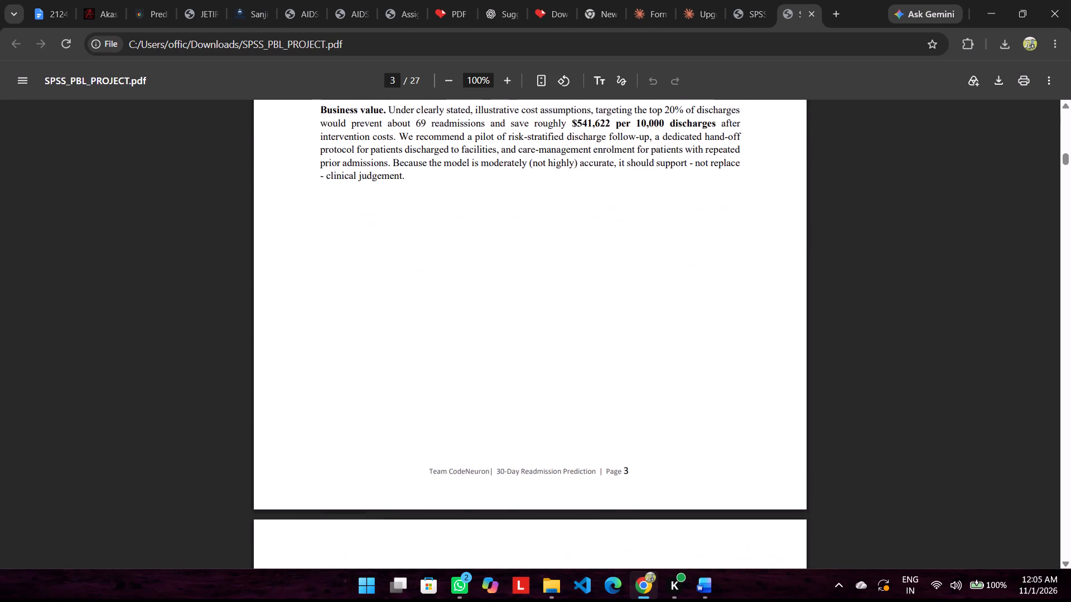
Review the exported PDF's layout, tables, figures and page footers from page 3 through the last page, 27.
scroll(423, 381, "down", 2)
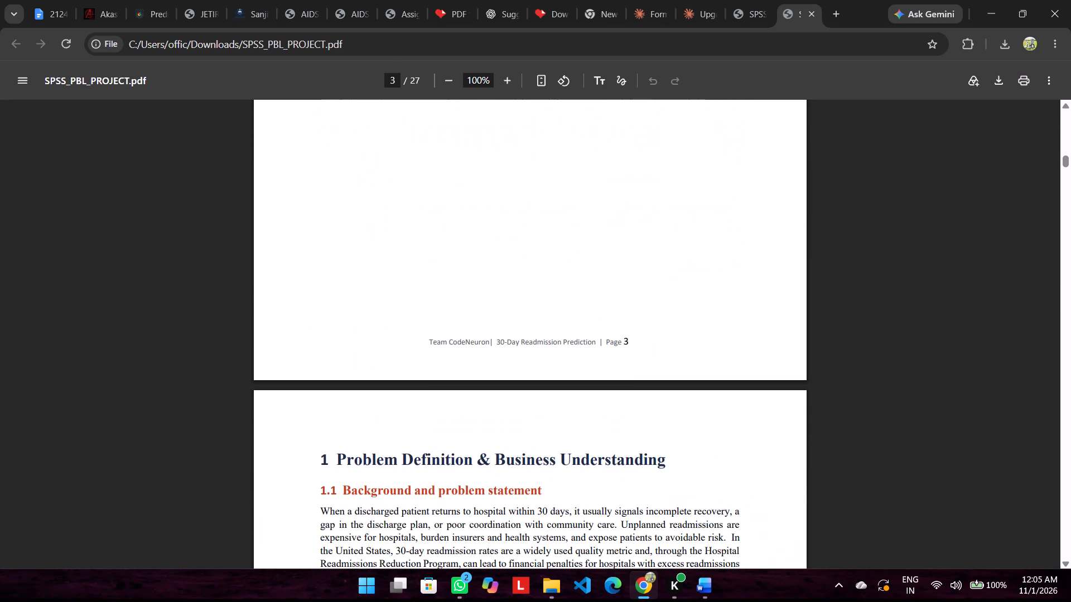
scroll(423, 381, "down", 6)
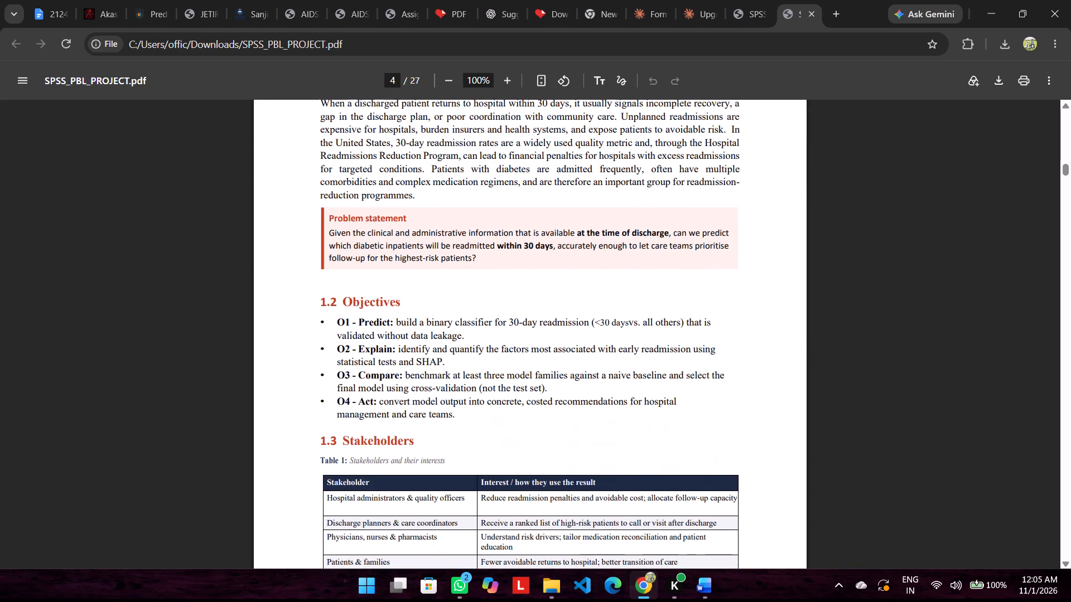
scroll(423, 381, "down", 11)
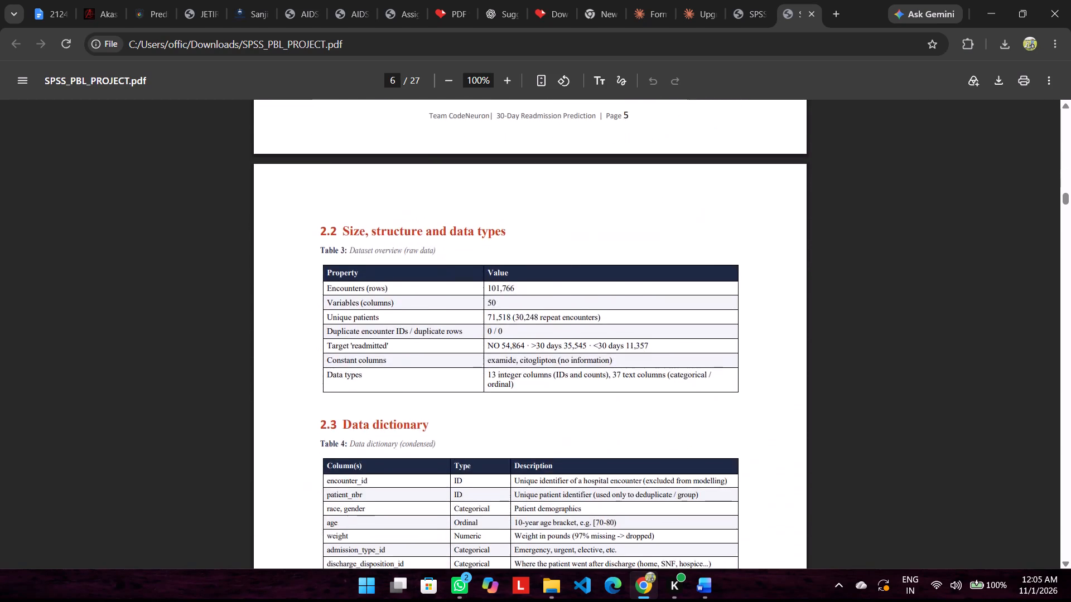
scroll(423, 381, "down", 12)
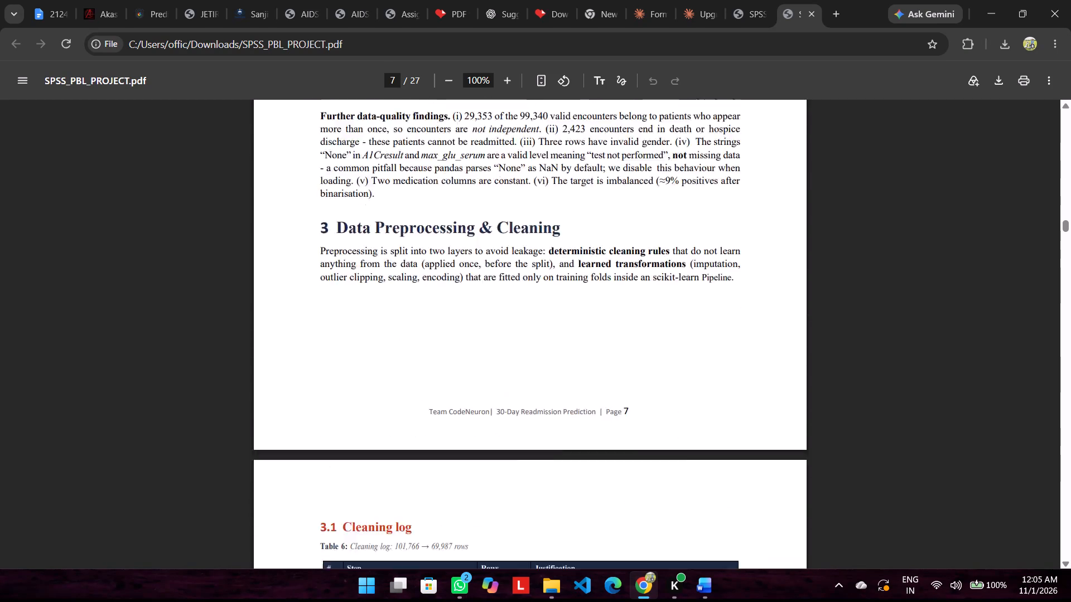
scroll(423, 381, "down", 11)
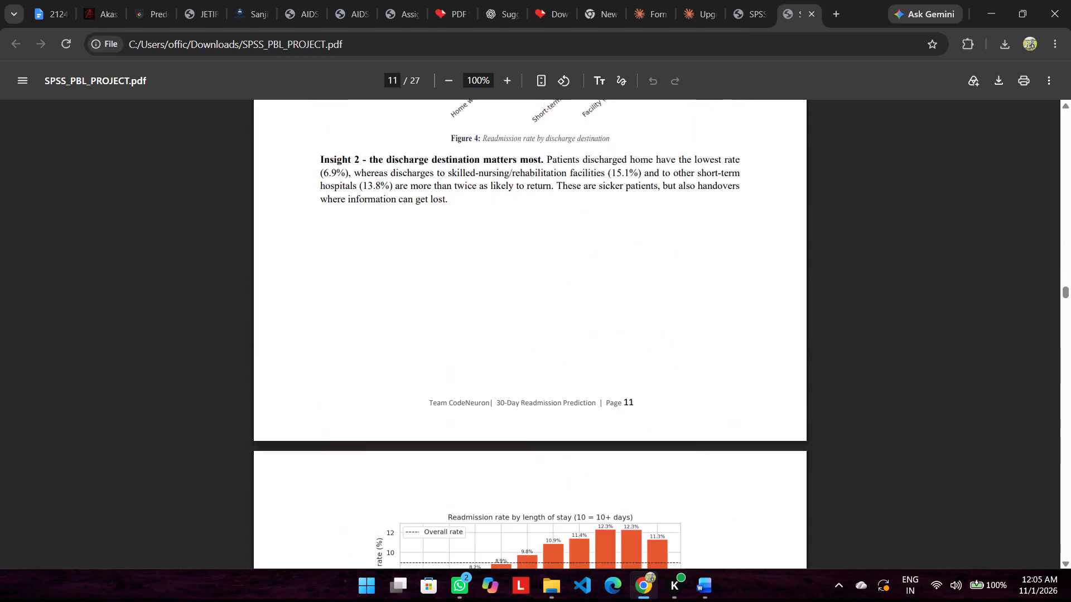
scroll(423, 381, "down", 9)
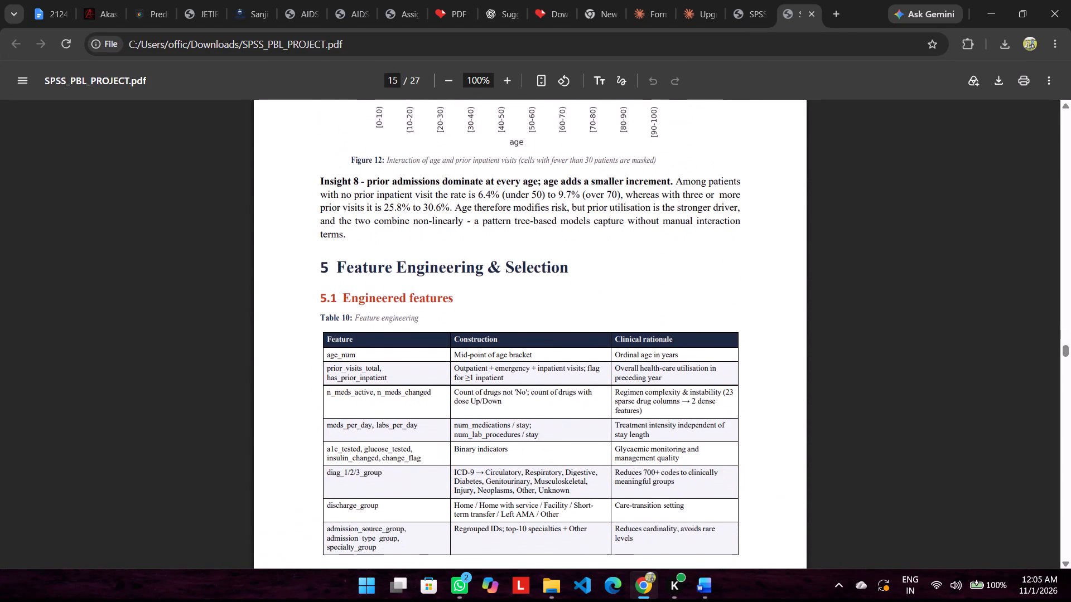
scroll(423, 381, "down", 3)
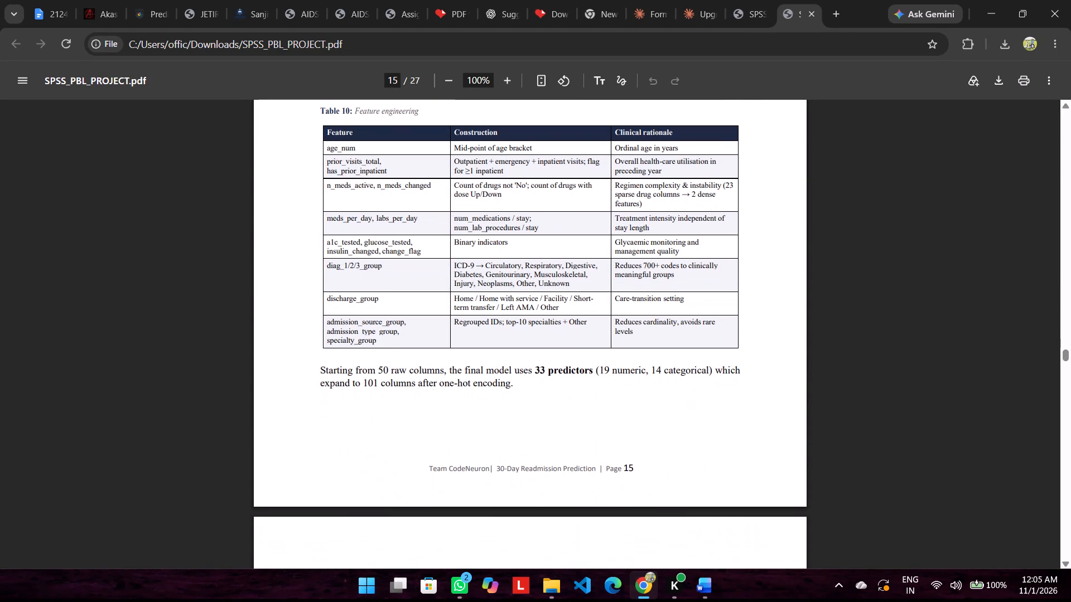
scroll(423, 381, "down", 16)
scroll(423, 381, "down", 5)
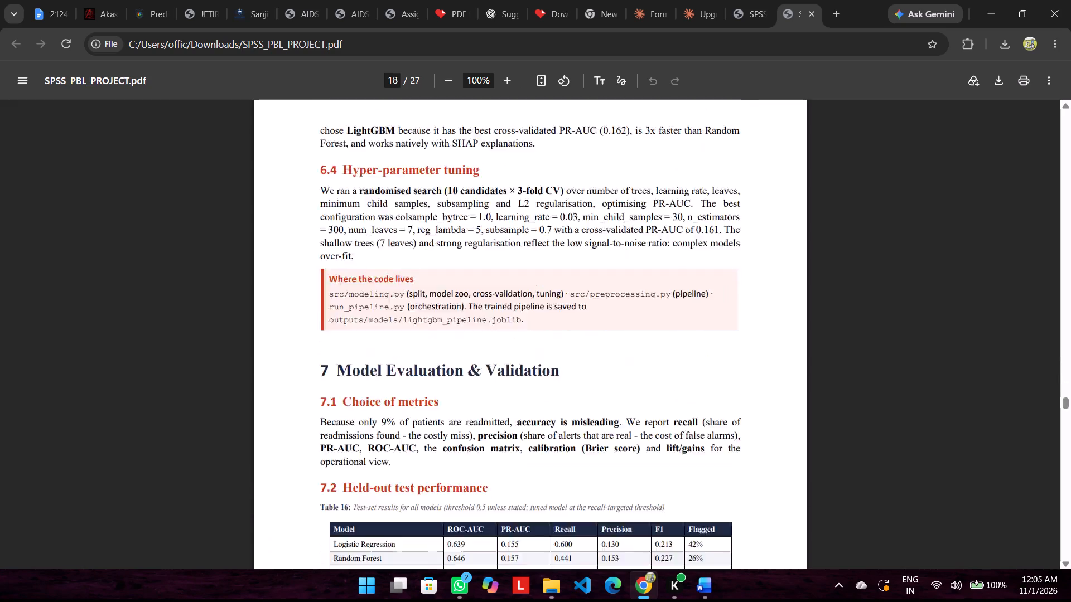
scroll(423, 381, "down", 16)
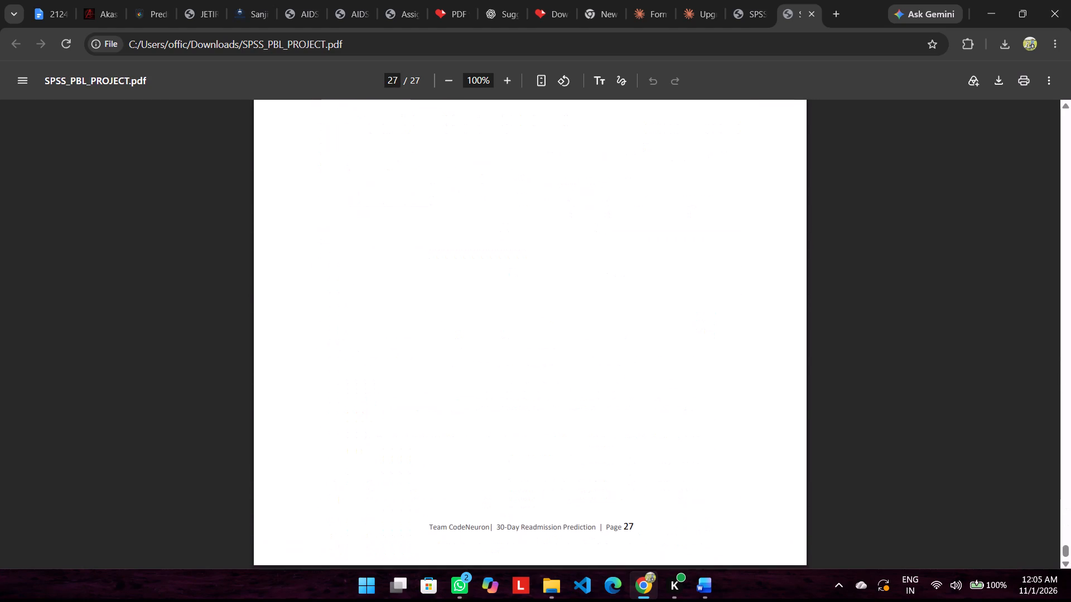
scroll(423, 381, "up", 1)
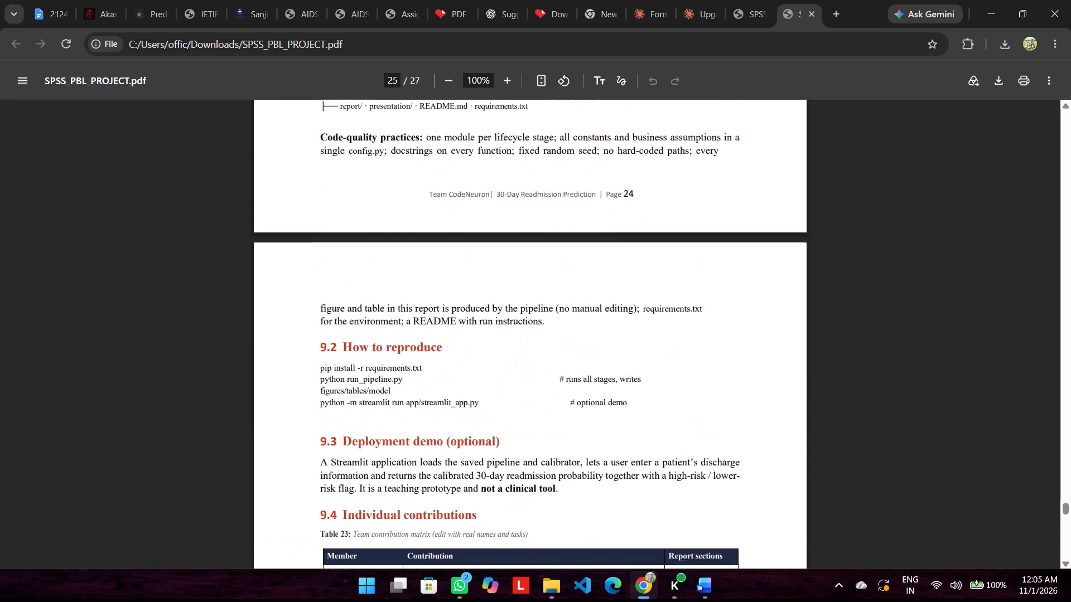
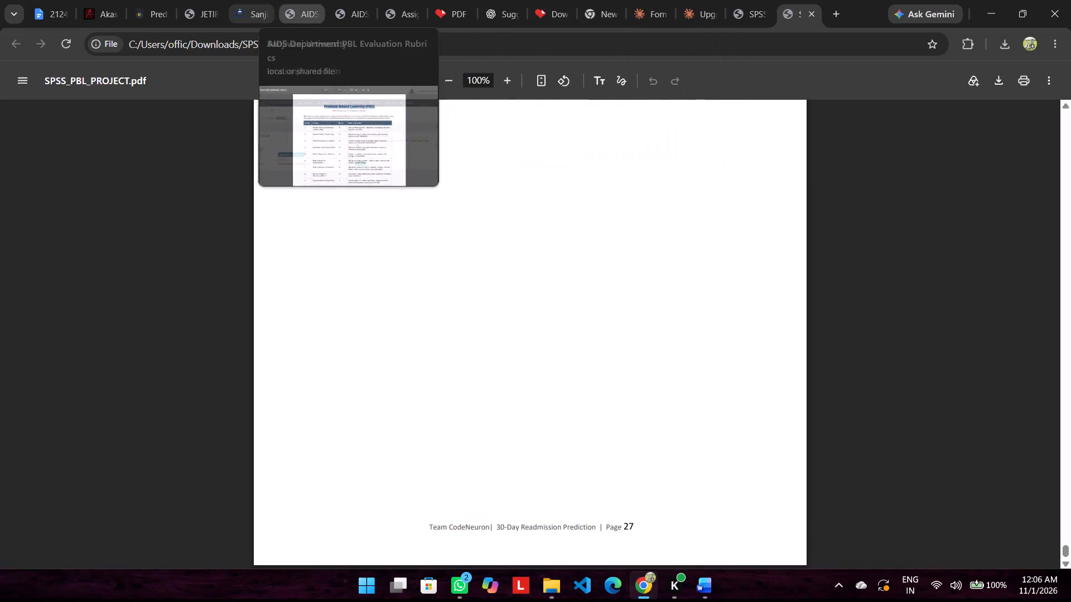
Switch to the capstone_project assignment page on the Sanjivani University student portal and reload it.
left_click(254, 1)
left_click(65, 40)
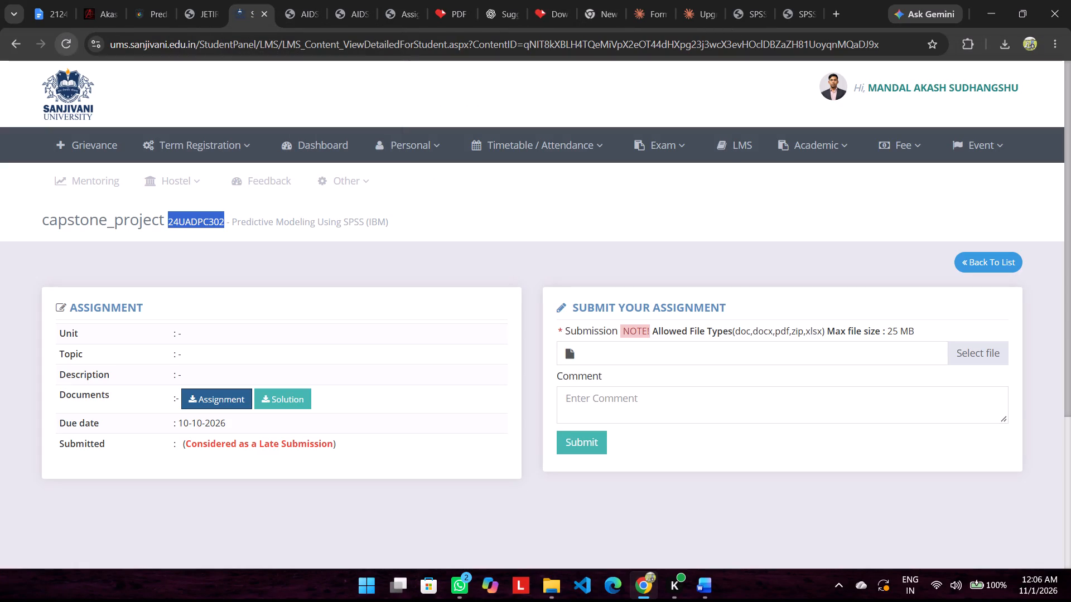
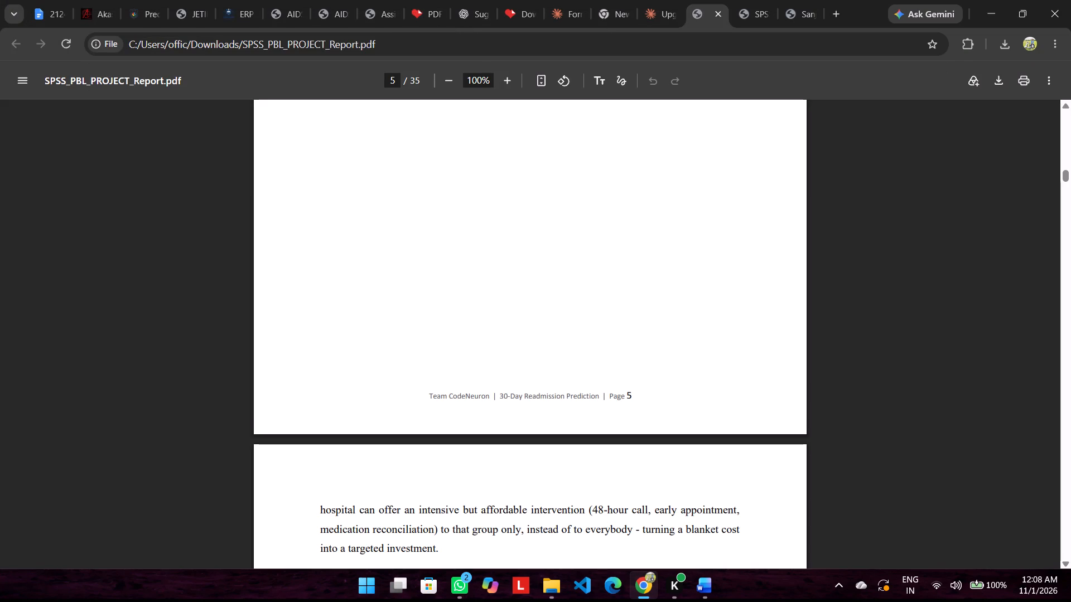
scroll(518, 423, "down", 4)
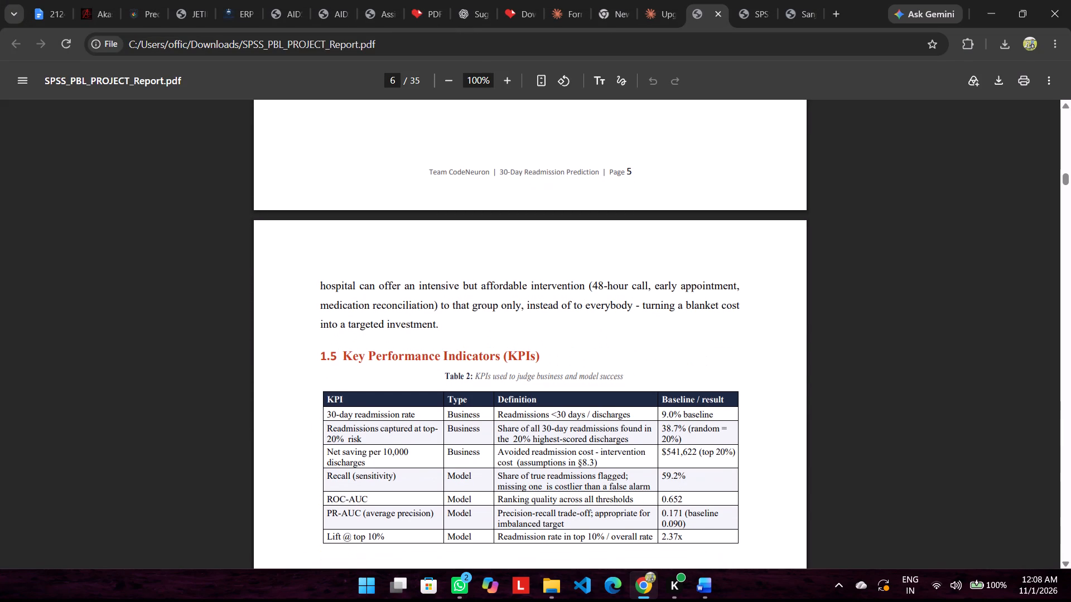
left_click(529, 355)
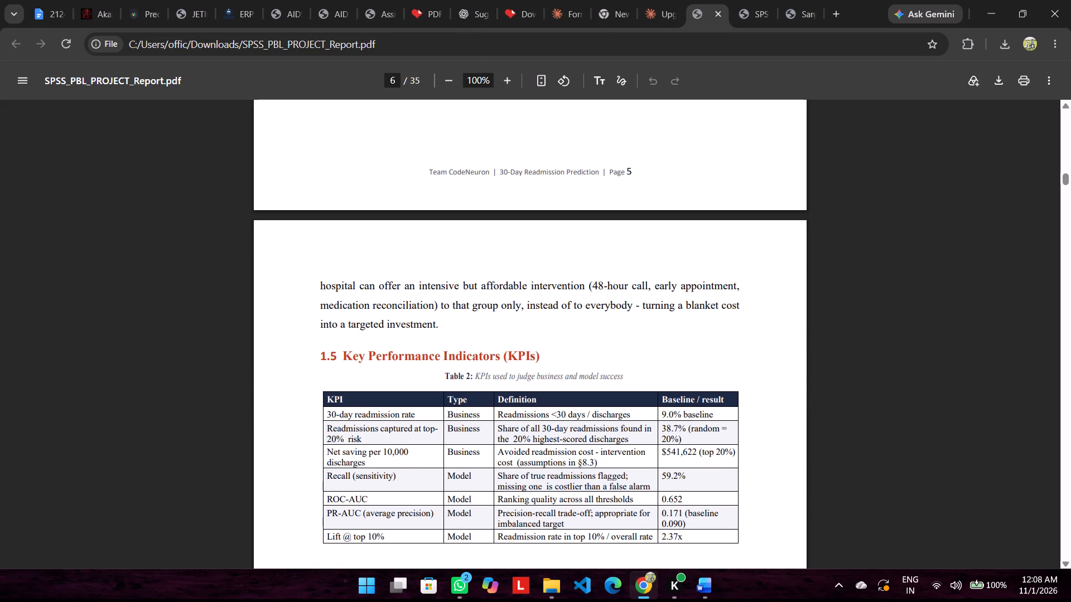
key("BackSpace")
key("BackSpace")
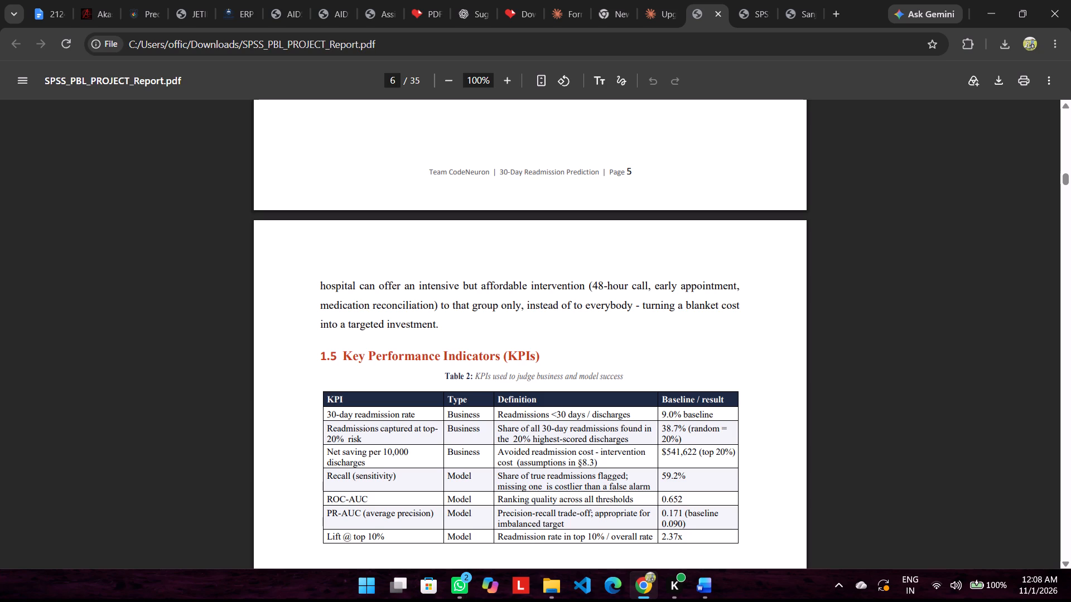